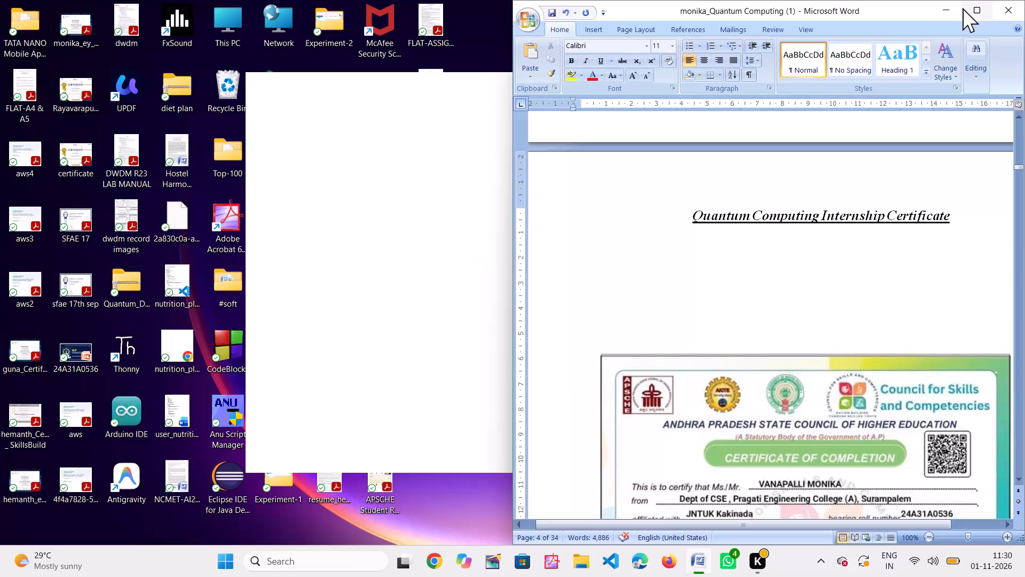
Maximize the document window and position the internship certificate picture at the top centre with square text wrapping.
click(964, 8)
scroll(729, 253, down, 3)
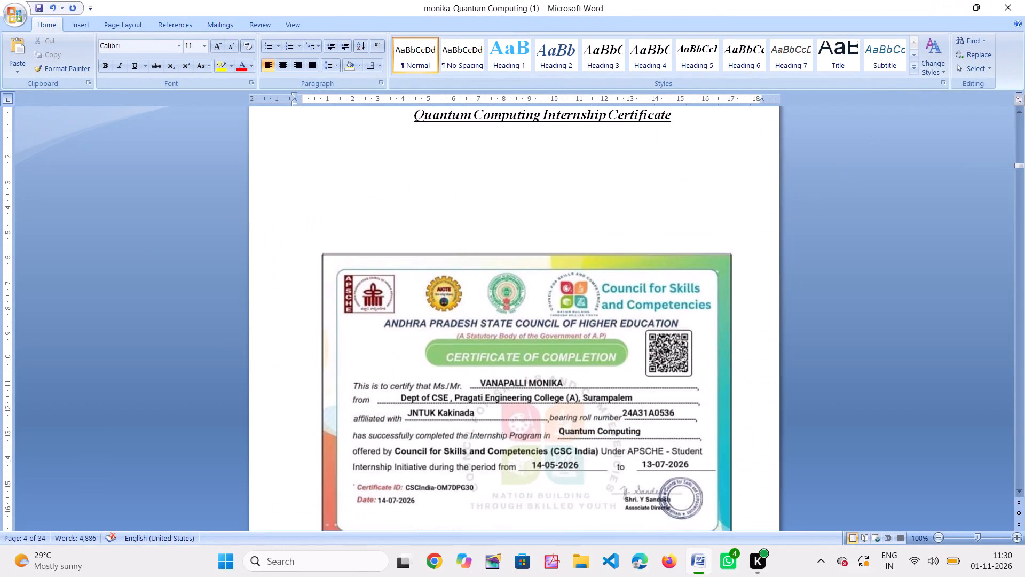
click(518, 348)
drag(518, 360, 518, 264)
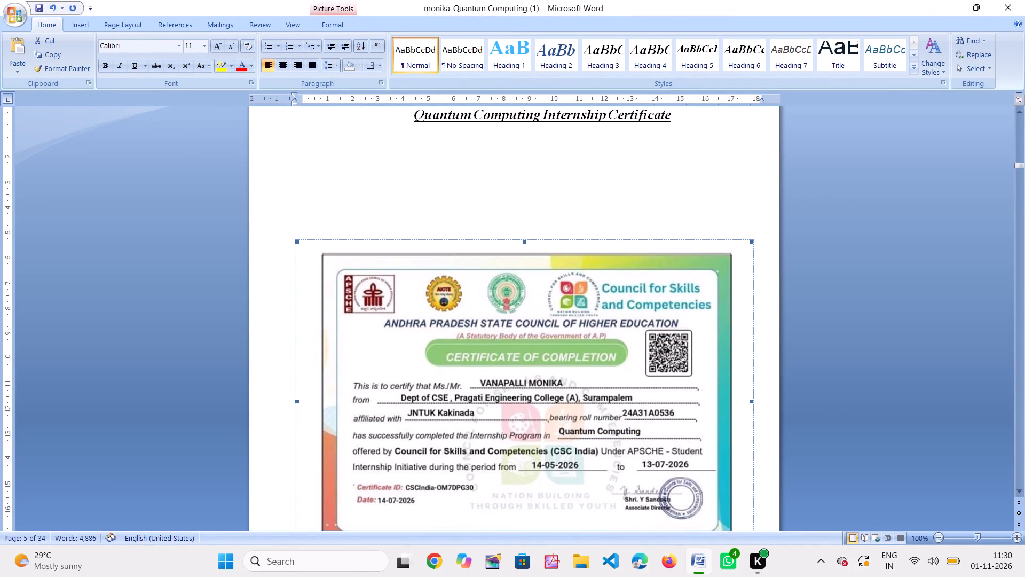
double_click(518, 264)
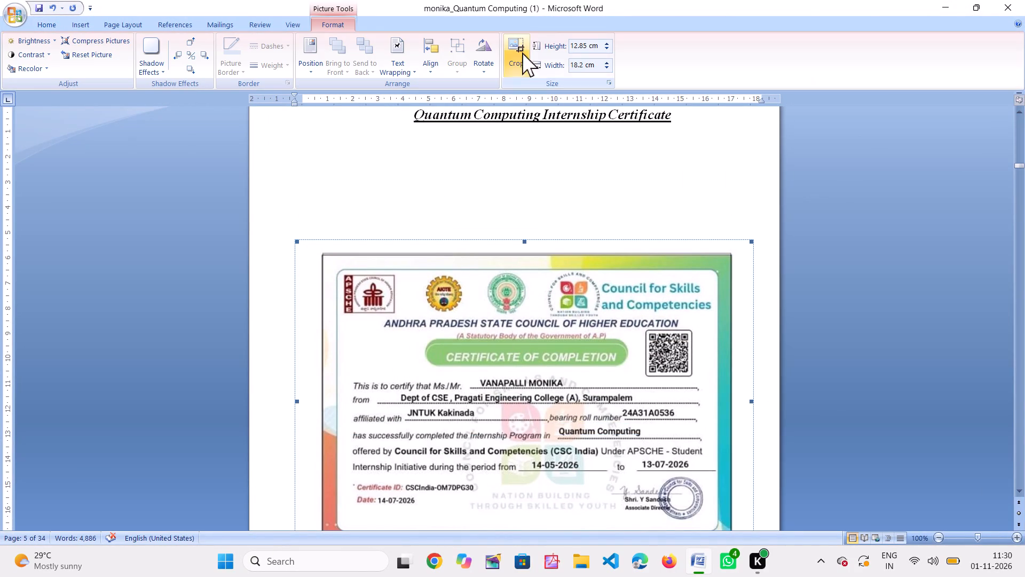
click(314, 60)
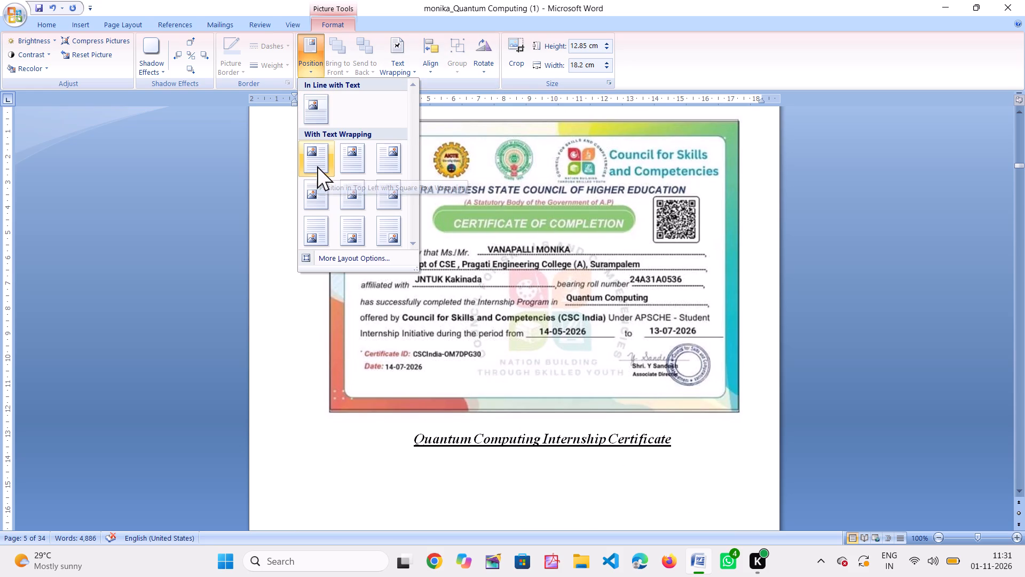
click(357, 158)
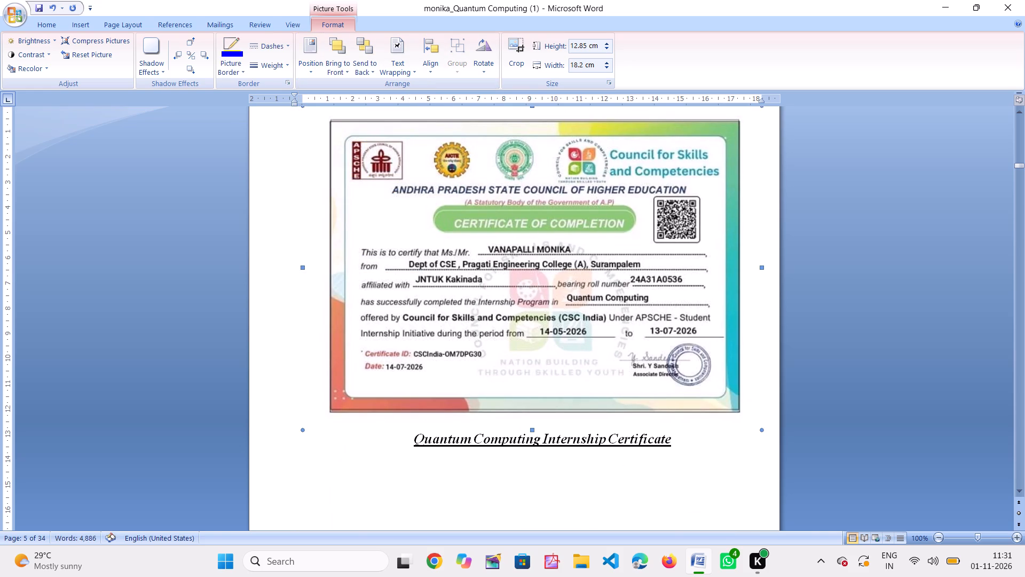
Move the certificate picture directly below the "Quantum Computing Internship Certificate" heading, roughly centred on the page.
click(569, 262)
scroll(571, 266, up, 4)
scroll(571, 266, down, 3)
drag(571, 266, 571, 266)
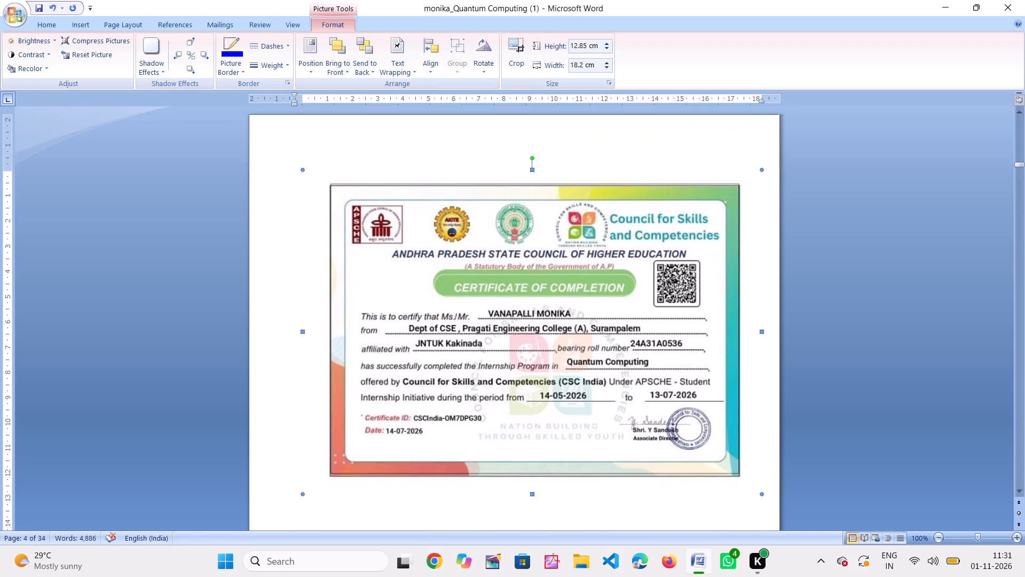
drag(571, 266, 577, 427)
drag(574, 406, 572, 341)
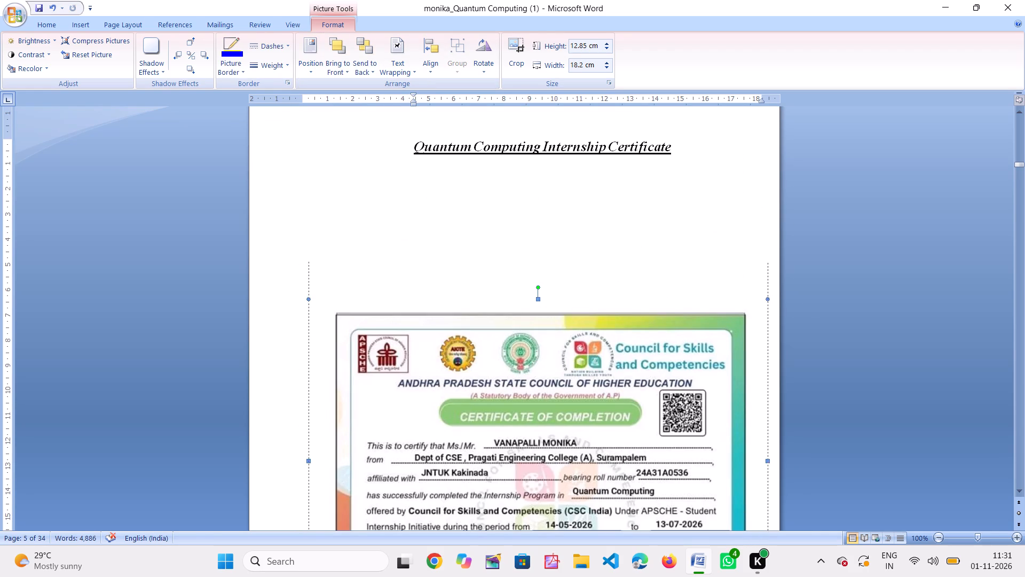
drag(572, 341, 563, 283)
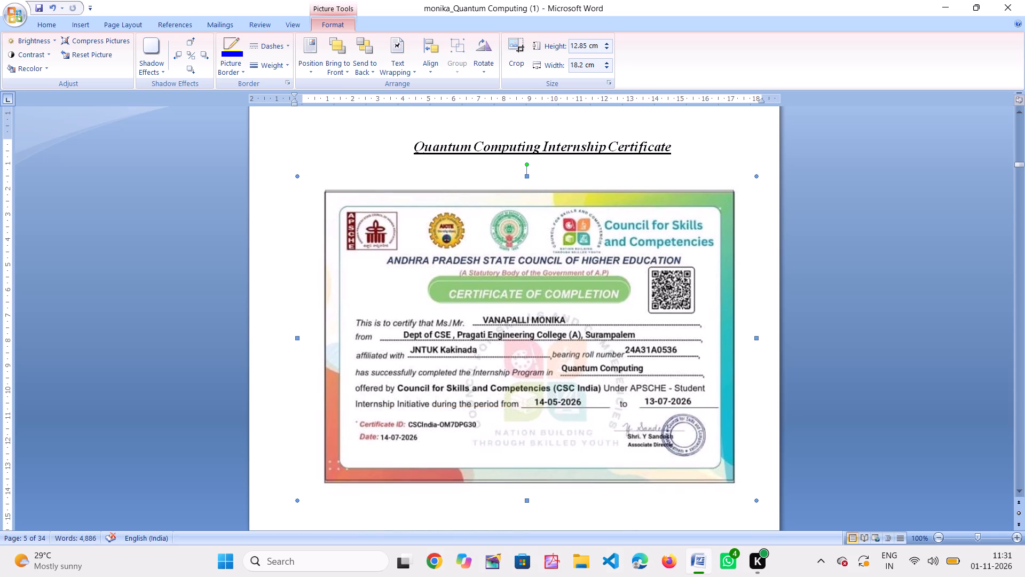
Delete the block of empty paragraphs that fills the upper part of the page above the ABSTRACT heading.
scroll(561, 294, down, 19)
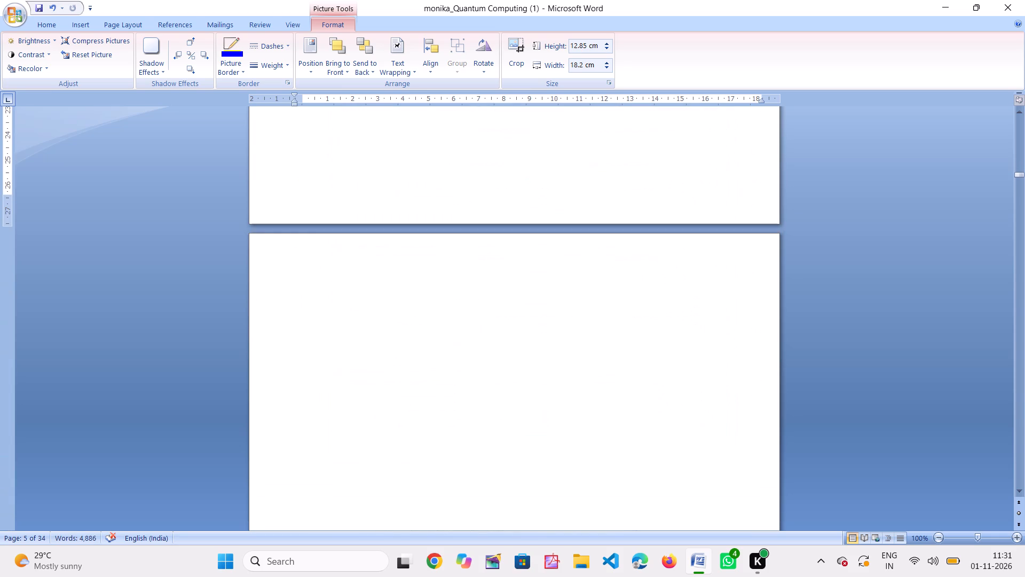
scroll(561, 294, down, 6)
click(560, 294)
key(BackSpace)
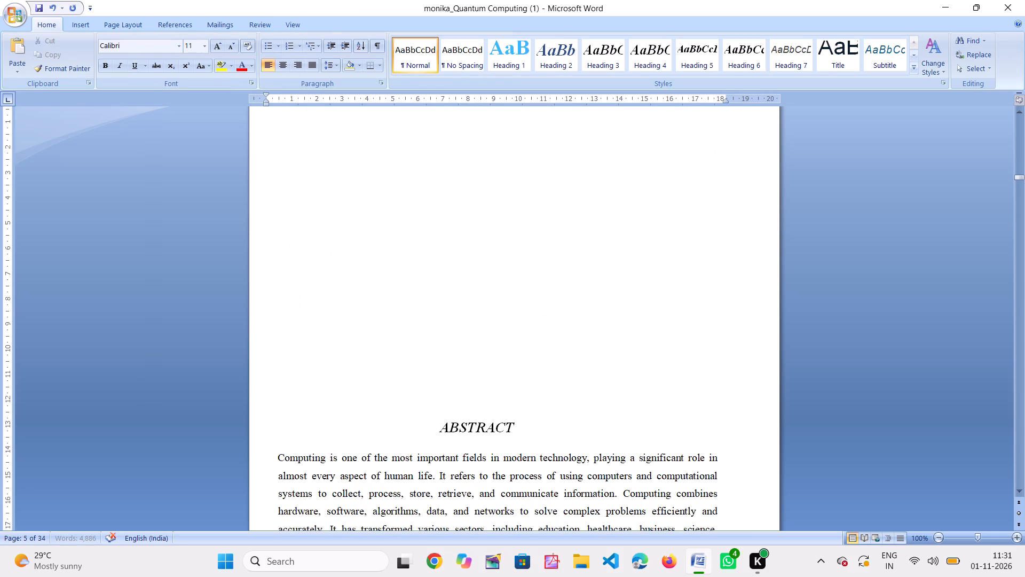
key(BackSpace)
key(BackSpace)
key(BackSpace)
click(448, 360)
key(BackSpace)
drag(448, 360, 446, 353)
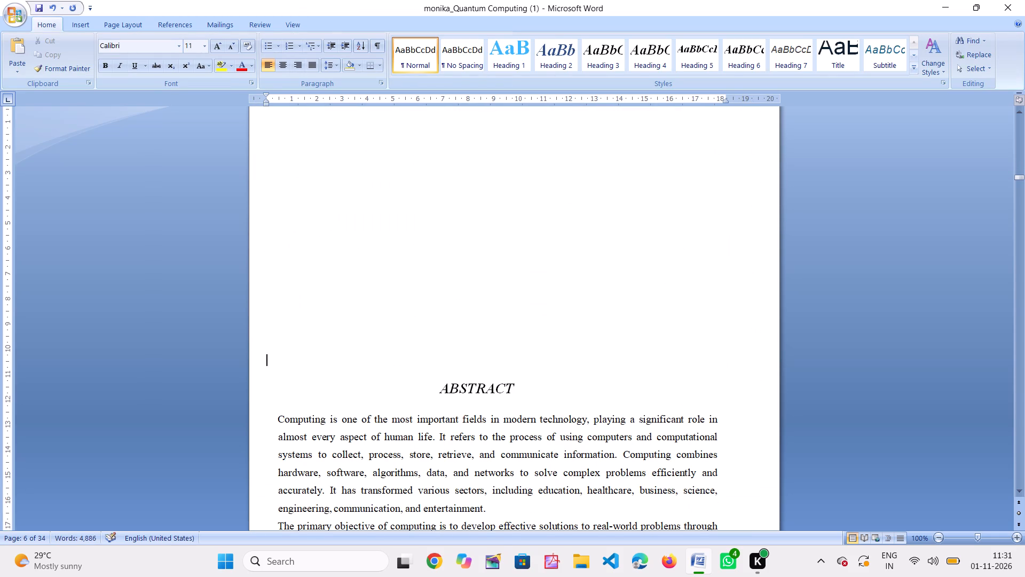
drag(446, 353, 390, 127)
key(BackSpace)
Remove the remaining blank lines before the ABSTRACT heading, keeping the heading at the start of its own page.
scroll(391, 161, up, 3)
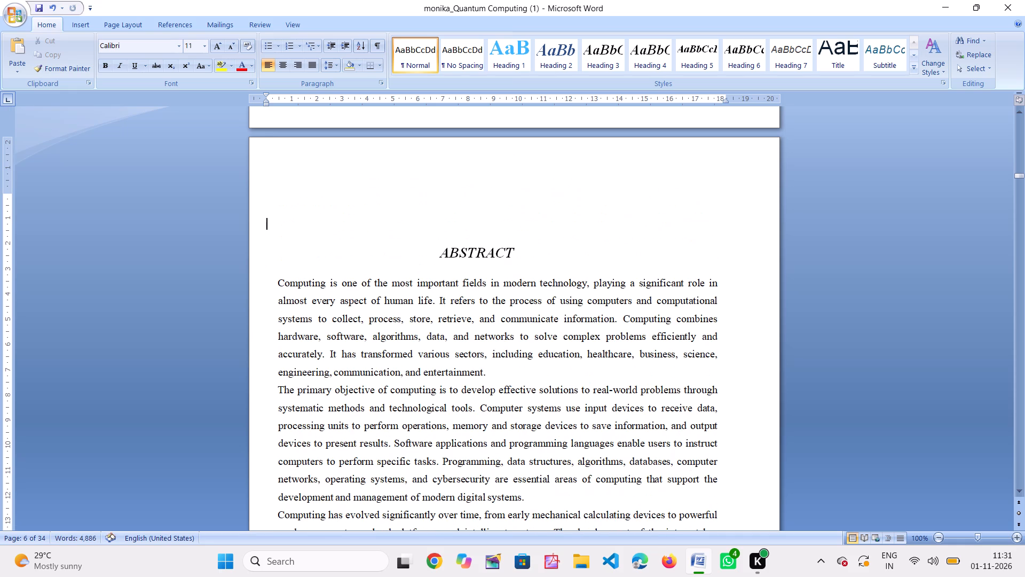
click(391, 174)
key(BackSpace)
key(BackSpace)
click(382, 205)
key(BackSpace)
key(BackSpace)
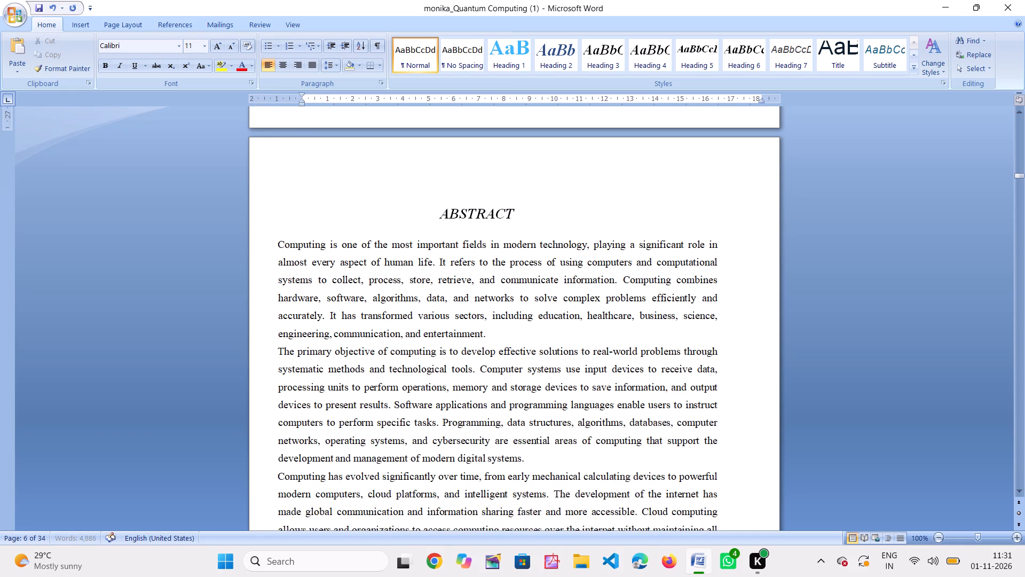
key(BackSpace)
key(BackSpace)
key(Return)
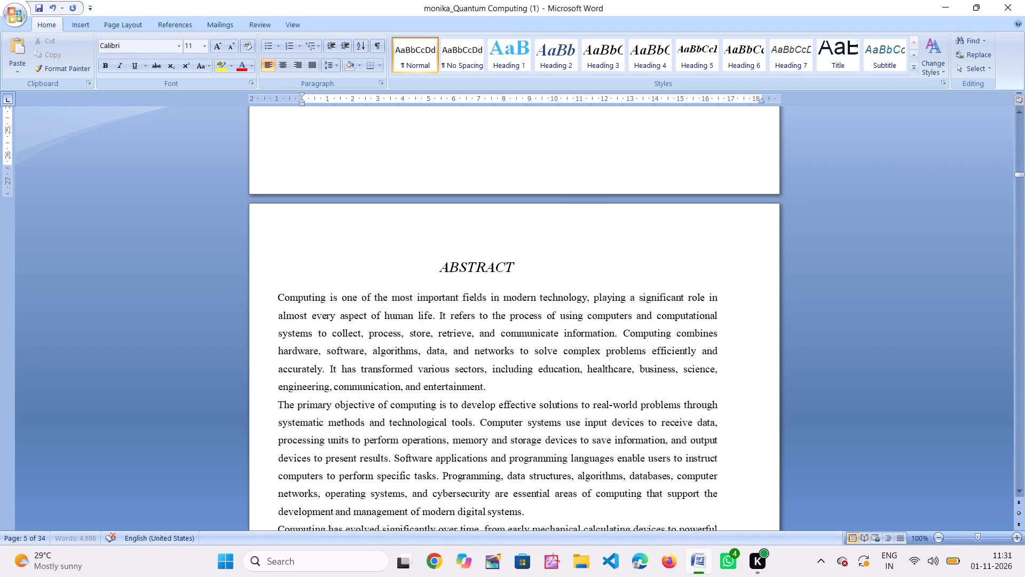
Insert six blank lines after the abstract's last paragraph to push the CONTENTS heading onto the next page.
scroll(382, 205, down, 17)
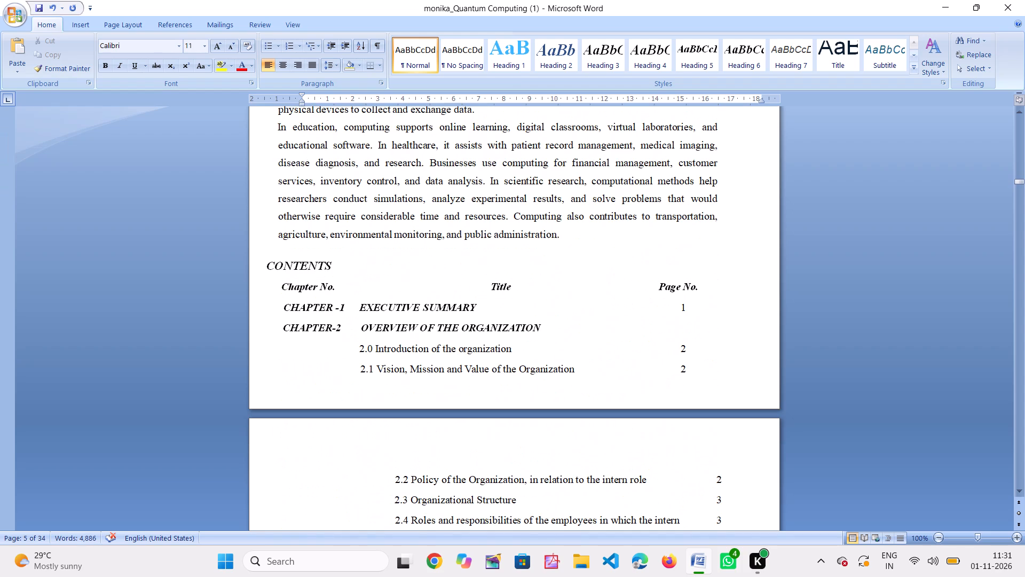
click(598, 238)
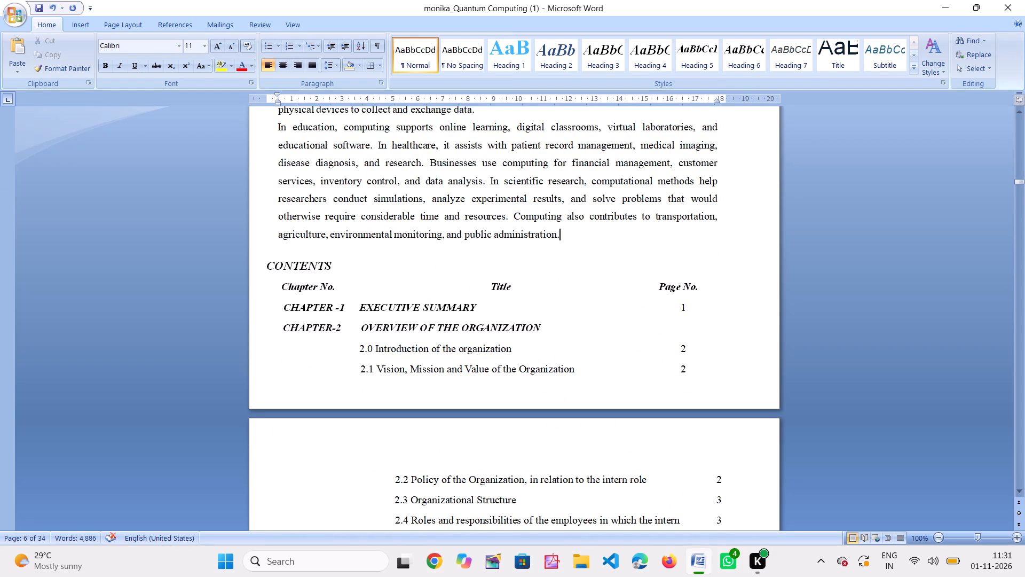
key(Return)
key(Return)
key(Return)
key(Return)
key(Return)
key(Return)
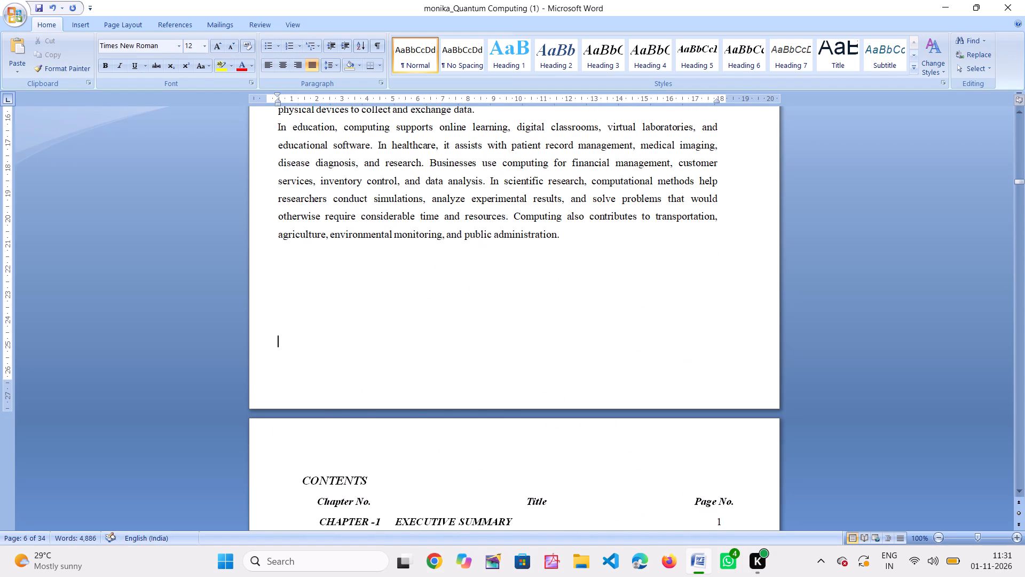
Review the layout of the contents list, Chapter 1 Executive Summary and Chapter 2 Overview of the Organization.
scroll(533, 306, down, 18)
scroll(533, 305, down, 4)
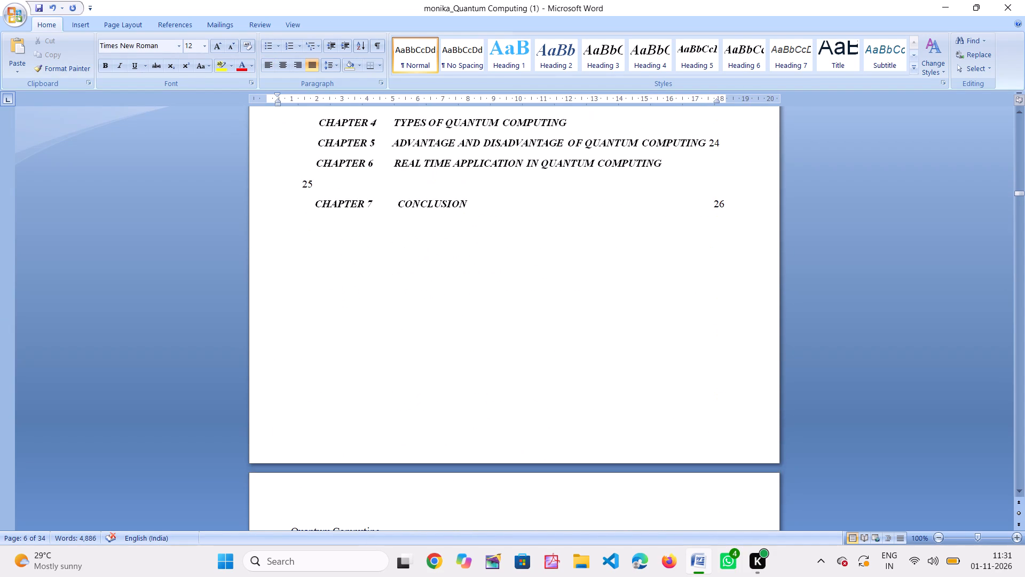
scroll(533, 305, down, 13)
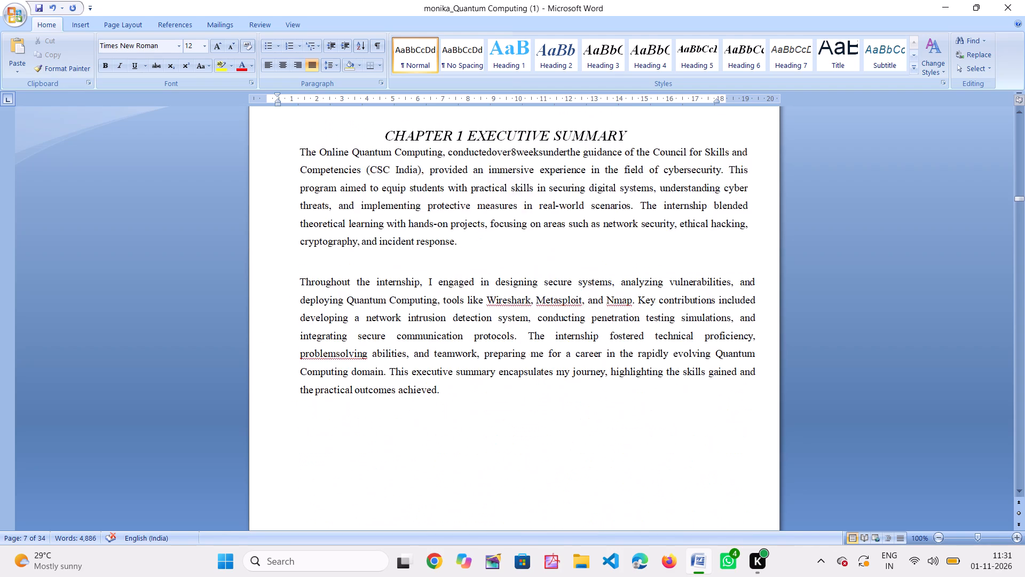
scroll(533, 306, down, 19)
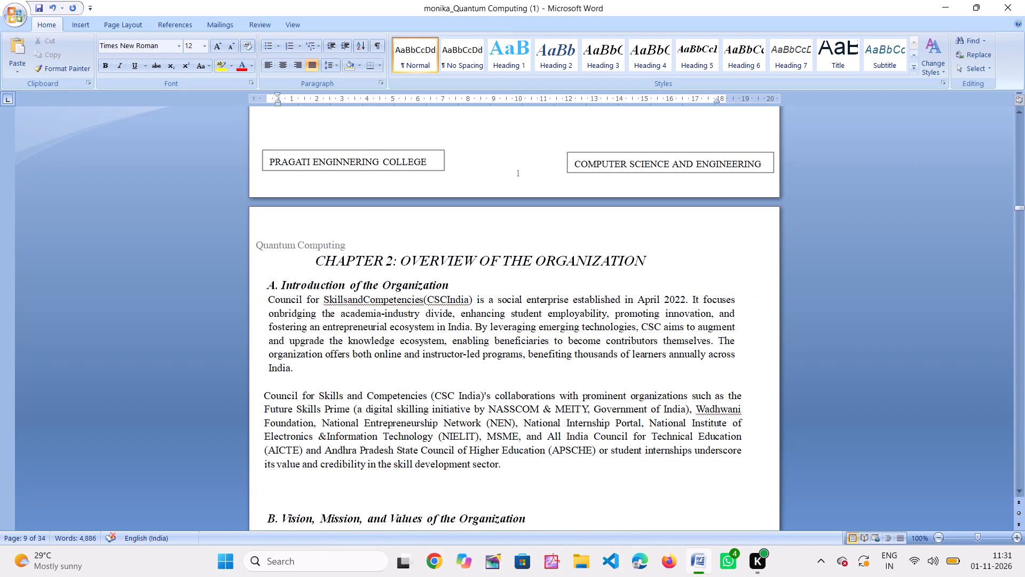
scroll(533, 306, down, 11)
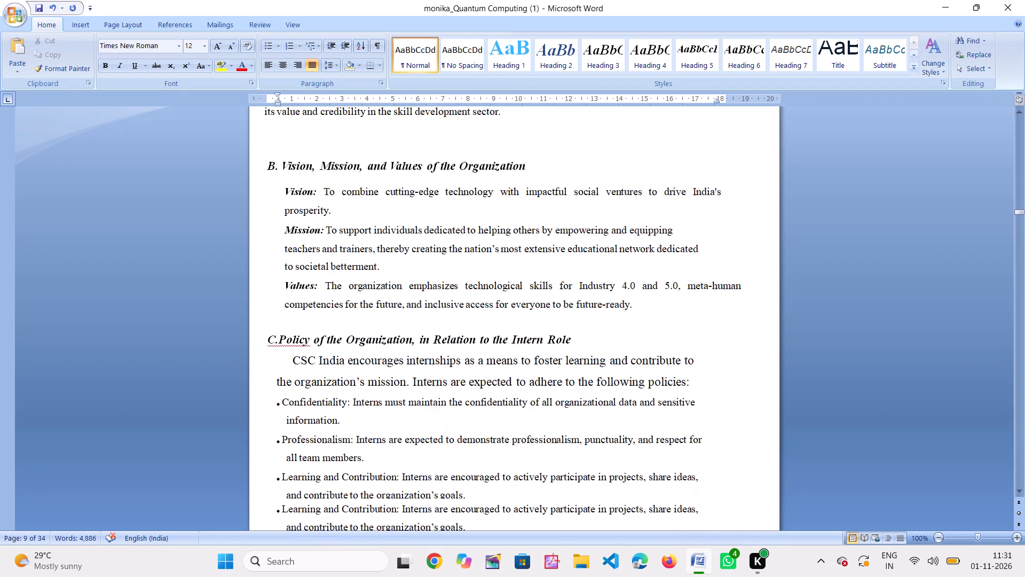
scroll(533, 306, down, 20)
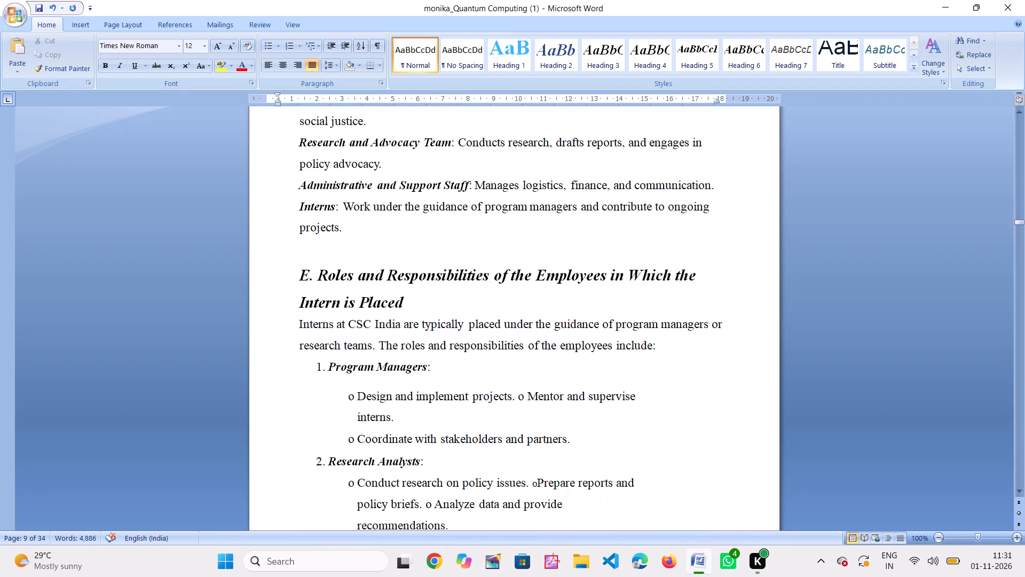
scroll(533, 306, down, 17)
scroll(533, 306, down, 5)
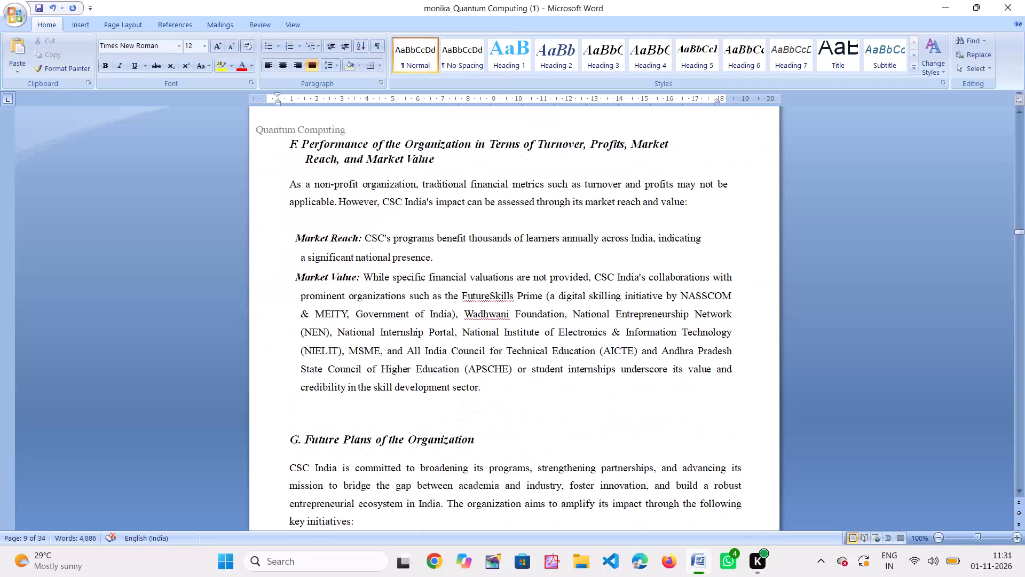
scroll(533, 306, down, 20)
scroll(533, 306, down, 2)
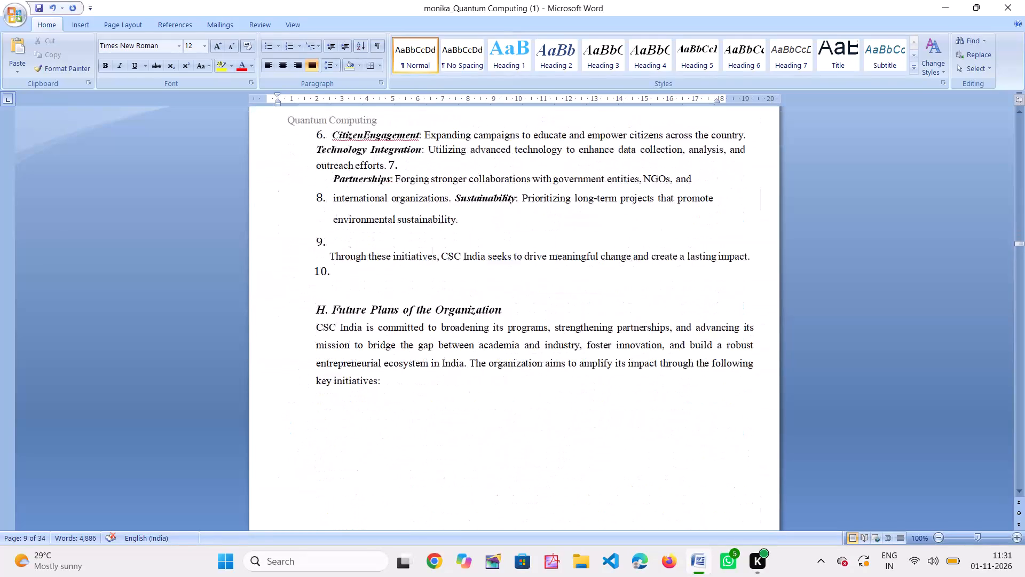
scroll(533, 306, down, 15)
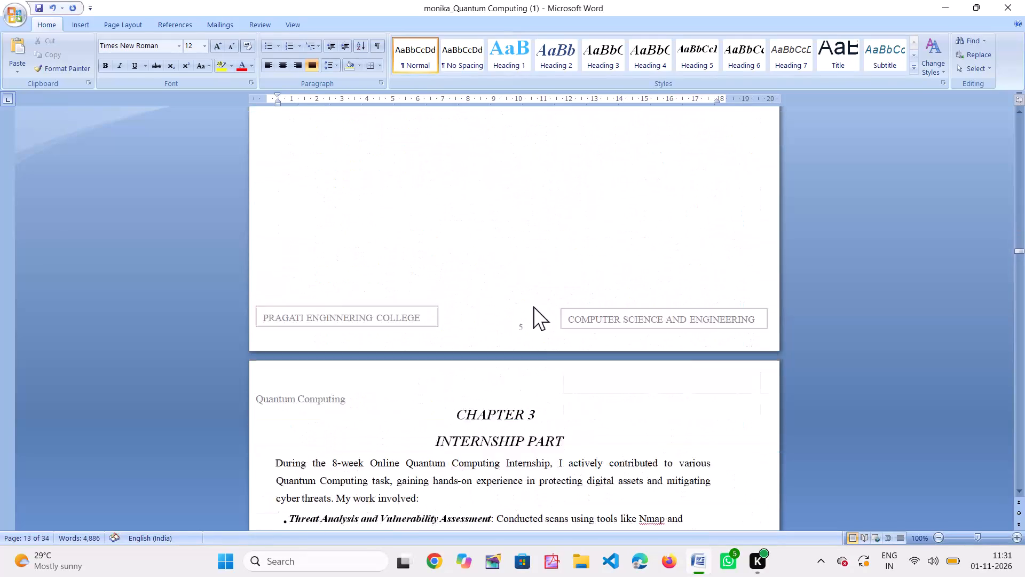
Review the Chapter 3 Internship Part pages, the first daily activity table and the start of the weekly report.
scroll(533, 306, down, 17)
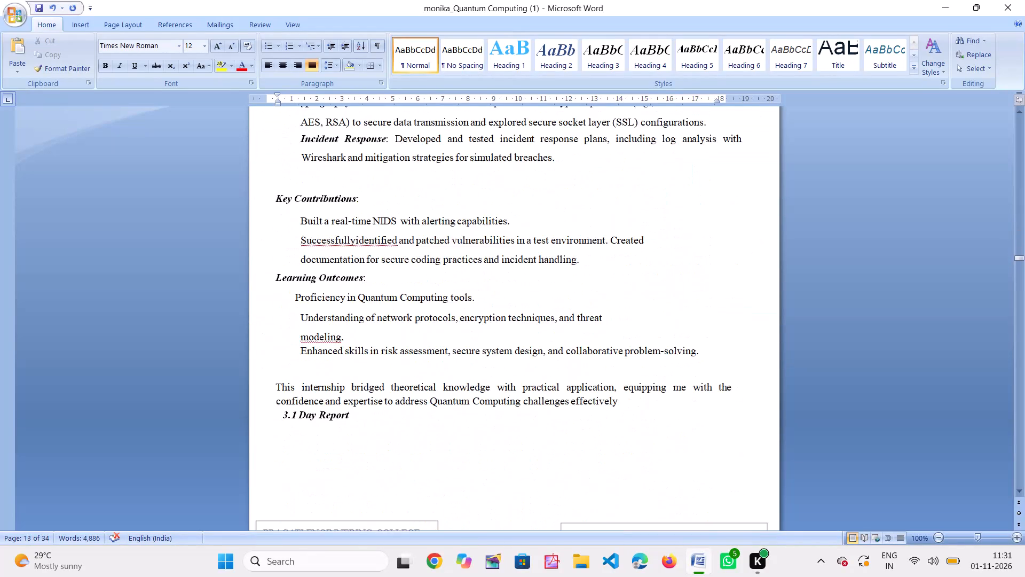
scroll(533, 307, down, 13)
scroll(533, 308, down, 12)
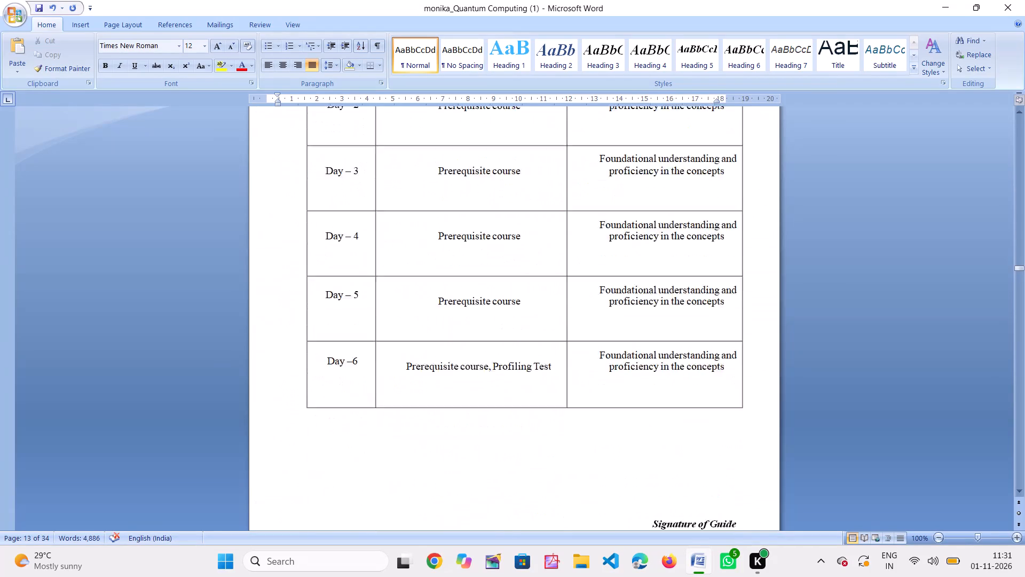
scroll(534, 308, down, 2)
click(1018, 488)
click(1018, 488)
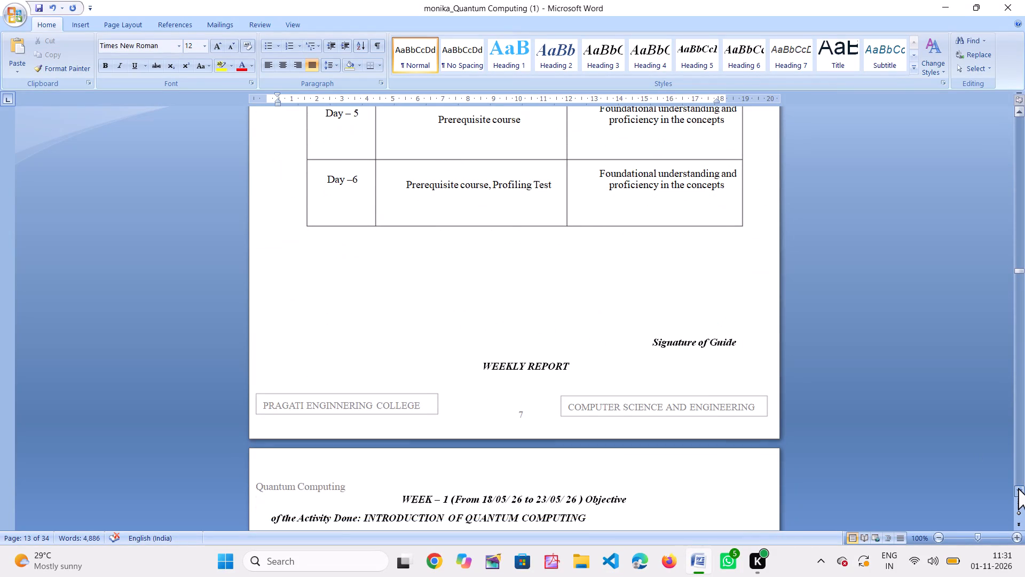
right_click(1018, 488)
scroll(917, 435, up, 9)
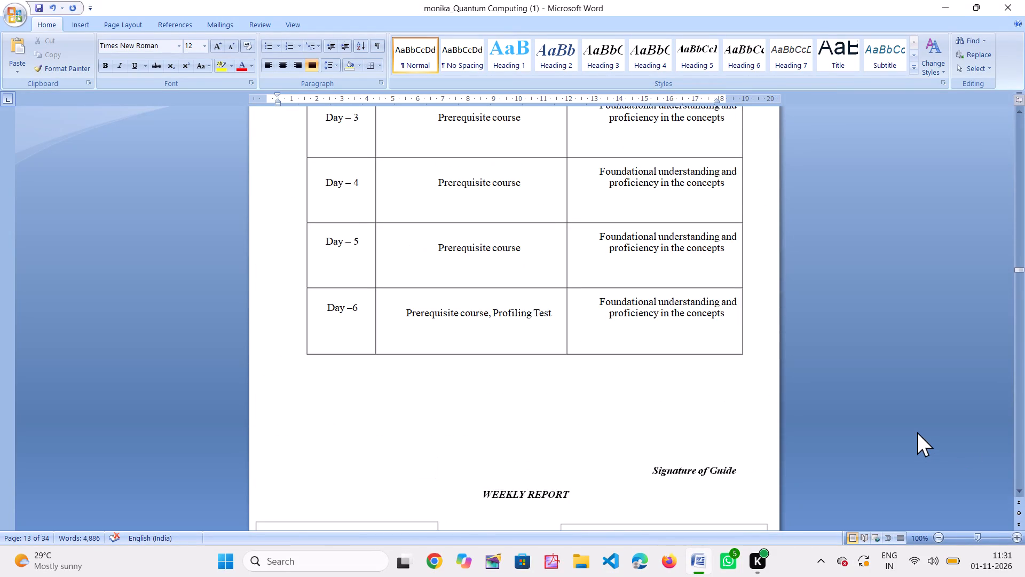
scroll(917, 432, up, 3)
scroll(917, 432, down, 11)
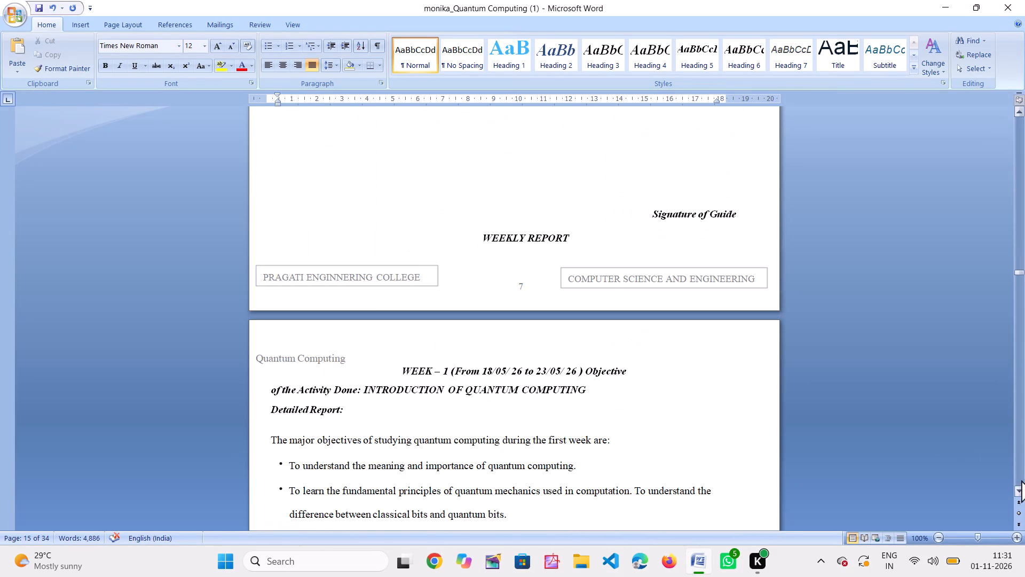
Review the layout of the second week's report and the third week's activity log and weekly report.
drag(1018, 489, 1024, 402)
drag(1021, 287, 1021, 301)
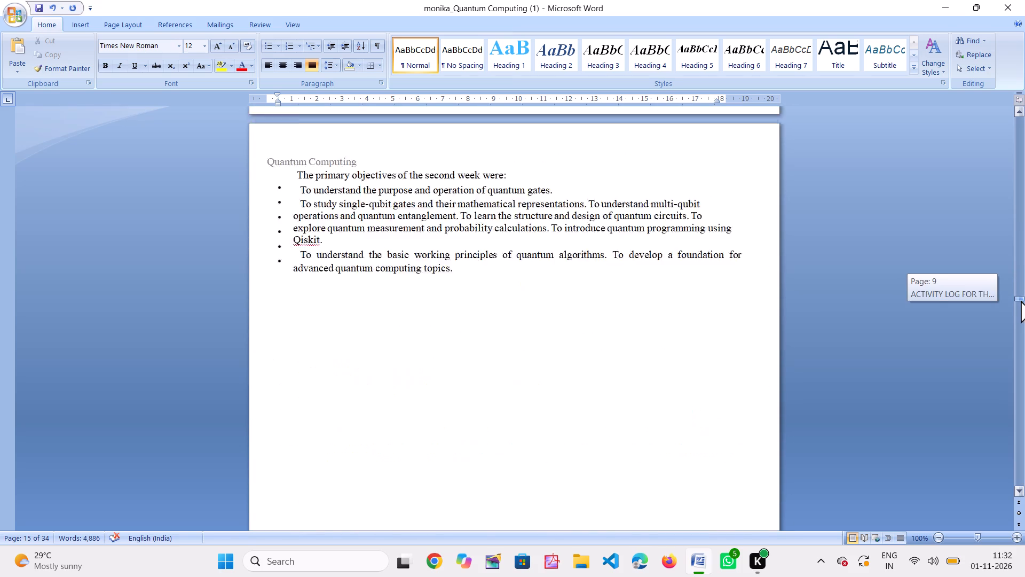
drag(1021, 301, 1021, 309)
scroll(690, 324, down, 5)
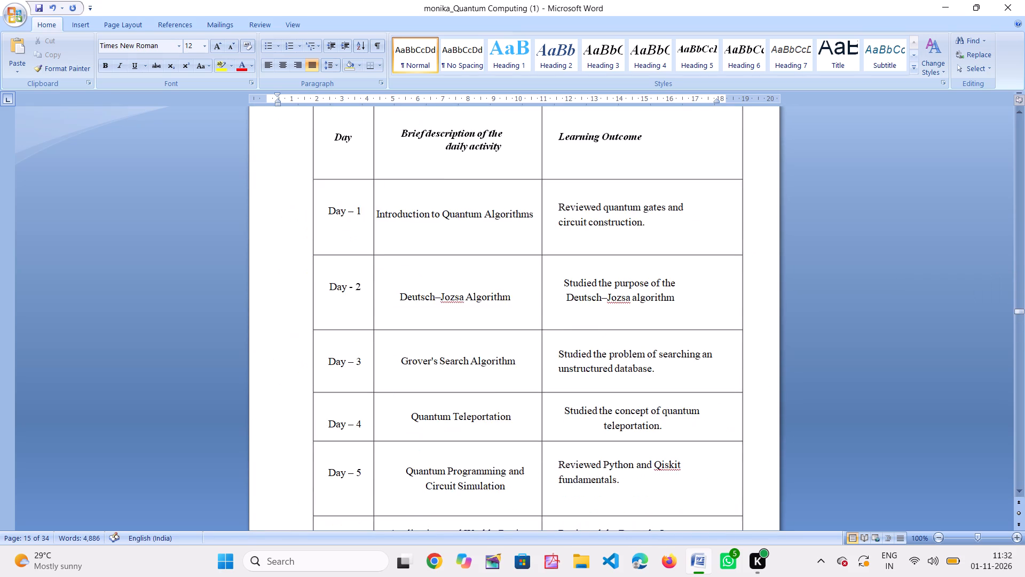
scroll(690, 326, down, 11)
scroll(691, 369, down, 3)
scroll(691, 369, up, 1)
scroll(692, 377, down, 8)
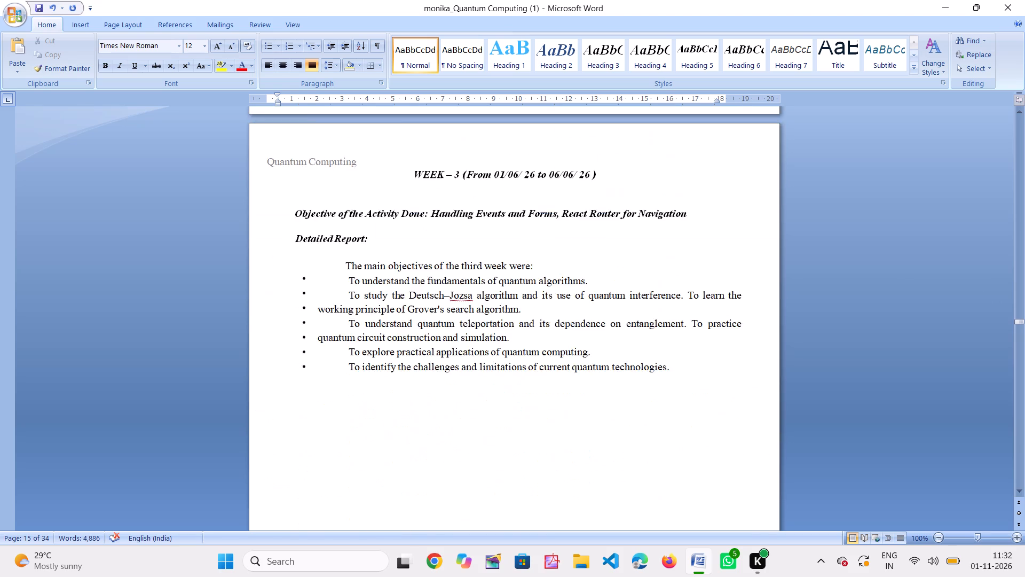
scroll(692, 377, down, 13)
Review the fourth week's activity log and report, the fifth week's activity log and the sixth week's pages.
scroll(692, 377, down, 13)
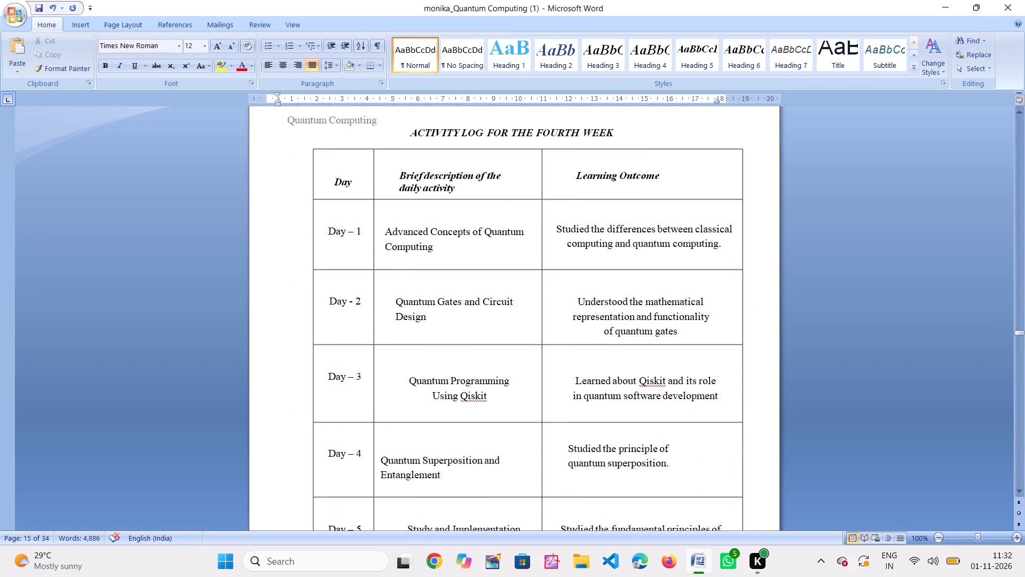
scroll(692, 377, down, 3)
scroll(692, 377, down, 20)
scroll(692, 377, down, 1)
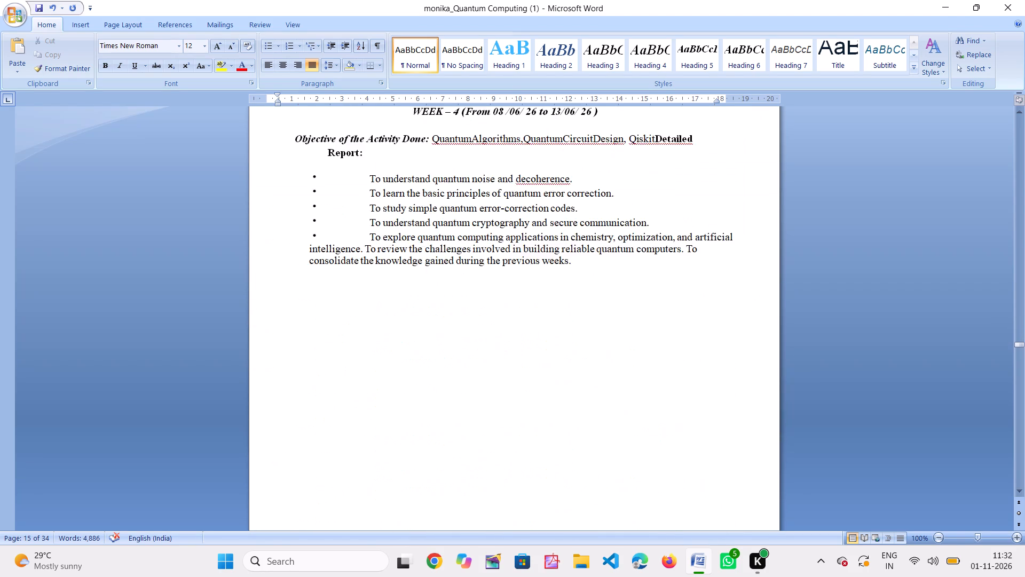
scroll(692, 377, down, 19)
scroll(692, 377, down, 3)
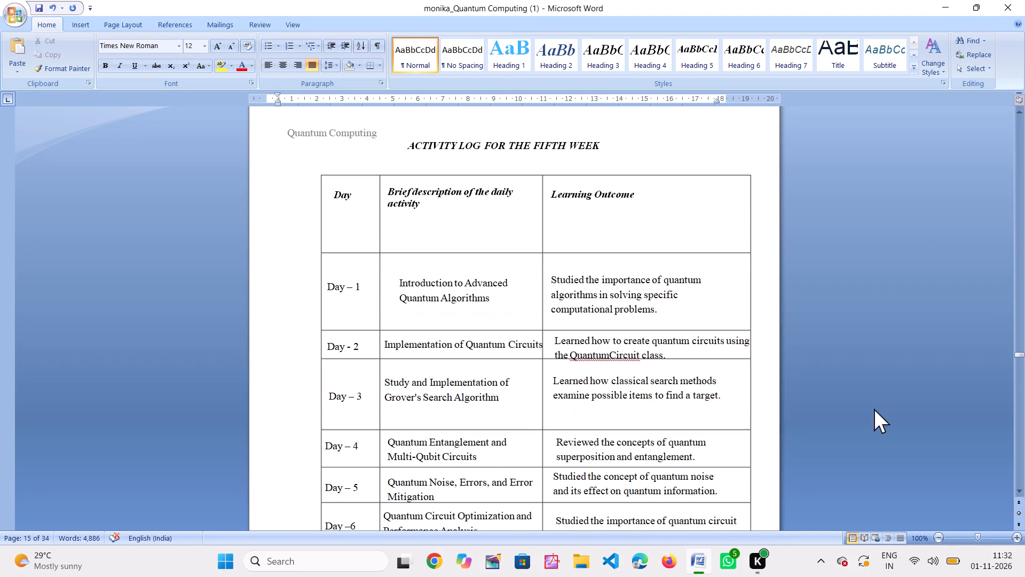
drag(1015, 357, 1015, 379)
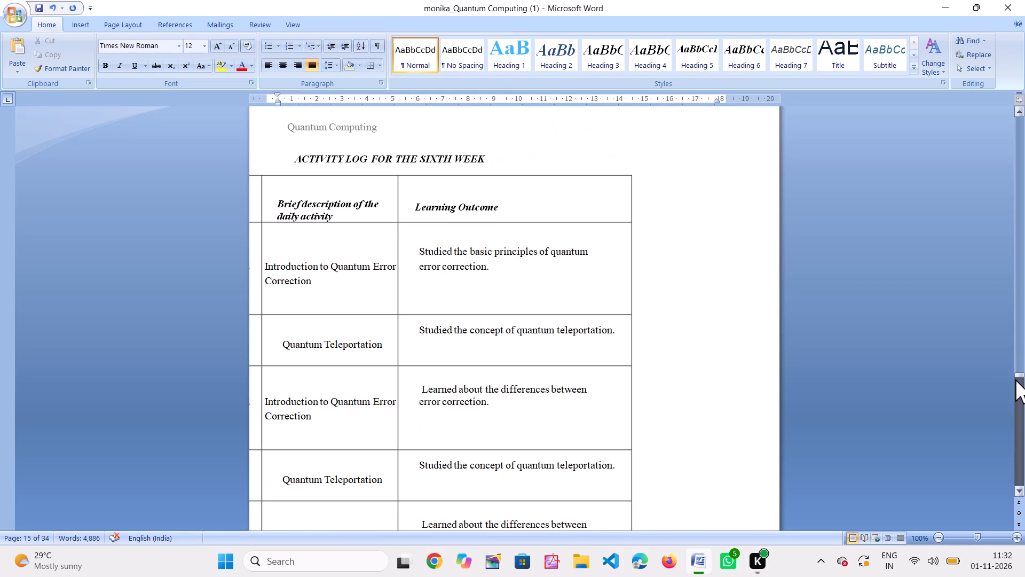
drag(1015, 379, 1014, 350)
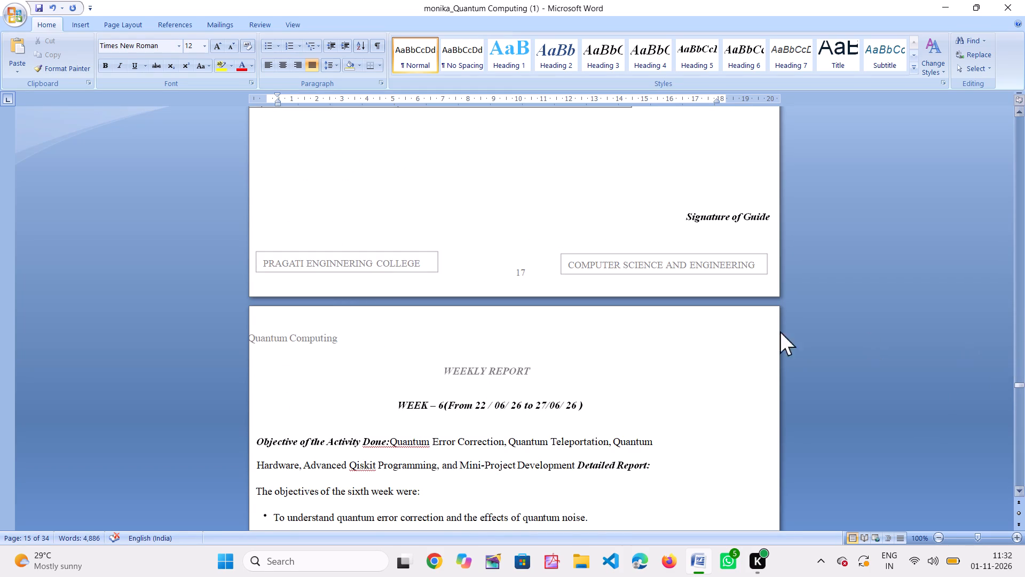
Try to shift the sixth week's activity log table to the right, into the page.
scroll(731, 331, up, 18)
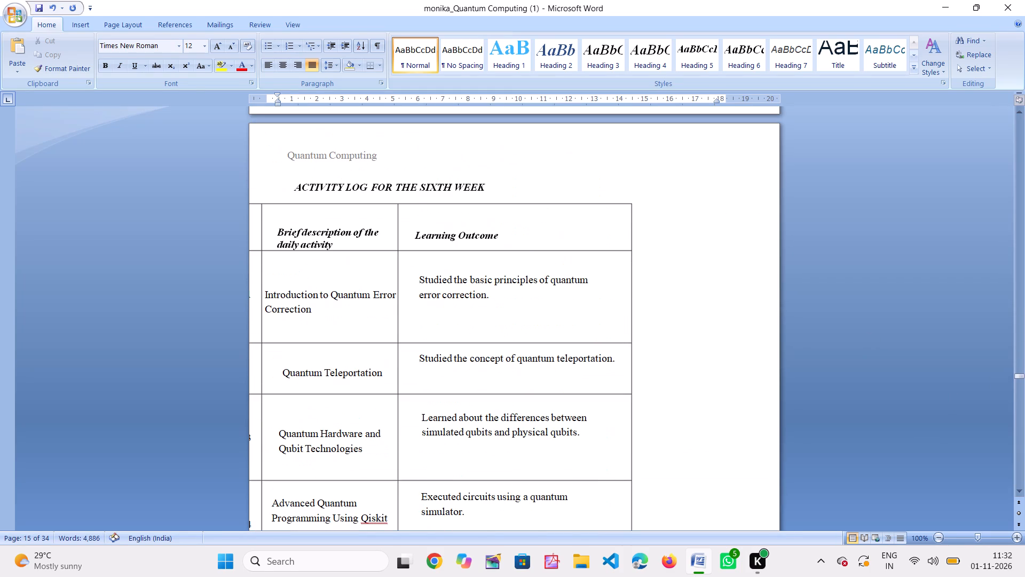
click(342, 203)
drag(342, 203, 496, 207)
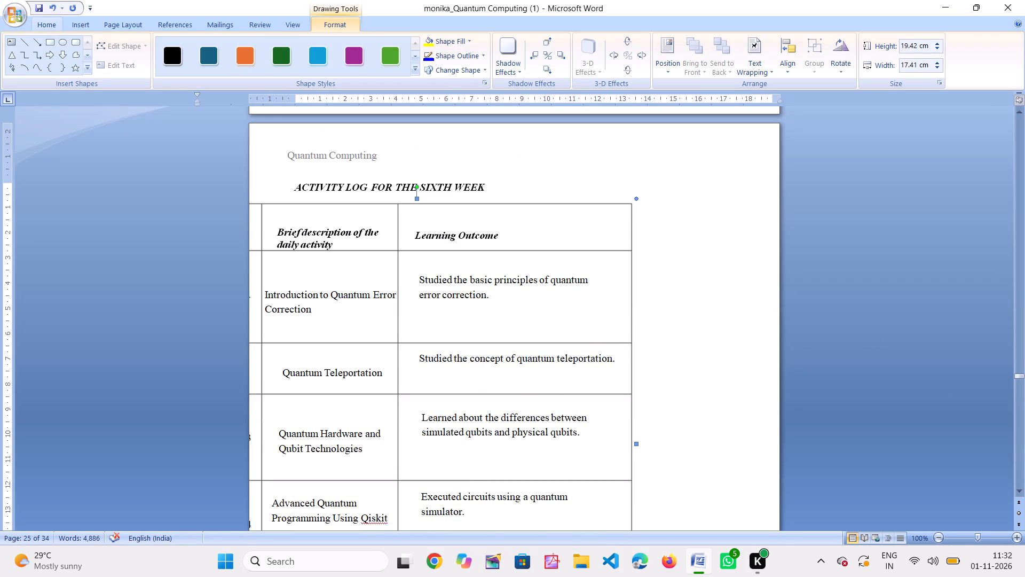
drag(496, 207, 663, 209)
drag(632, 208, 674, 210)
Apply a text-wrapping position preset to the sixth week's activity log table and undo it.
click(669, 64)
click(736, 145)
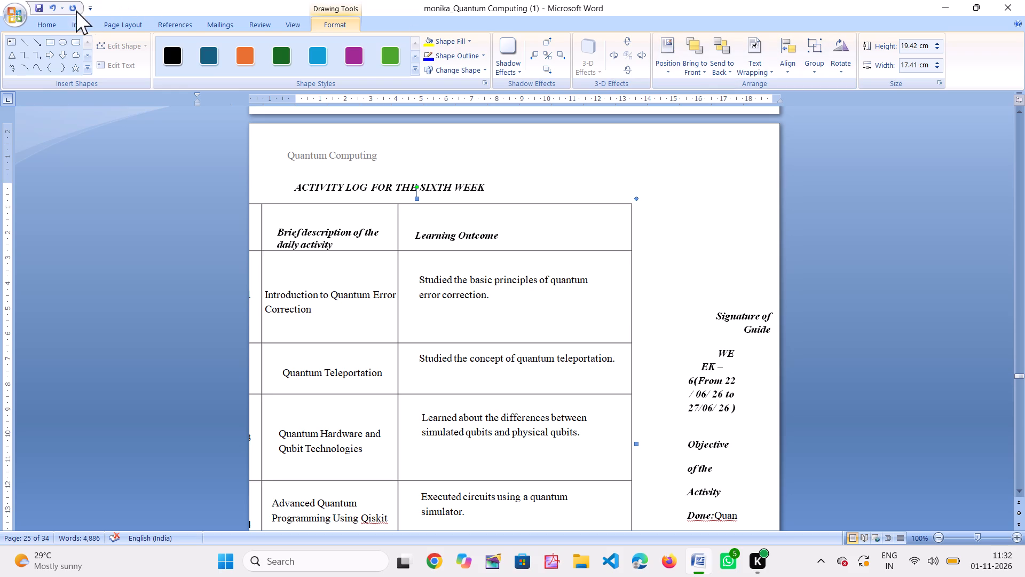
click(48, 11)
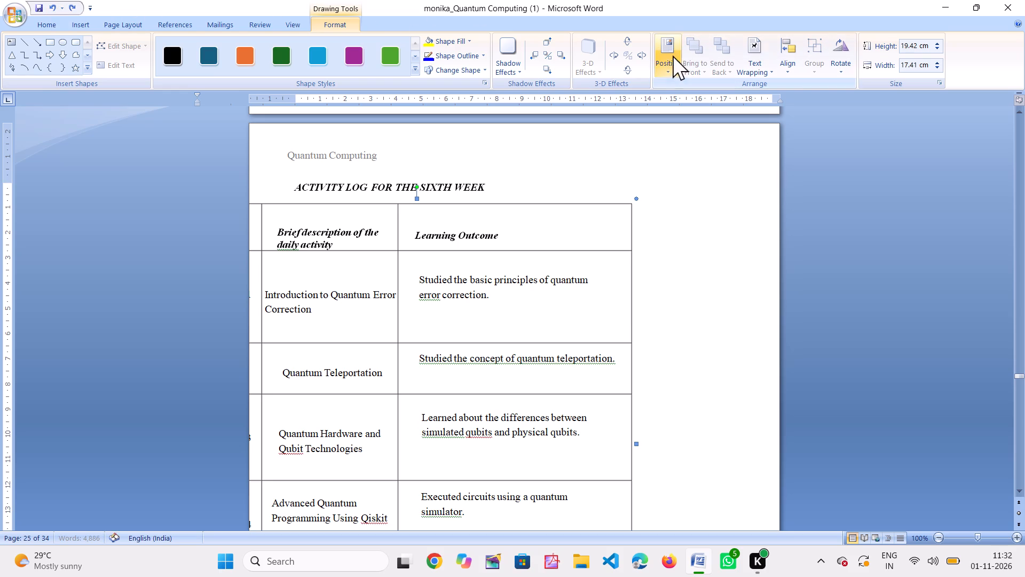
Give the sixth week's activity log table a text-wrapping position and move it right until its Day column lies within the page.
click(672, 56)
click(667, 167)
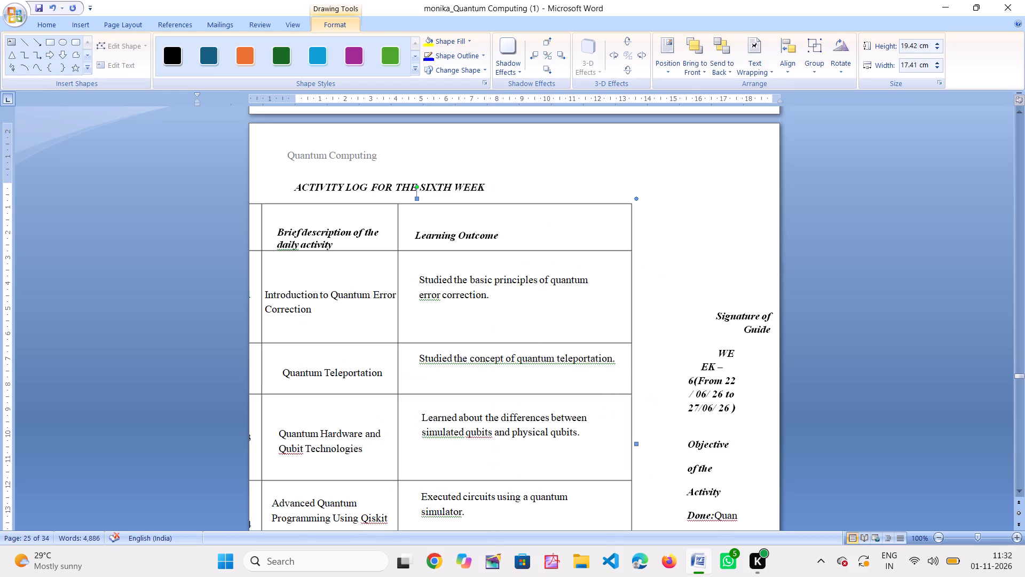
drag(616, 201, 682, 197)
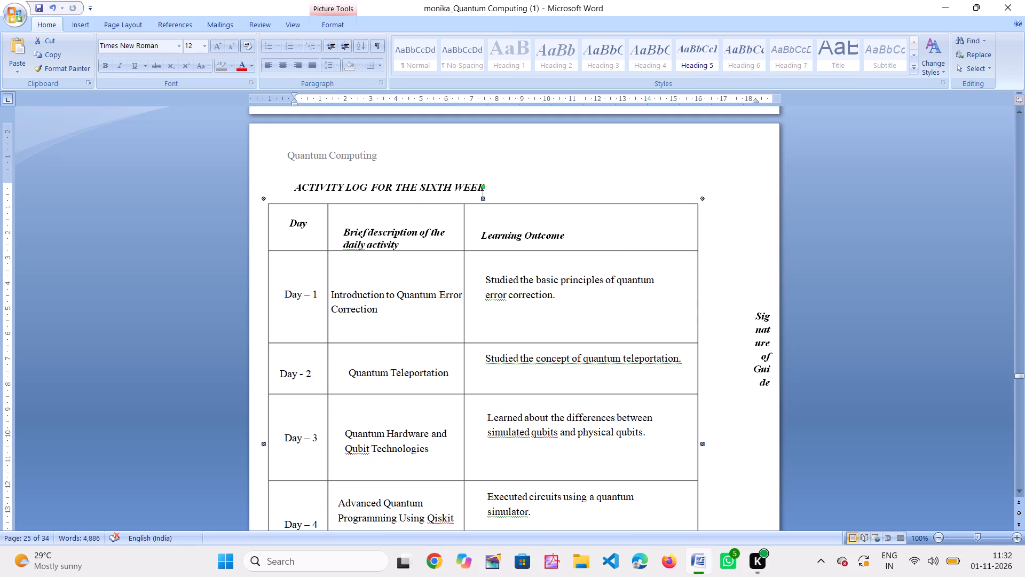
drag(679, 205, 708, 204)
Check the layout of the repositioned sixth week's table, the Week 6 report and the start of the seventh week's activity log.
scroll(747, 219, down, 8)
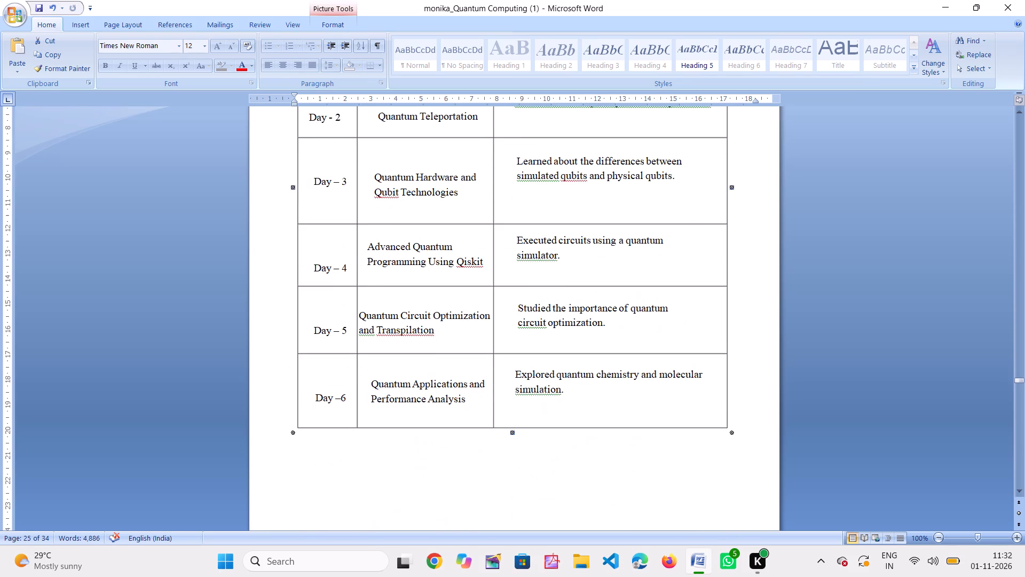
scroll(749, 219, down, 11)
scroll(749, 219, up, 7)
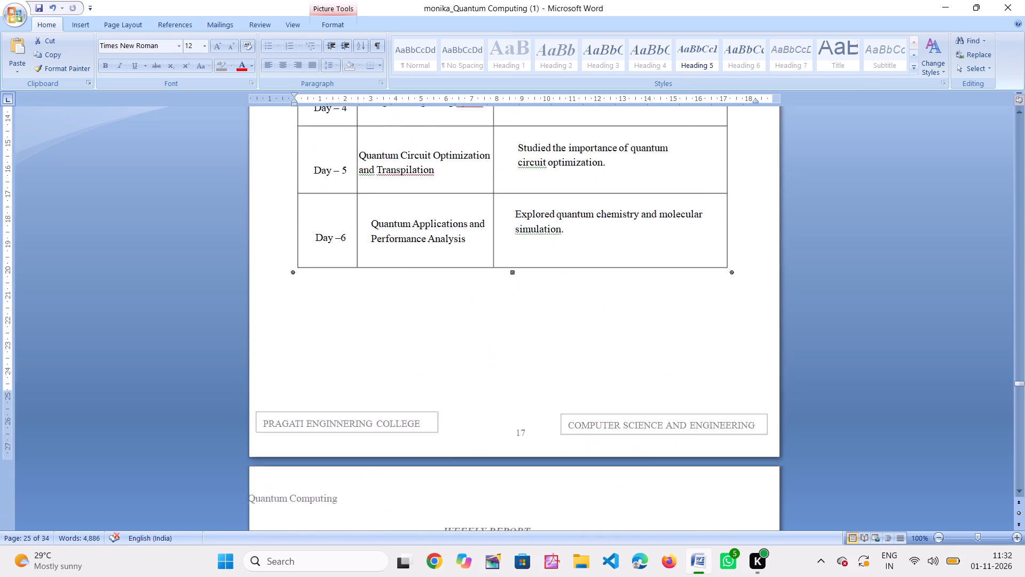
scroll(749, 219, up, 6)
click(916, 249)
scroll(883, 260, up, 3)
scroll(882, 260, down, 4)
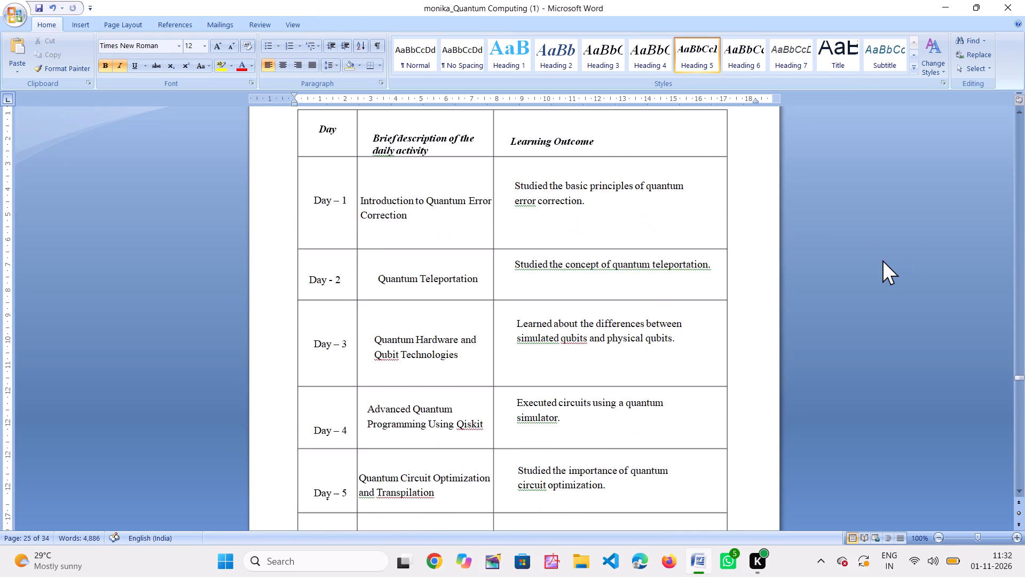
scroll(882, 260, down, 18)
scroll(882, 255, down, 3)
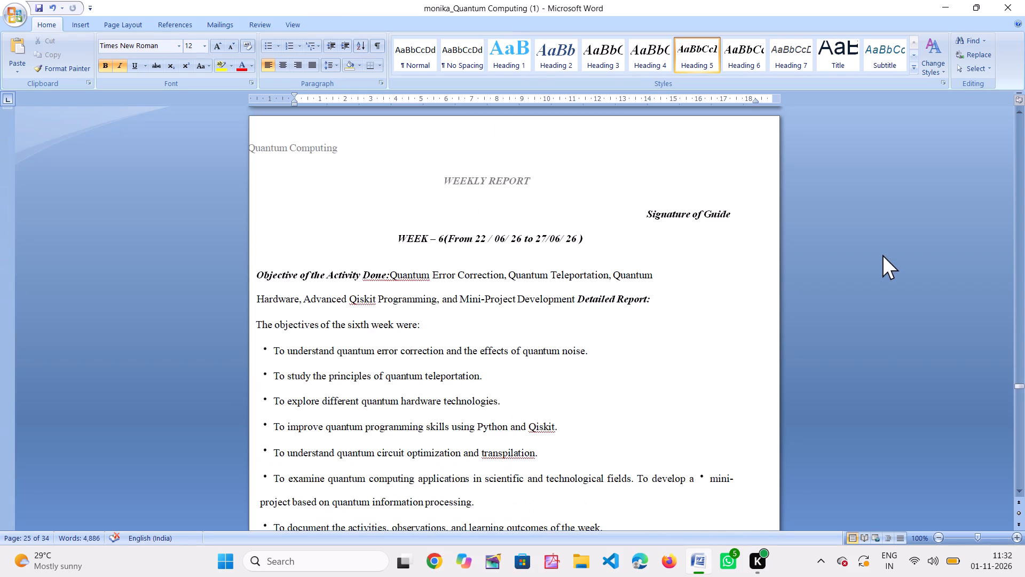
scroll(882, 255, down, 9)
scroll(882, 255, down, 16)
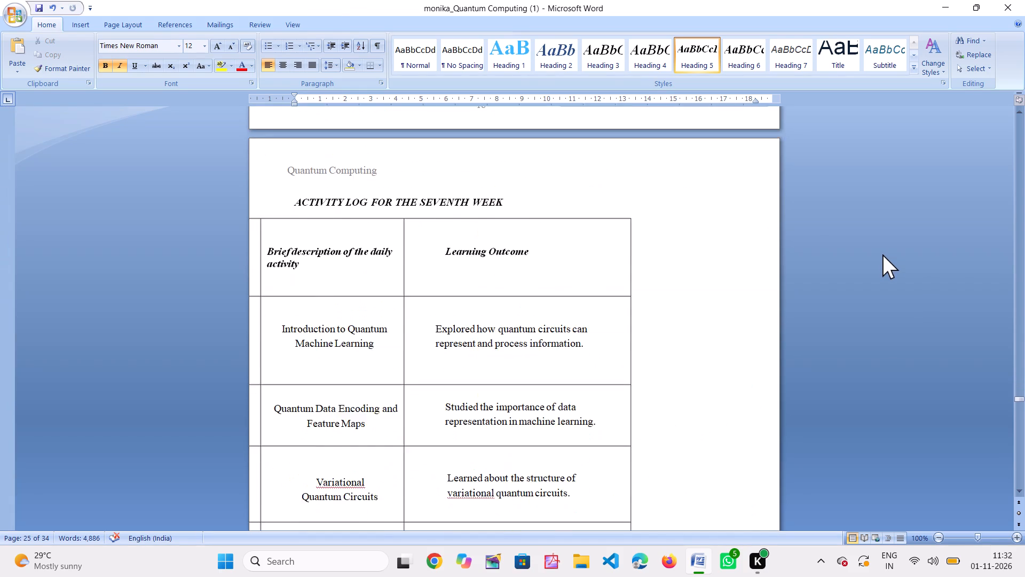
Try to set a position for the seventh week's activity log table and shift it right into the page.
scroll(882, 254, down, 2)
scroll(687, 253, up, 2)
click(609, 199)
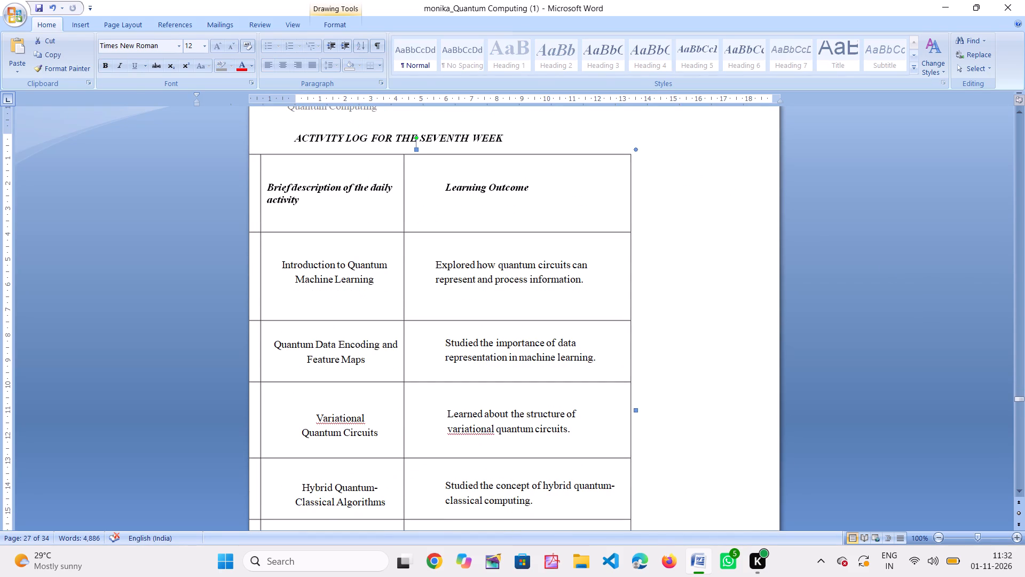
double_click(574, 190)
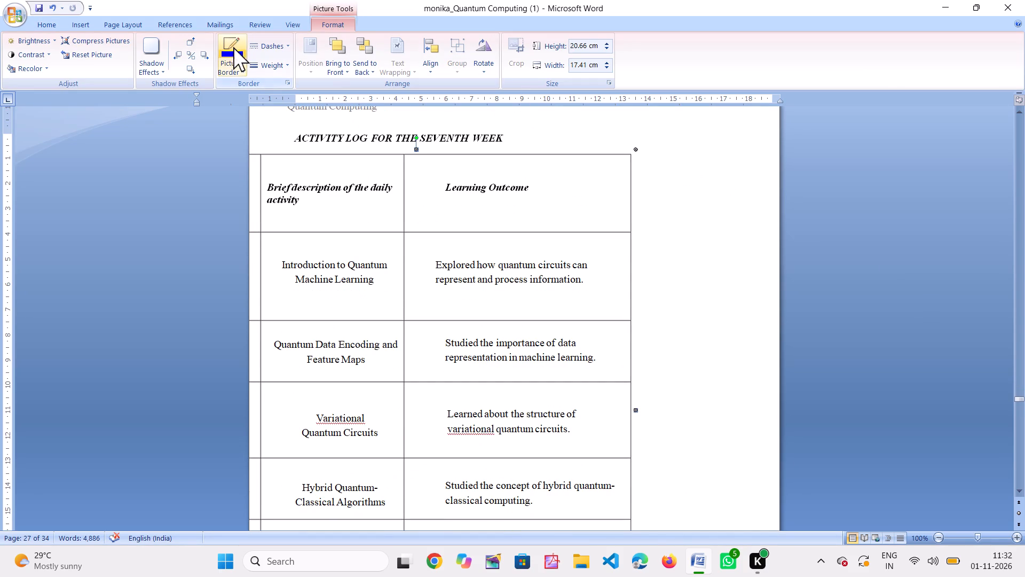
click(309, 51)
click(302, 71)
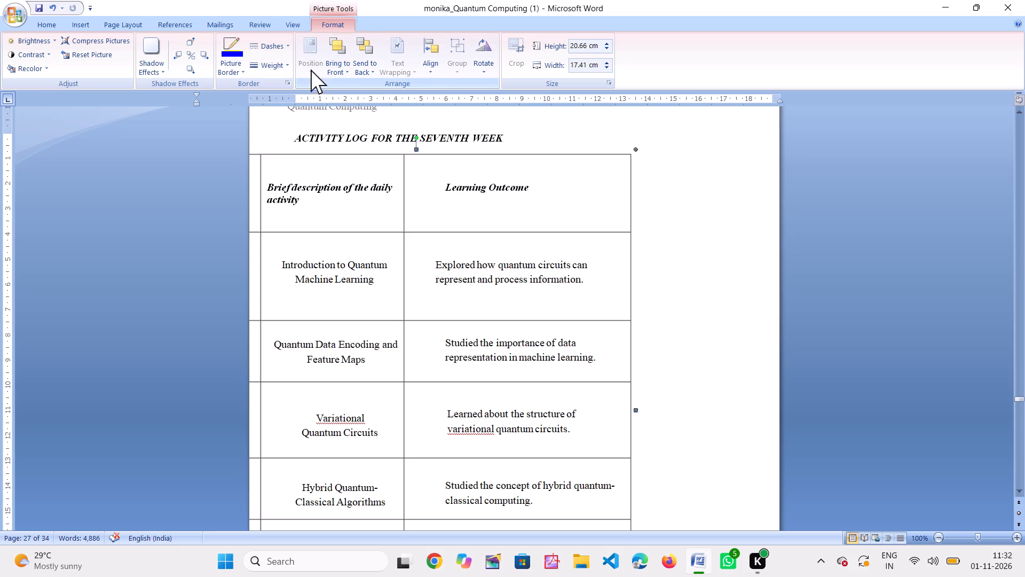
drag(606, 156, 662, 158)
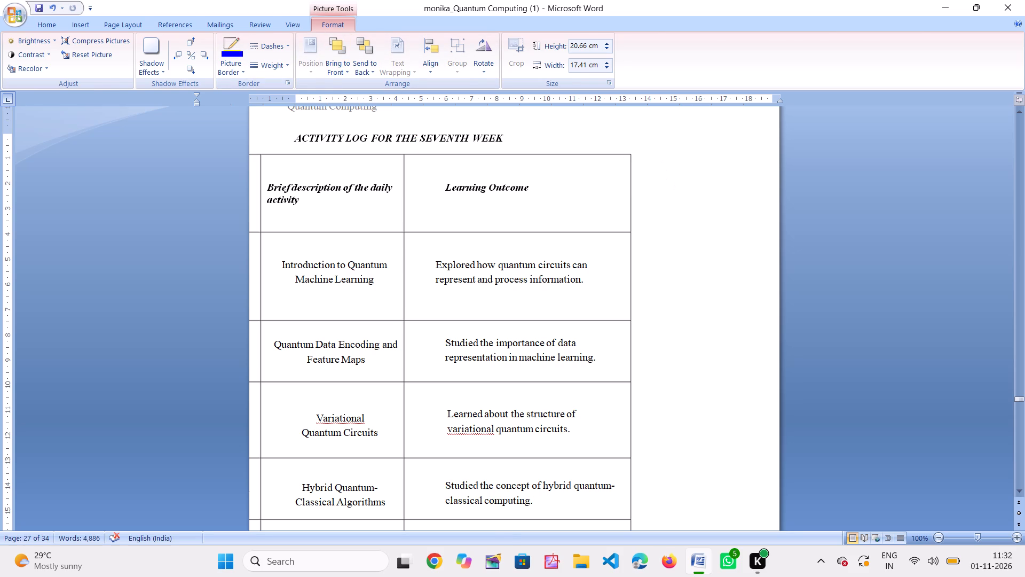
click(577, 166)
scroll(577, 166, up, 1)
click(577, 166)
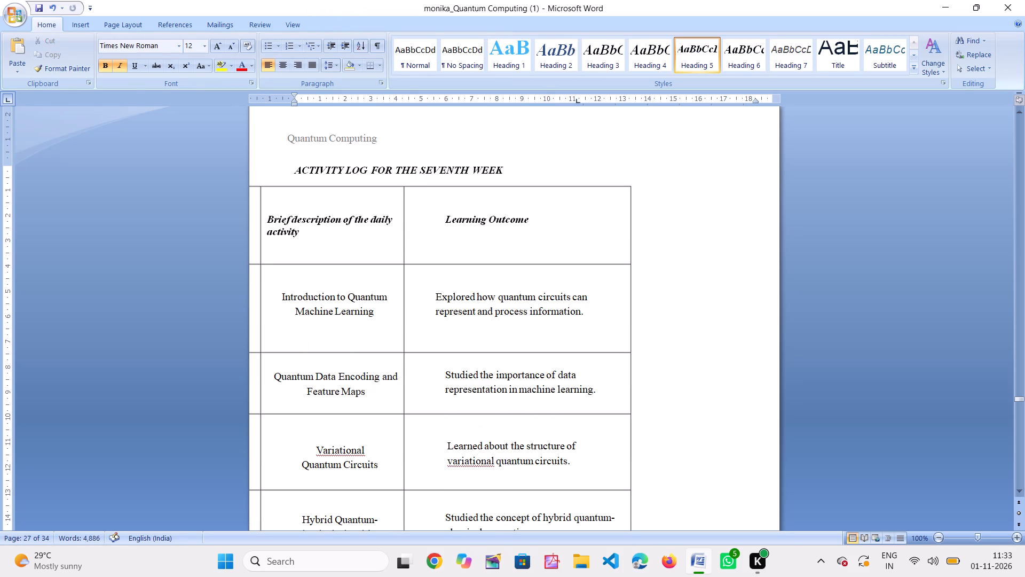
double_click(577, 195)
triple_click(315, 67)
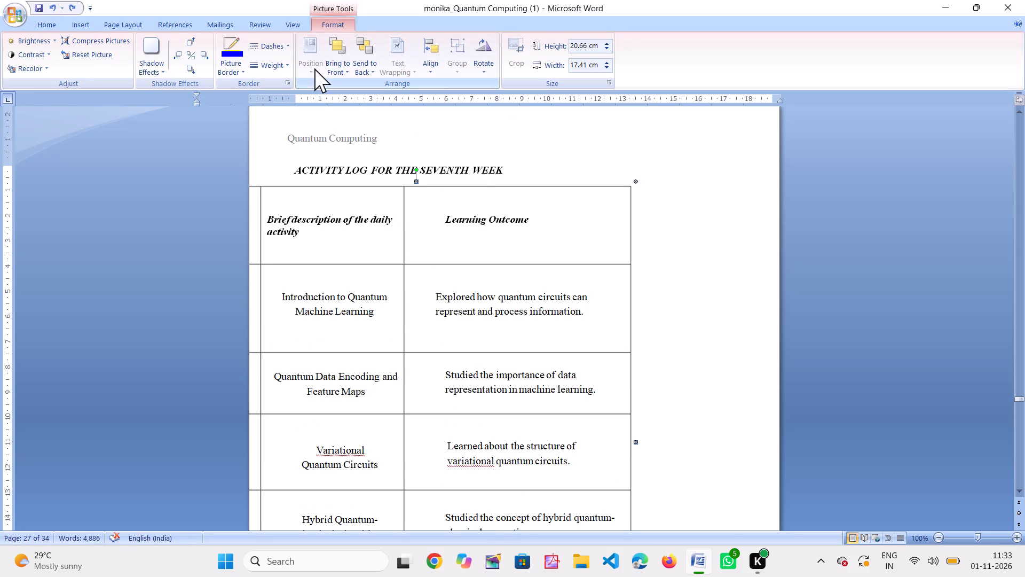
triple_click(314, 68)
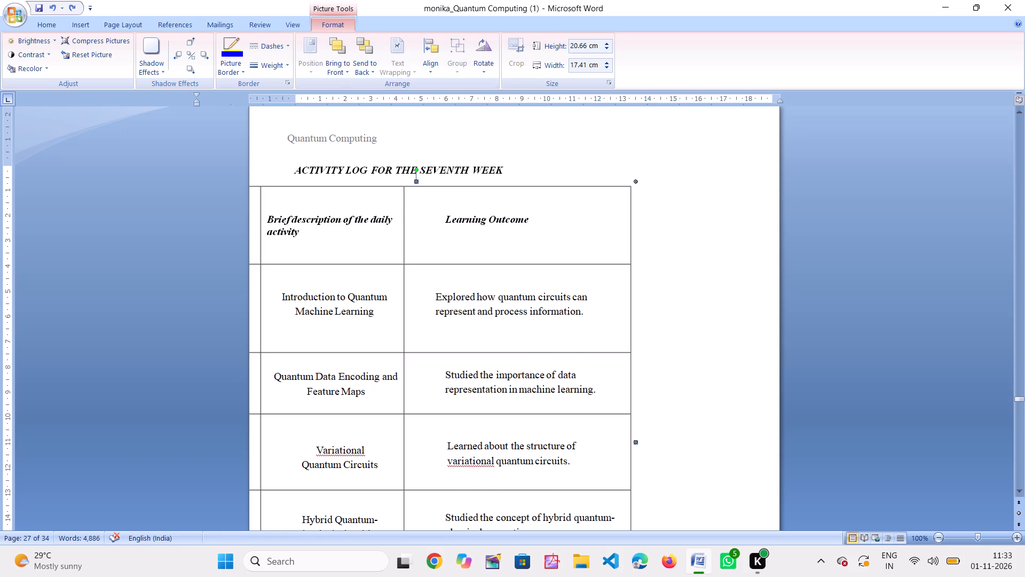
Review the layout of the Week 7 report, the eighth week's activity log and the start of the Week 8 report.
scroll(452, 167, down, 18)
scroll(452, 165, down, 3)
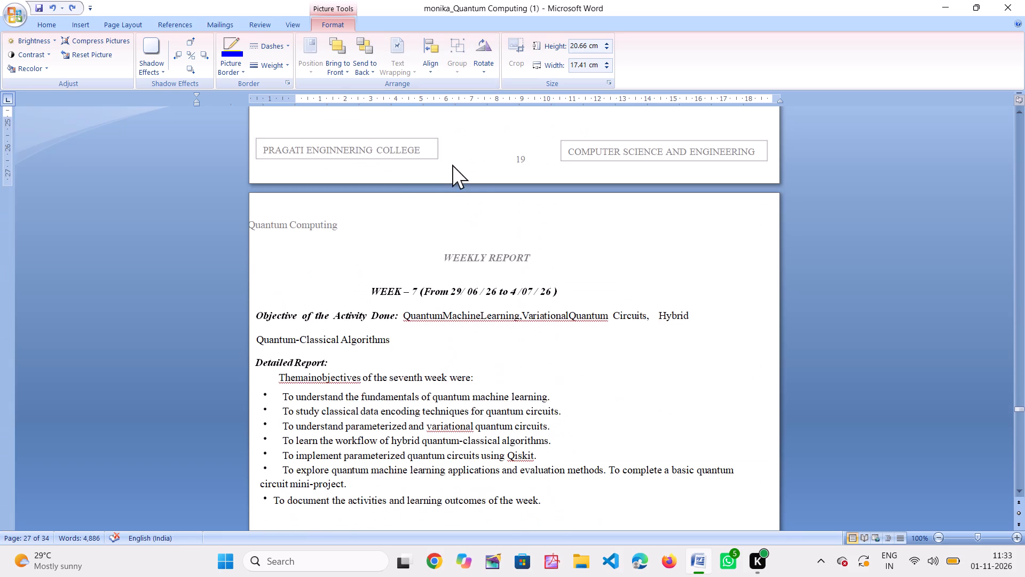
scroll(452, 165, down, 3)
scroll(452, 164, down, 20)
scroll(452, 164, down, 1)
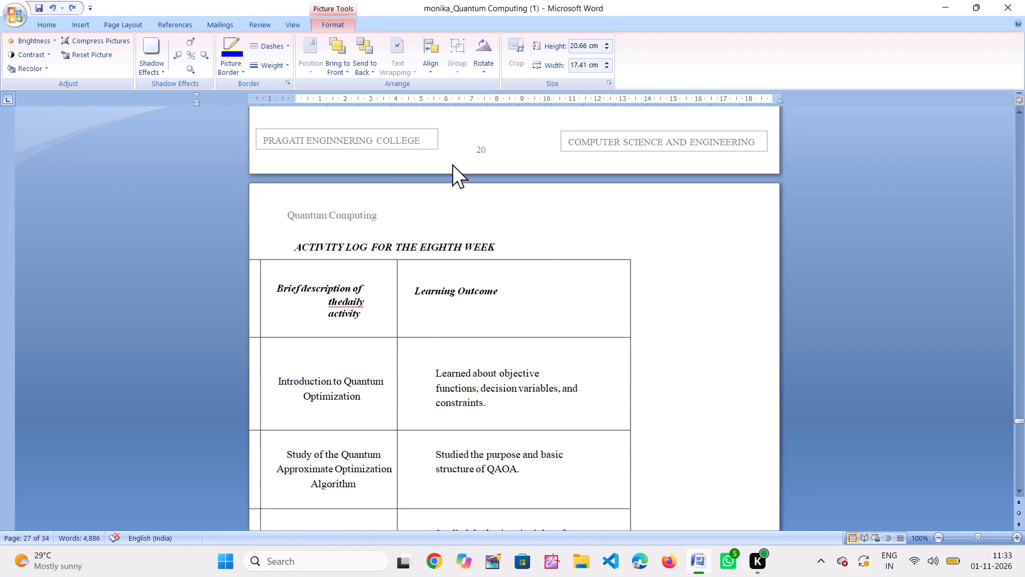
scroll(452, 164, down, 12)
scroll(452, 164, down, 13)
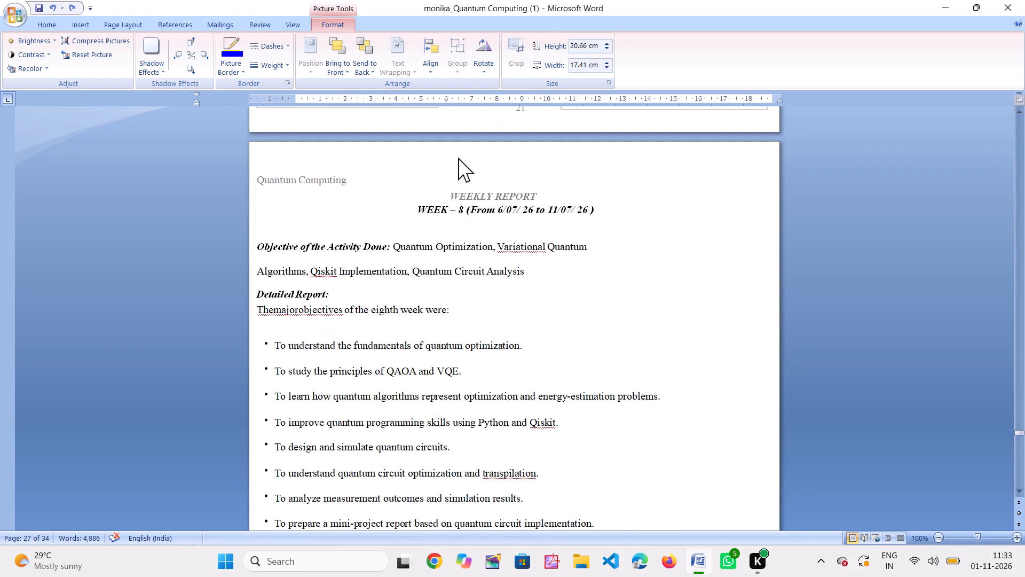
Review the pages describing the quantum computing models and the advantages and disadvantages section.
scroll(462, 155, down, 3)
scroll(476, 200, down, 19)
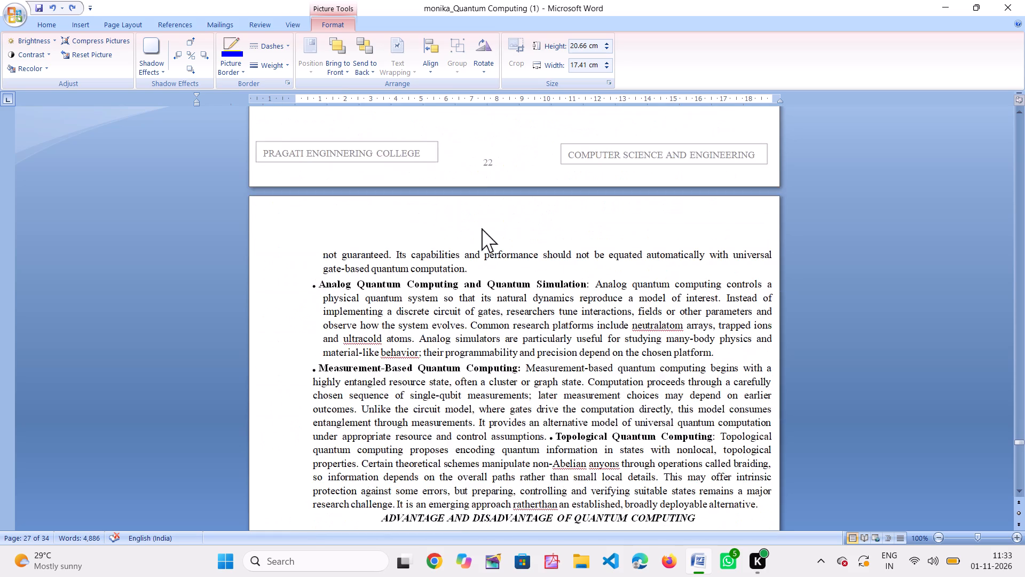
scroll(482, 228, down, 16)
scroll(484, 217, down, 18)
scroll(484, 217, down, 4)
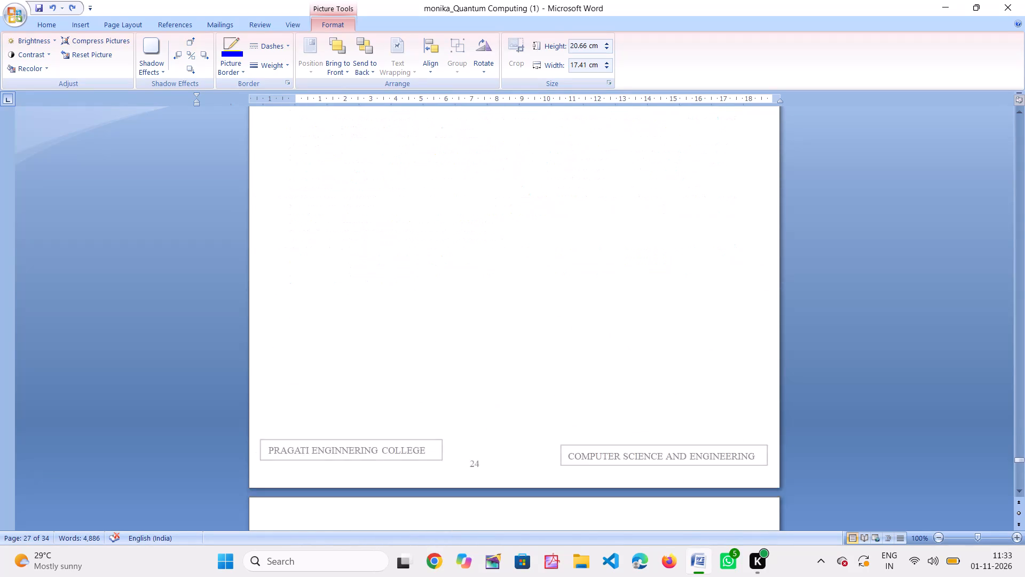
Review the medical and pharmaceutical application page with its five-stage flow diagram and the report's closing internship paragraphs.
scroll(484, 217, down, 20)
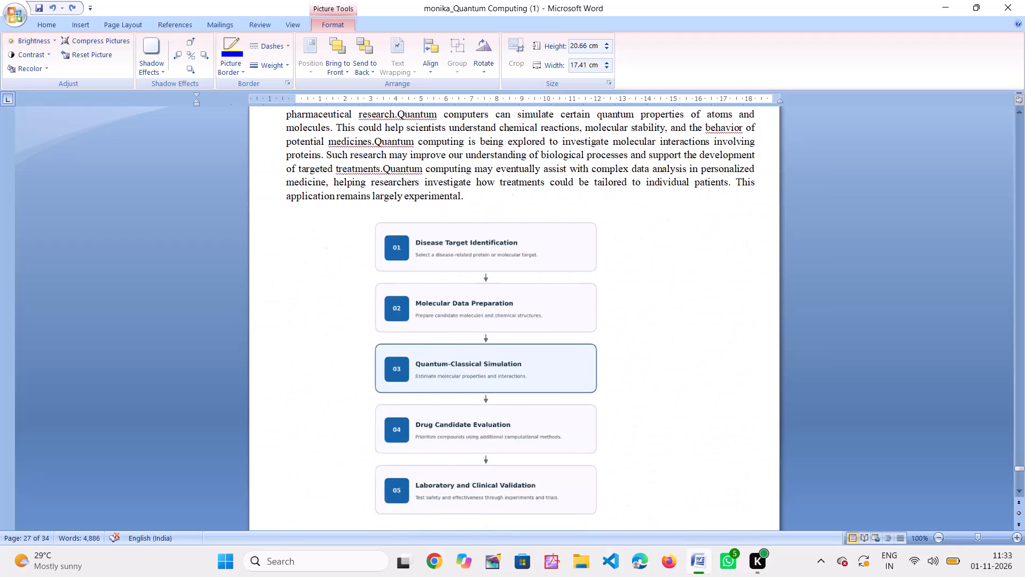
scroll(484, 216, down, 19)
scroll(485, 215, down, 4)
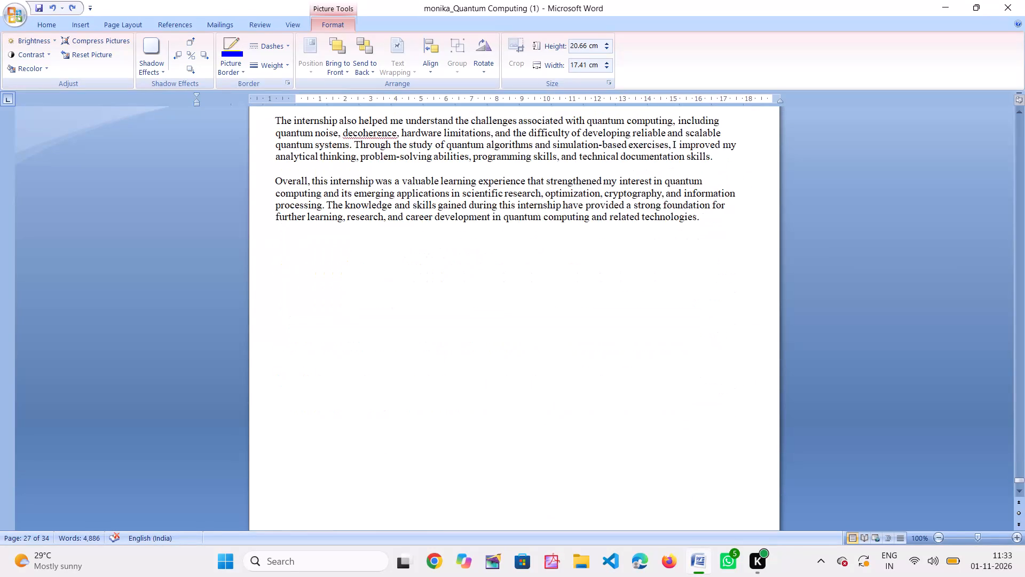
Return from the end of the report to its start and review the cover page details and the title page.
scroll(485, 215, down, 8)
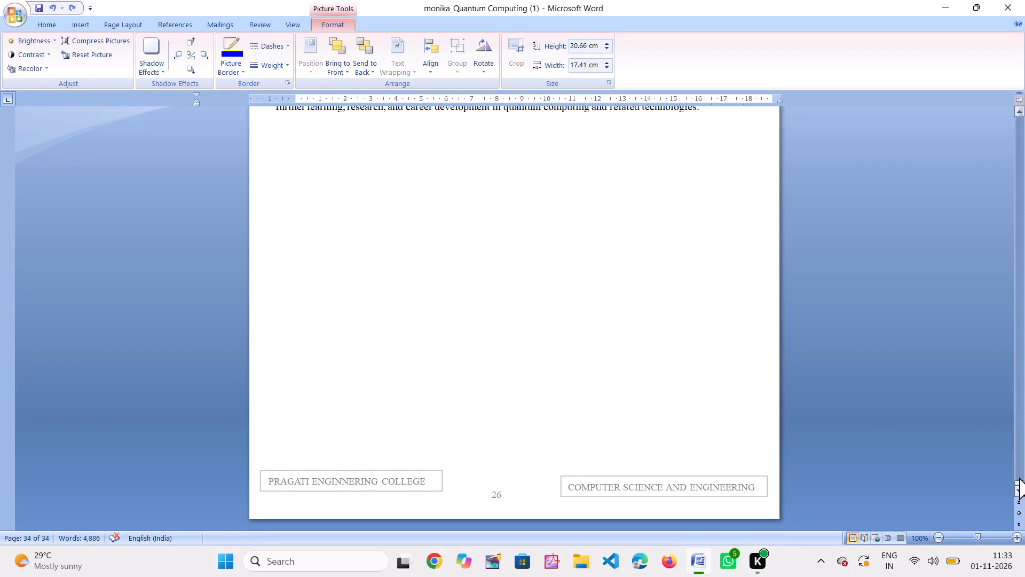
drag(1021, 482, 1023, 392)
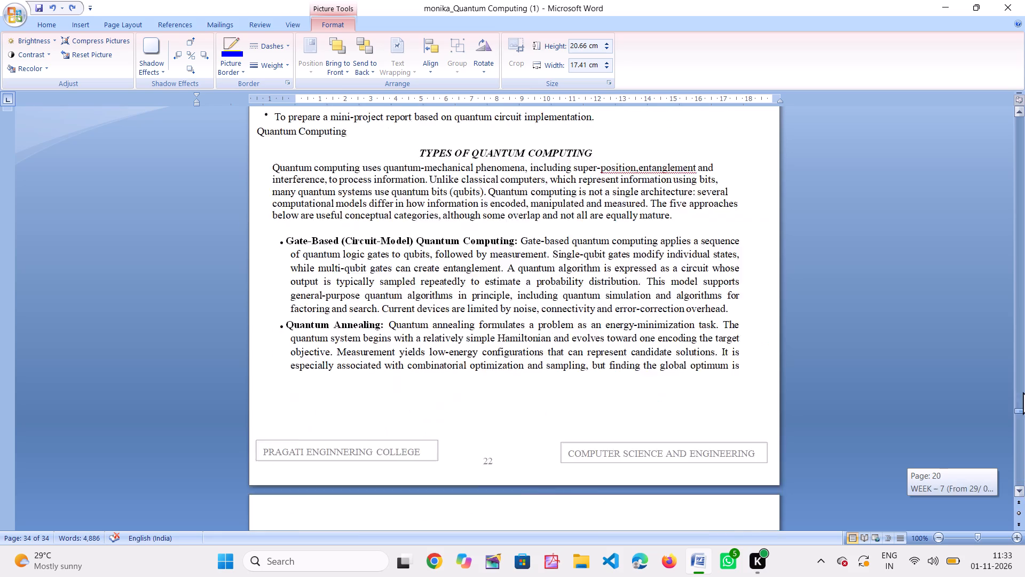
drag(1023, 392, 1024, 3)
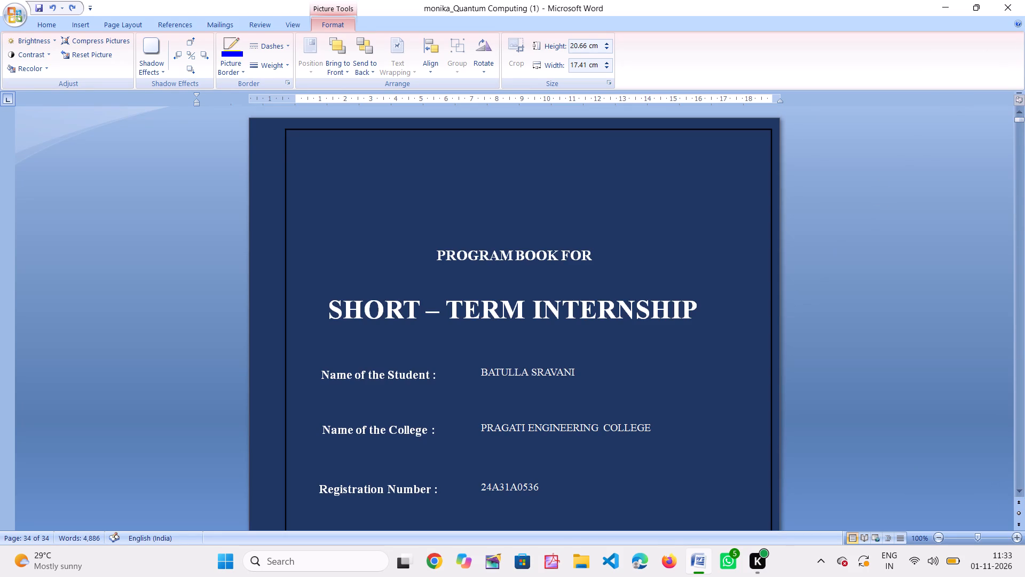
scroll(720, 403, down, 16)
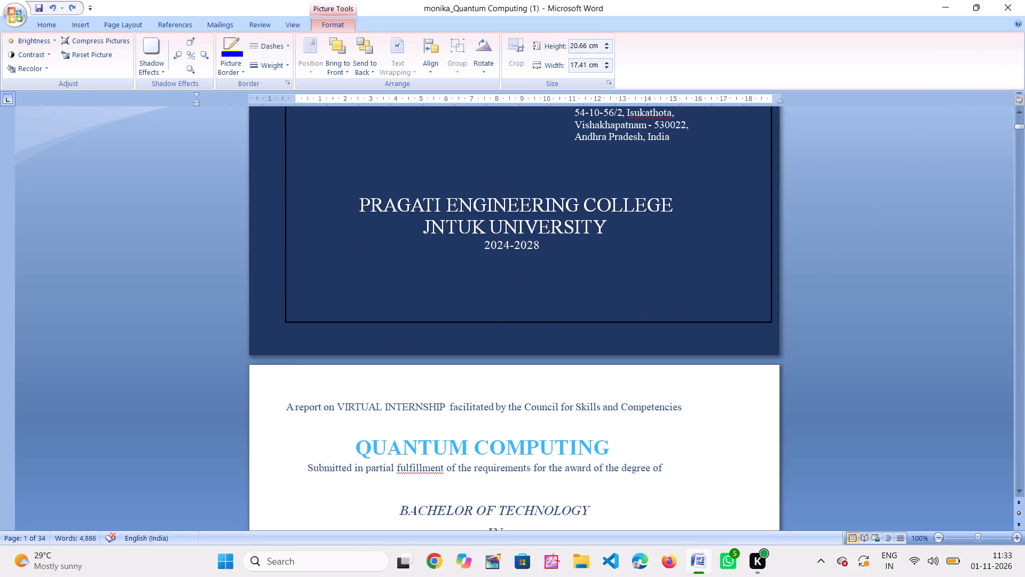
scroll(720, 403, down, 3)
scroll(720, 403, up, 12)
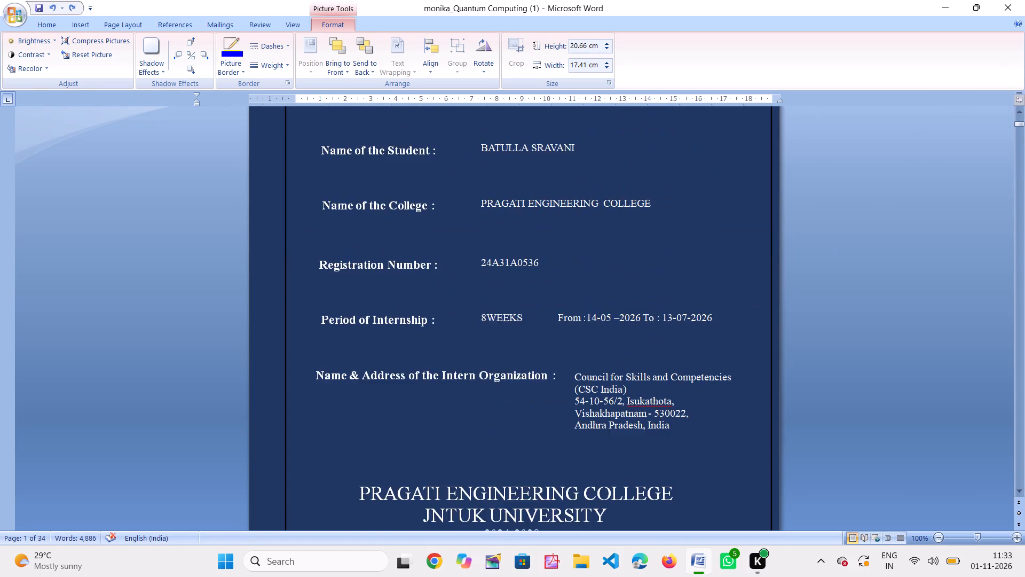
scroll(720, 403, down, 18)
scroll(720, 403, down, 4)
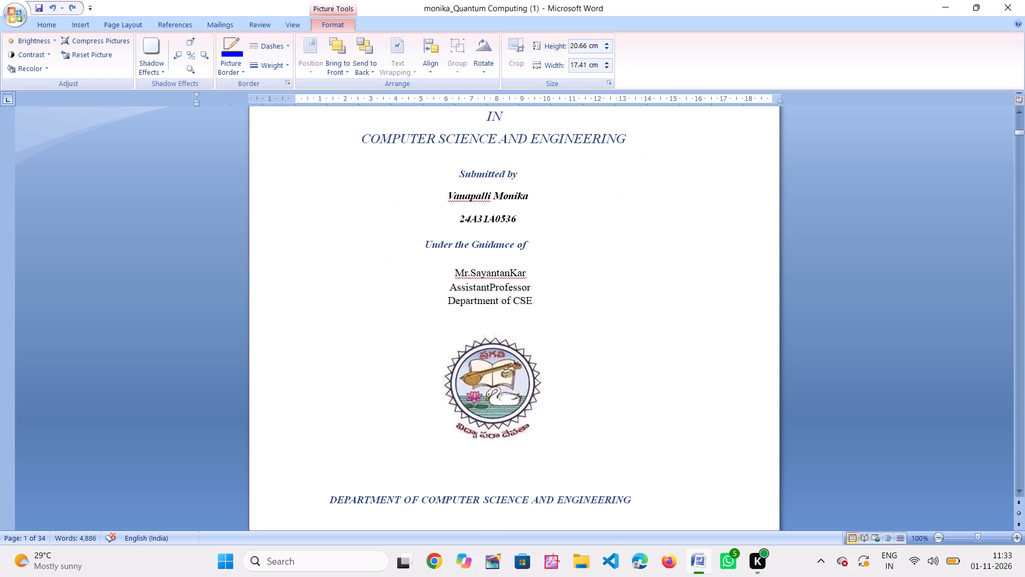
Review the layout of the department certificate, acknowledgement and Quantum Computing Internship Certificate pages.
scroll(720, 403, down, 6)
scroll(720, 403, down, 15)
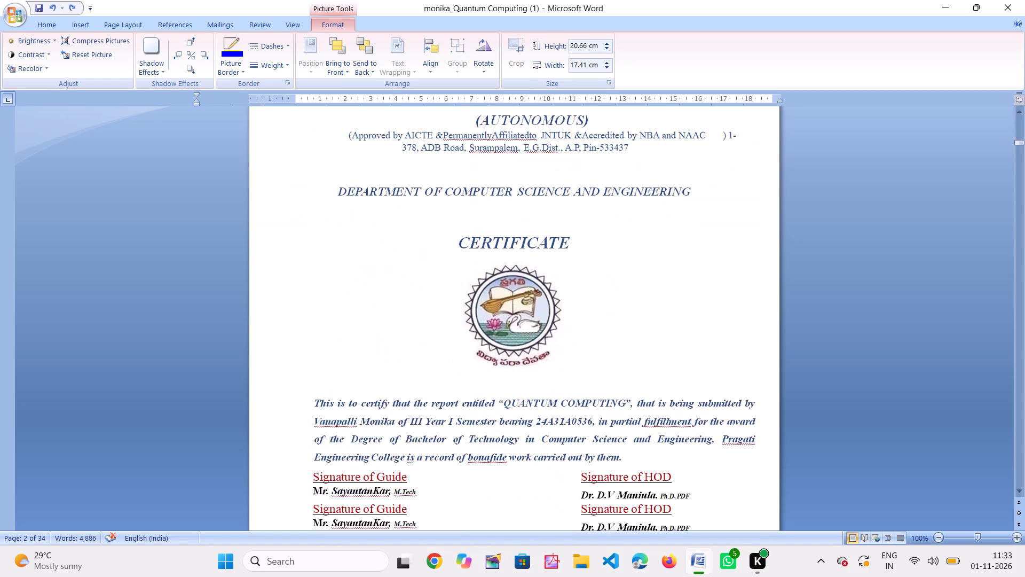
scroll(720, 403, down, 18)
scroll(720, 403, down, 5)
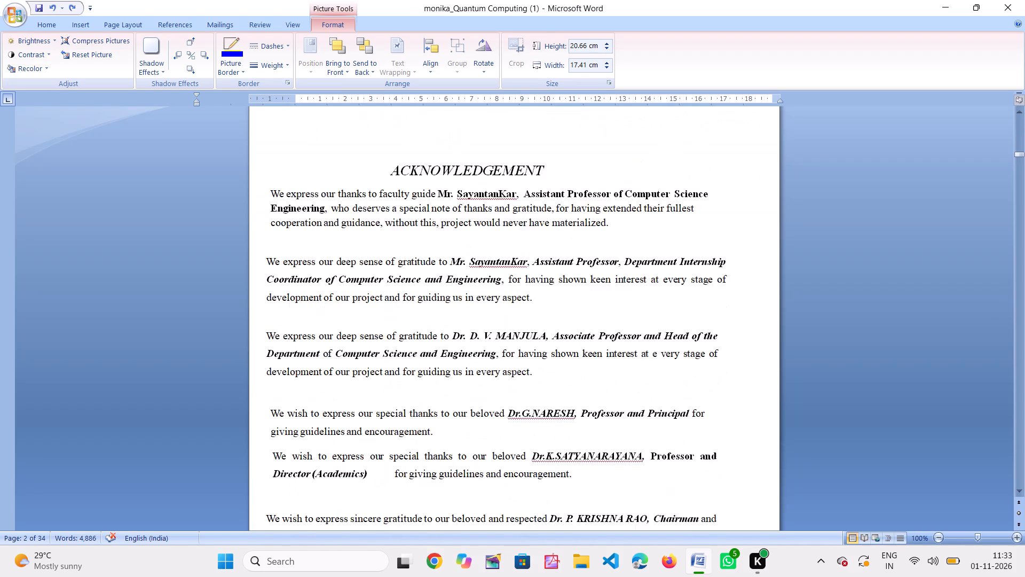
scroll(720, 403, down, 16)
scroll(720, 403, down, 5)
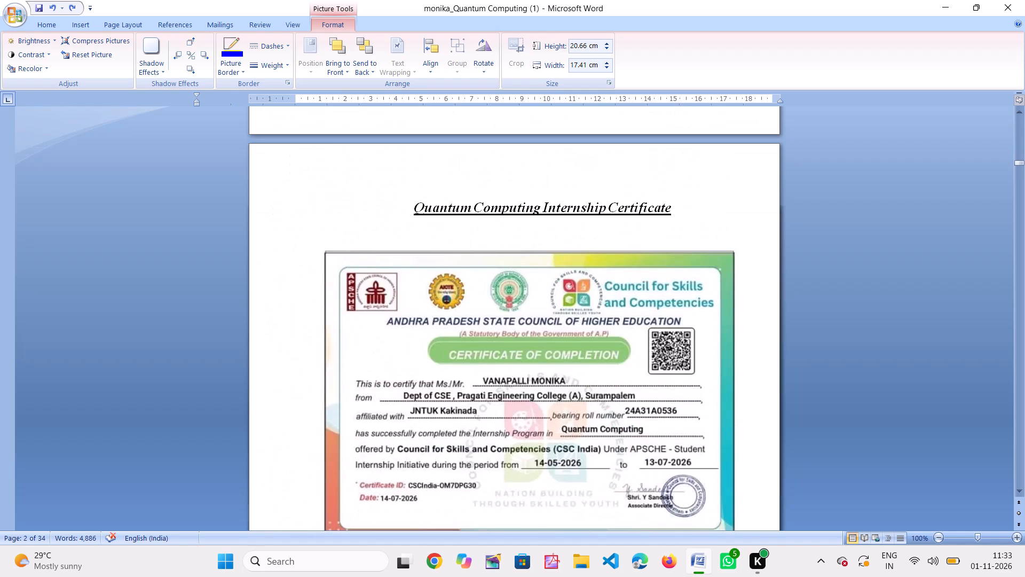
scroll(720, 403, down, 15)
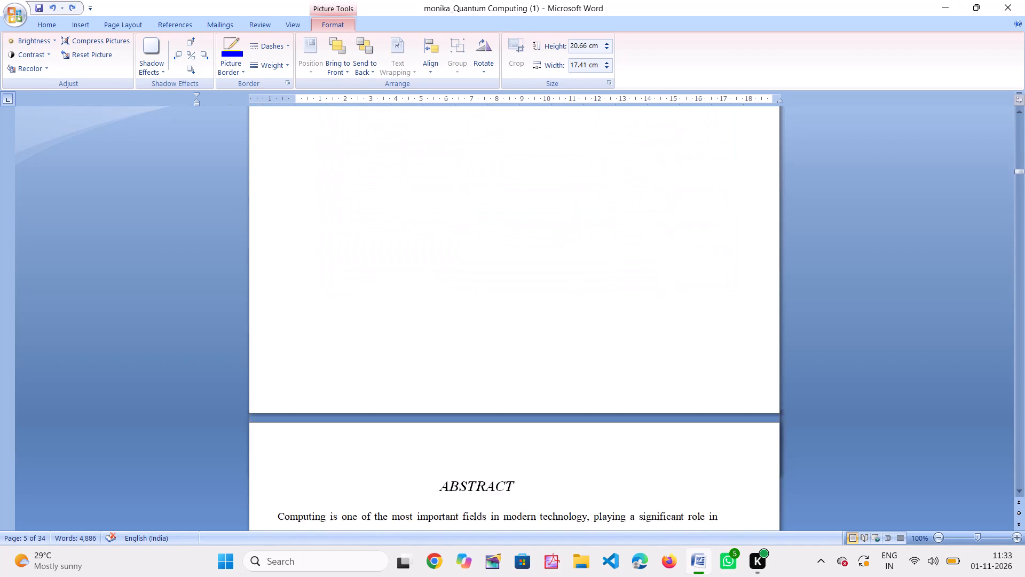
Review the abstract page and the table of contents with its chapter titles and page numbers.
scroll(720, 403, down, 20)
scroll(720, 403, down, 2)
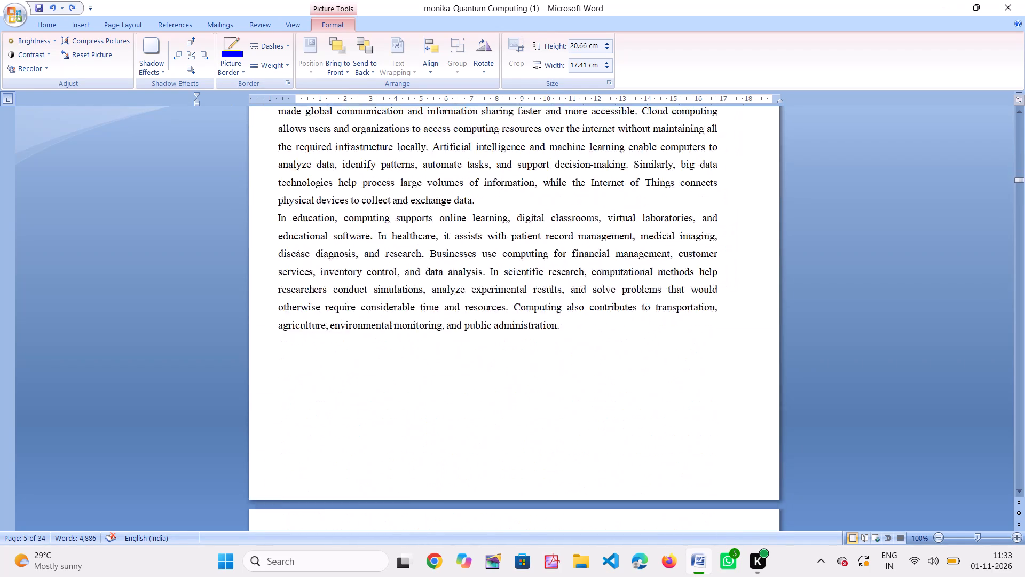
scroll(720, 403, down, 14)
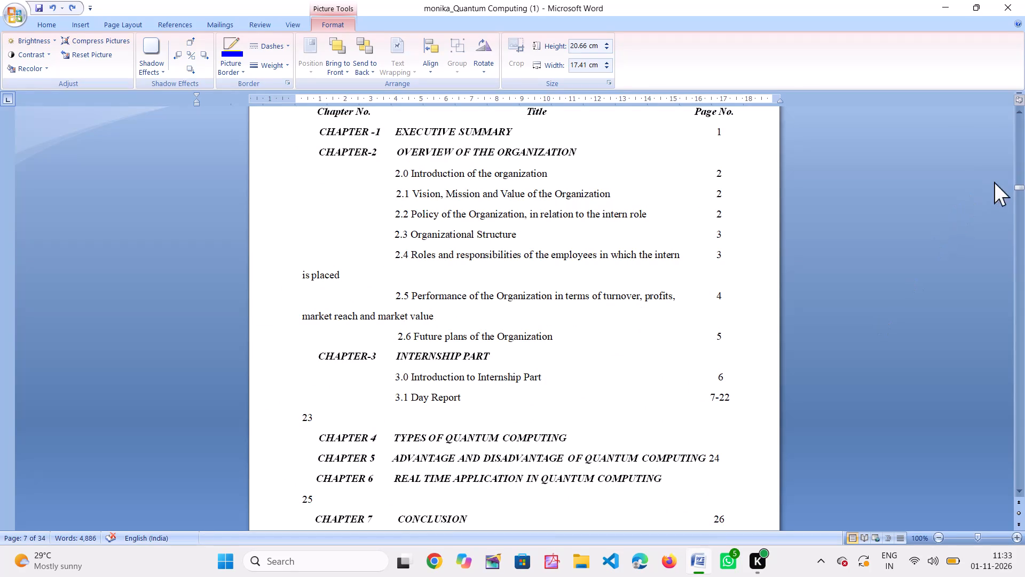
Examine the Conclusion page at the end of the report and the drug discovery flow diagram preceding it.
drag(1018, 186, 1020, 488)
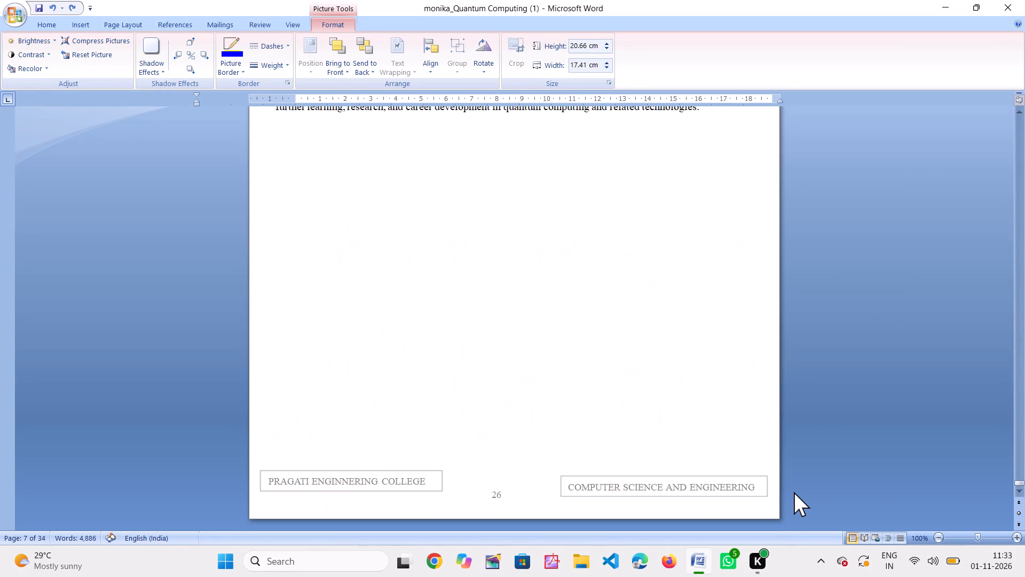
scroll(794, 492, up, 9)
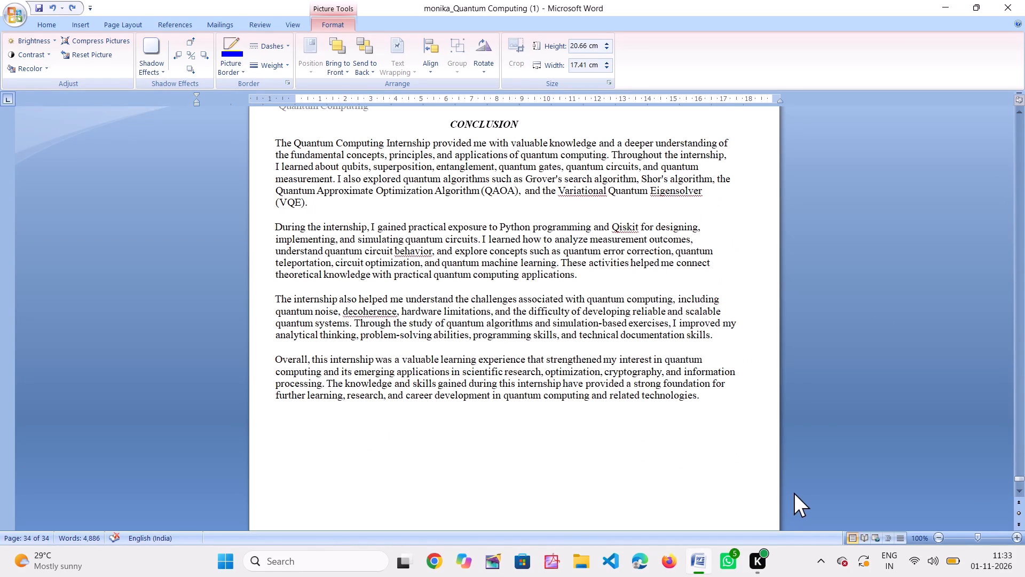
scroll(794, 493, up, 2)
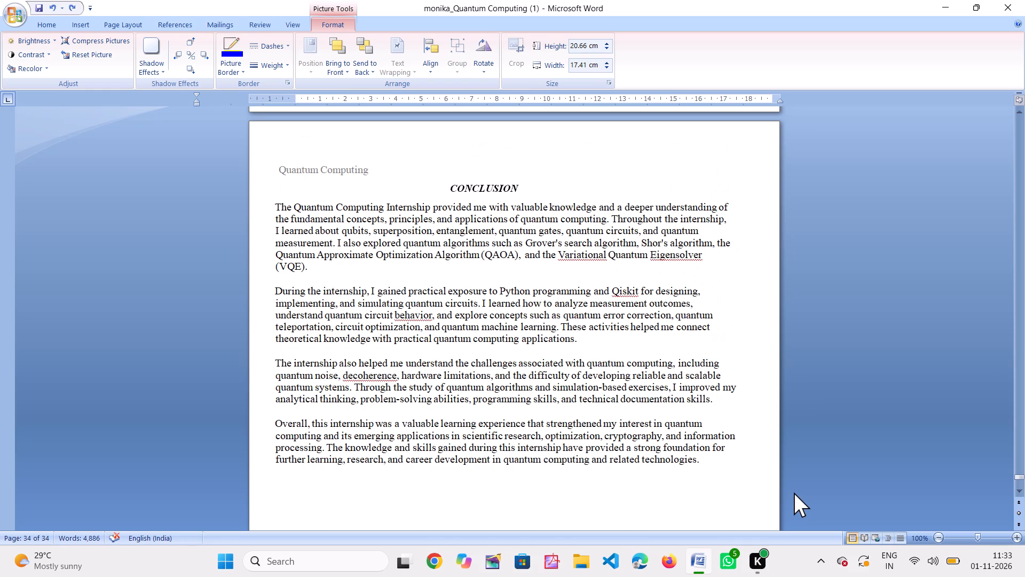
scroll(794, 493, up, 10)
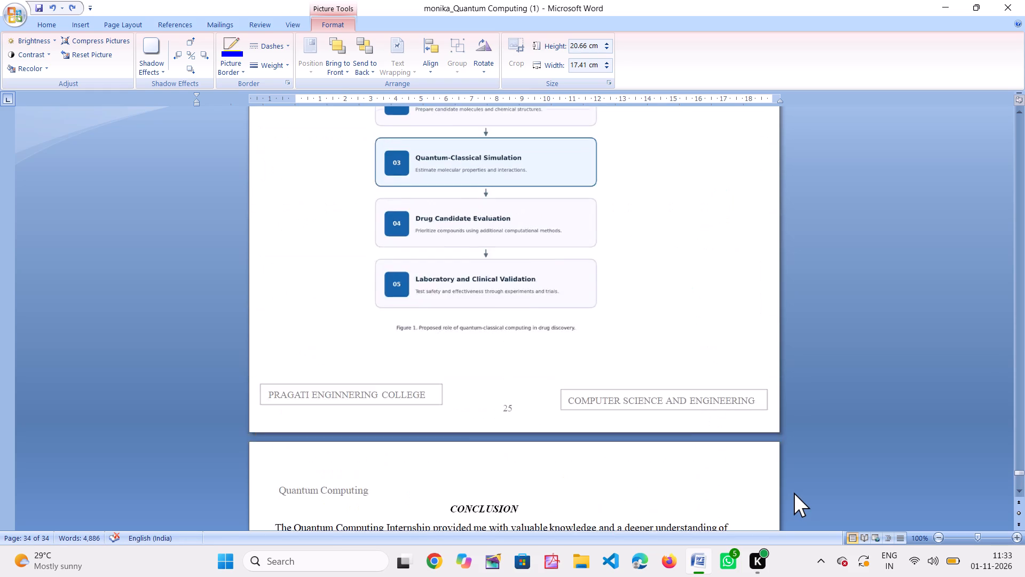
scroll(794, 493, up, 4)
Skim backward from the real time application page through the weekly reports and activity logs to the Internship Part.
drag(1020, 471, 1020, 462)
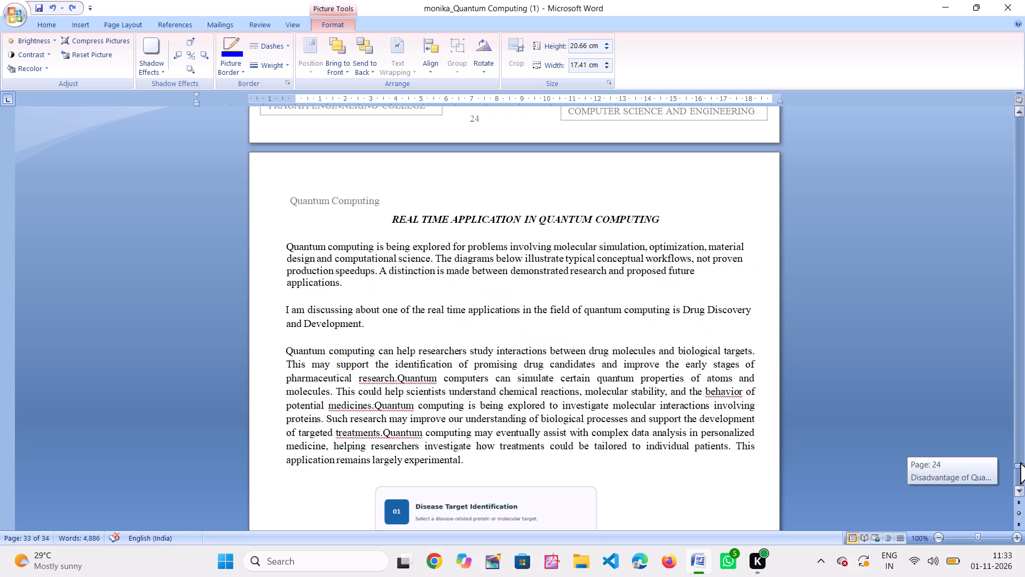
drag(1020, 462, 1018, 427)
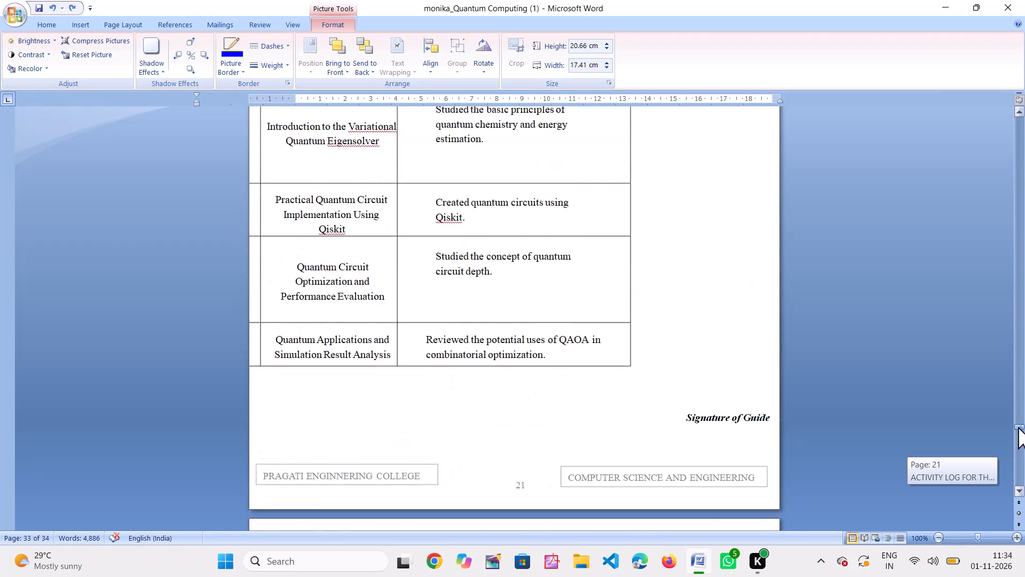
drag(1018, 427, 1022, 364)
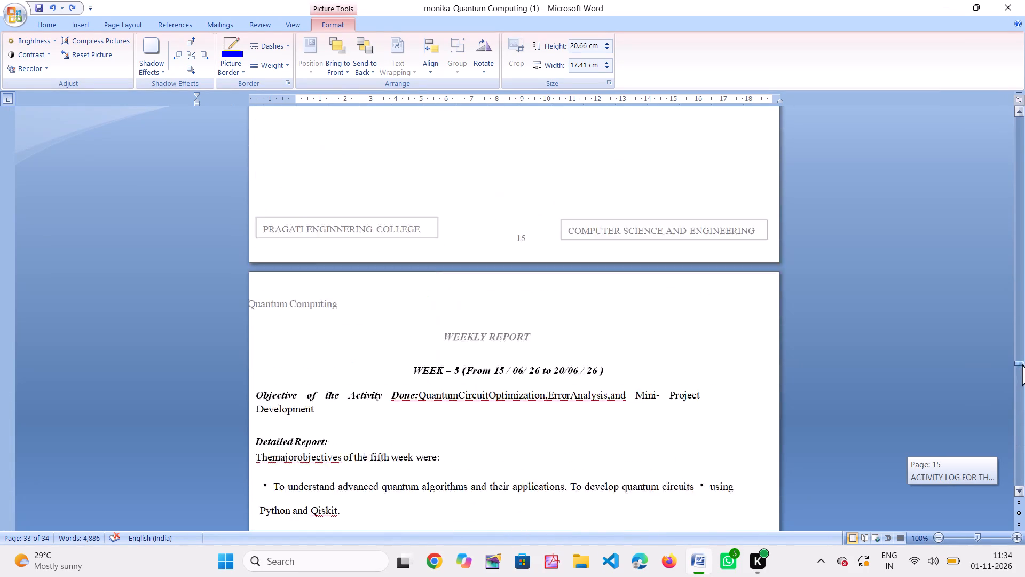
drag(1022, 364, 1024, 313)
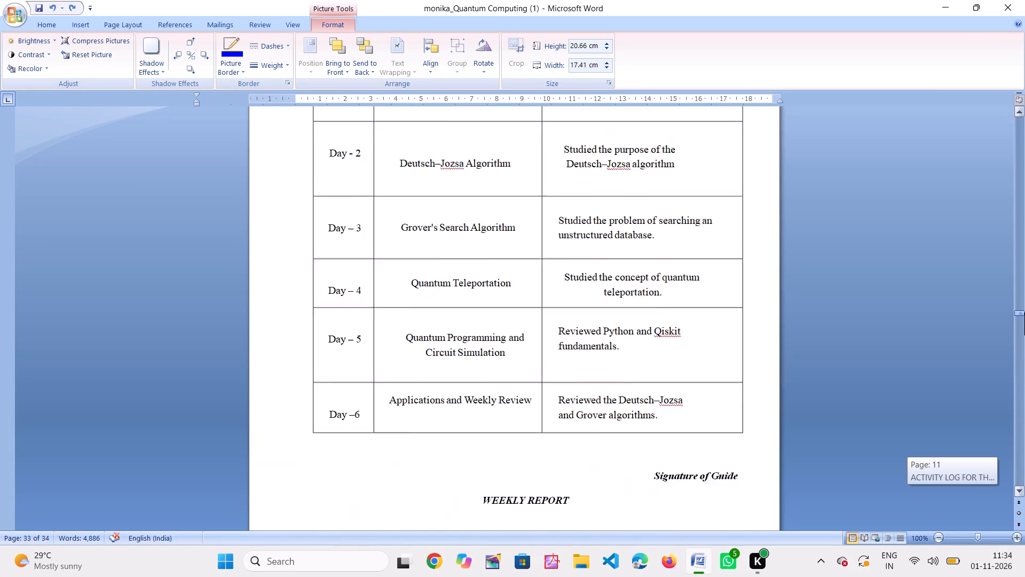
drag(1024, 313, 1024, 275)
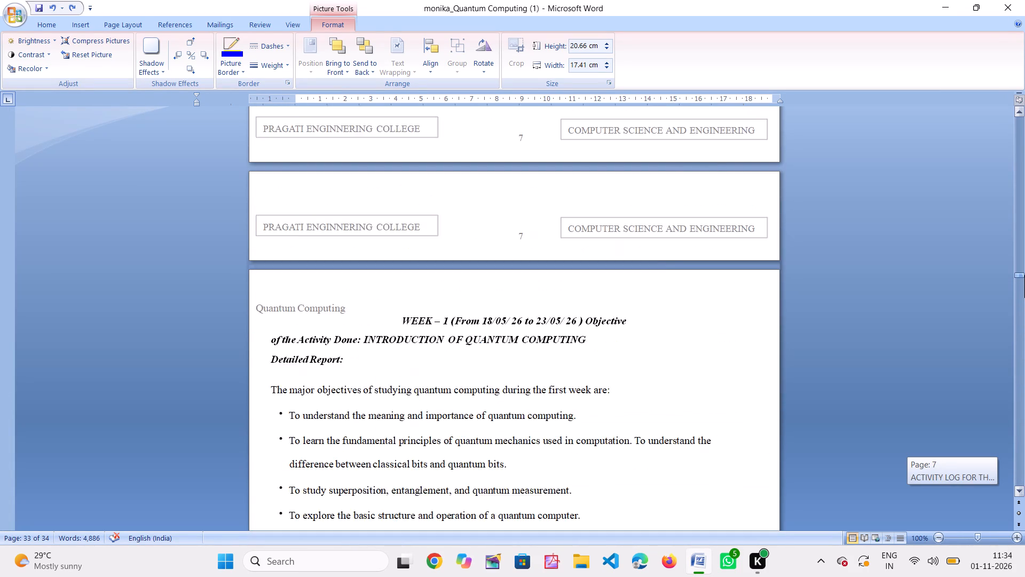
drag(1024, 275, 1024, 263)
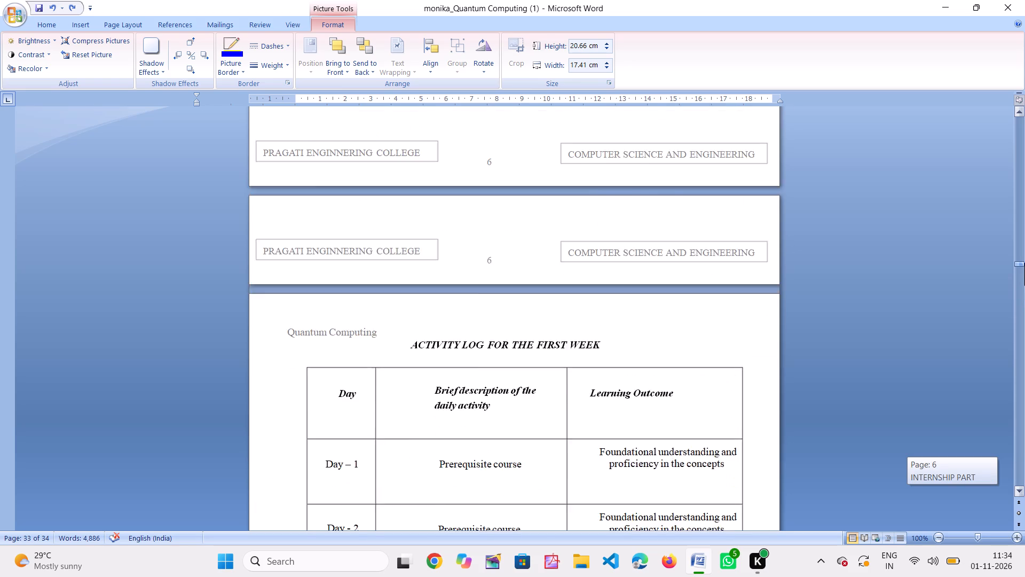
drag(1024, 263, 1024, 255)
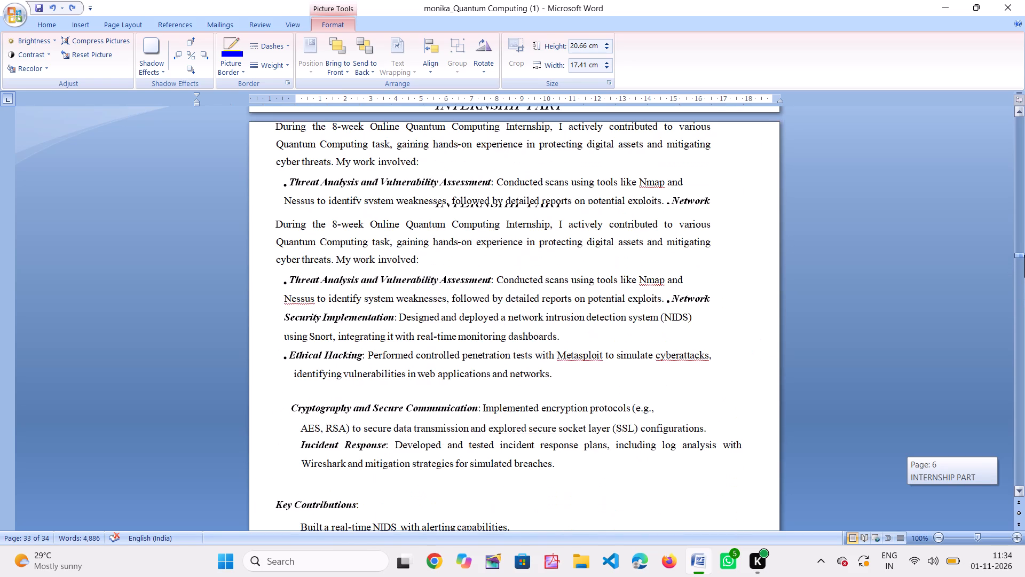
Skim backward through the organization overview and front matter pages to the acknowledgement.
drag(1024, 255, 1024, 233)
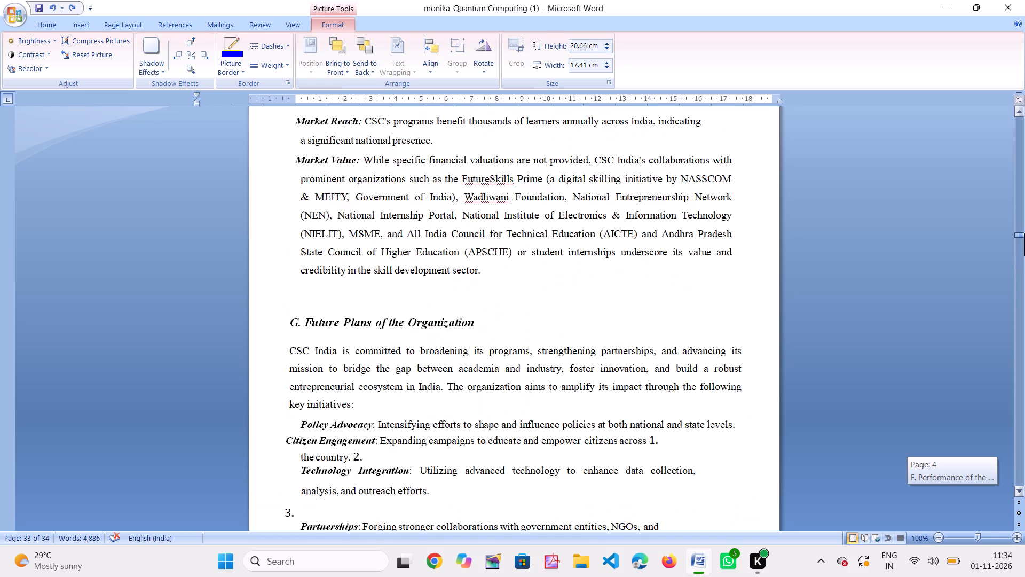
drag(1024, 233, 1024, 225)
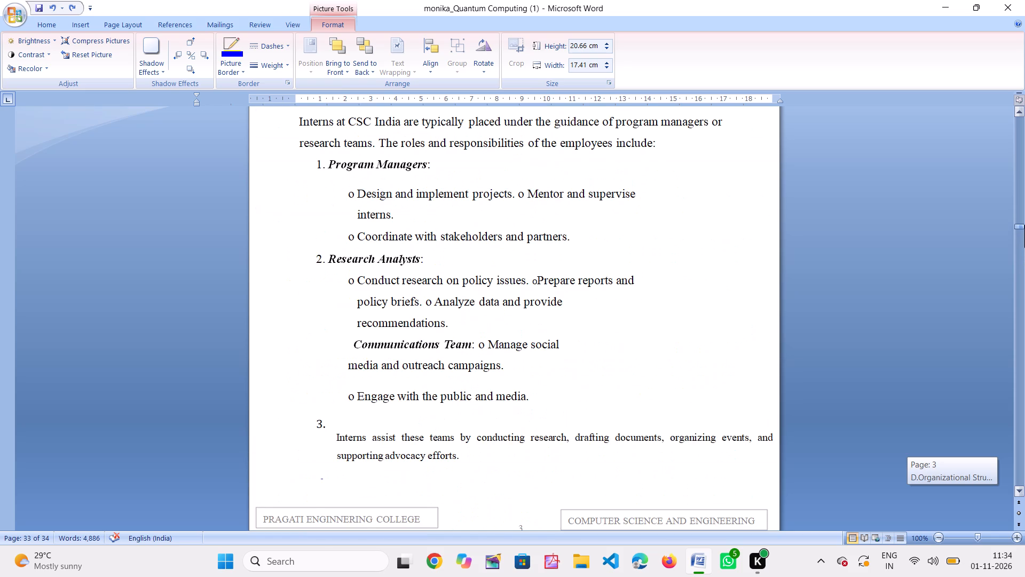
drag(1024, 225, 1024, 211)
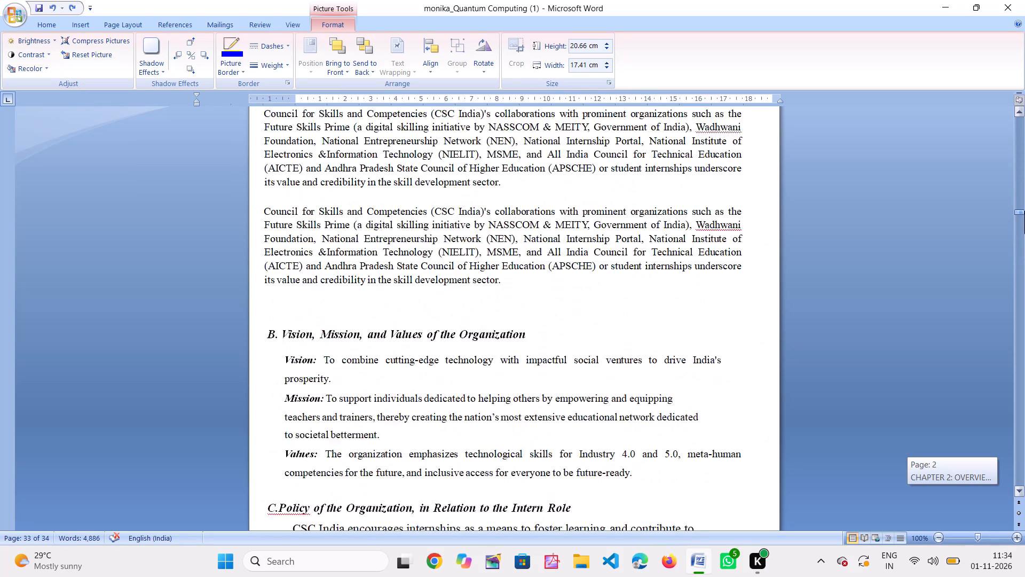
drag(1024, 211, 1024, 192)
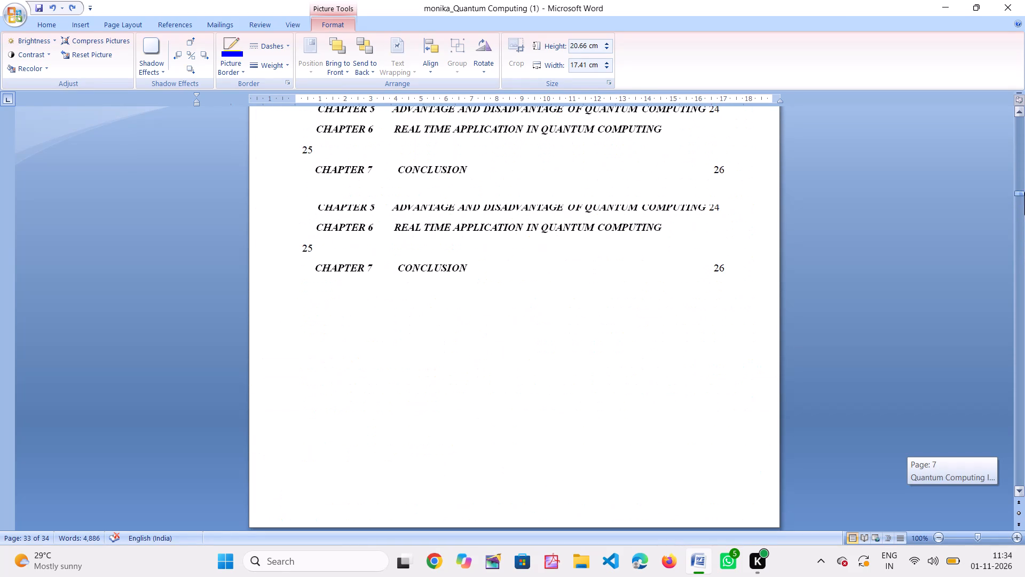
drag(1024, 192, 1024, 179)
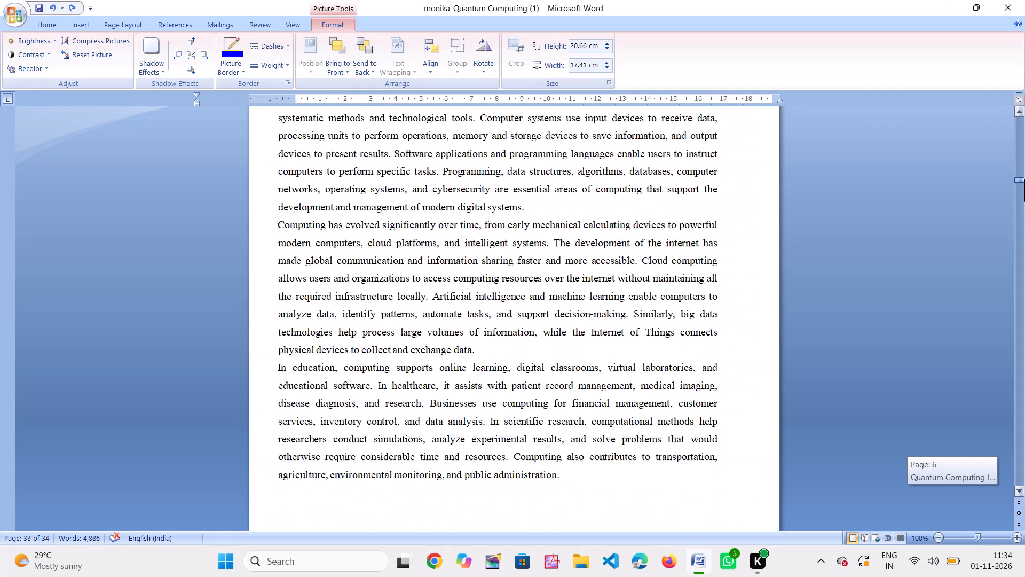
drag(1024, 179, 1024, 167)
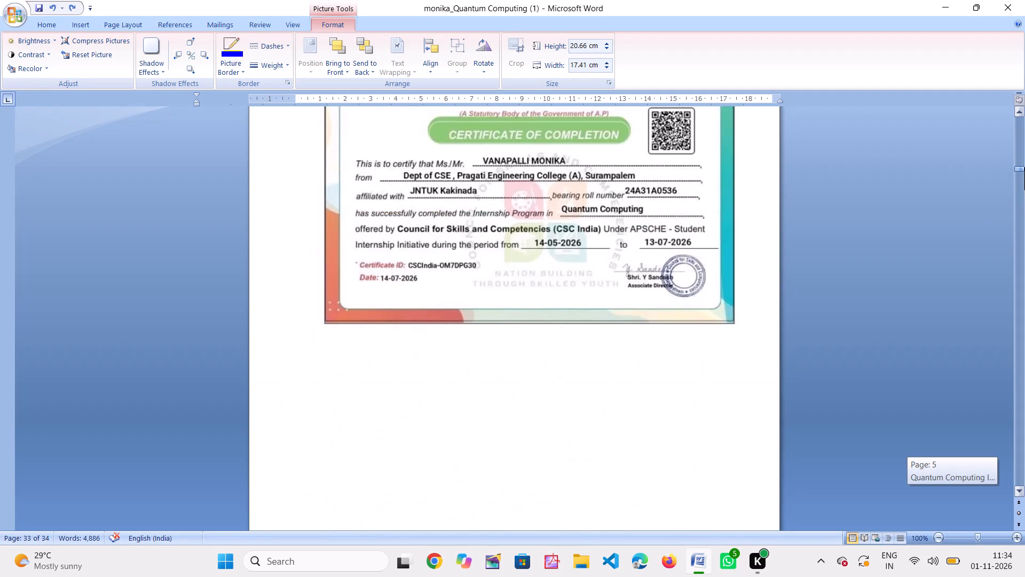
drag(1024, 167, 1024, 153)
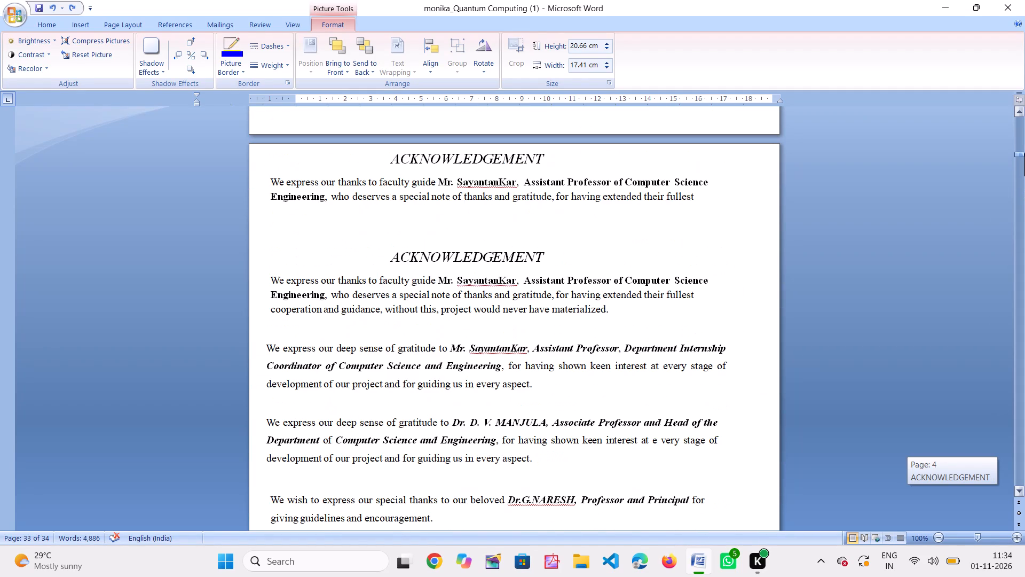
Deselect the picture and review the acknowledgement page and the department certificate's signature blocks.
drag(1024, 153, 1024, 153)
right_click(806, 300)
scroll(806, 300, down, 3)
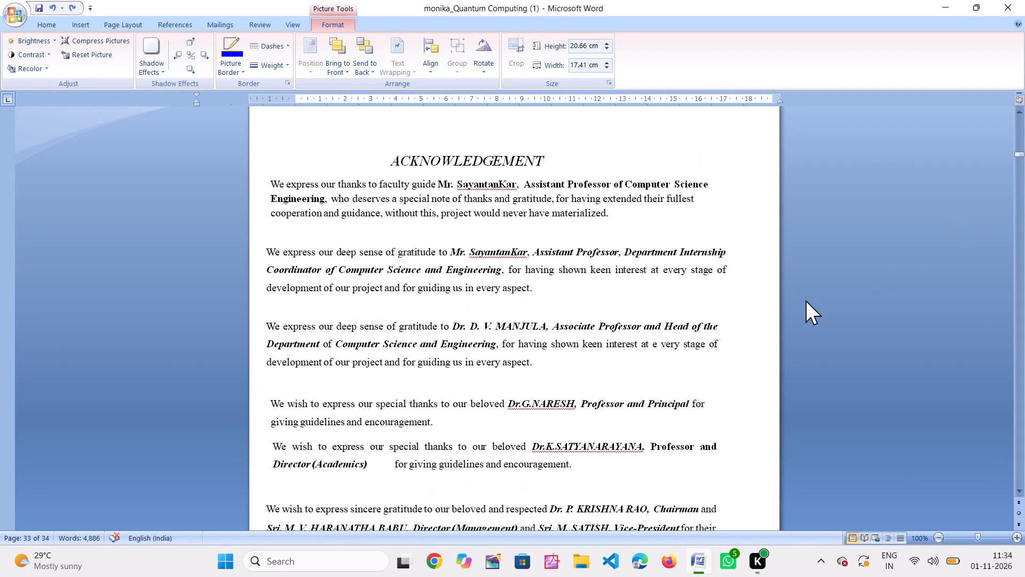
right_click(806, 300)
click(779, 314)
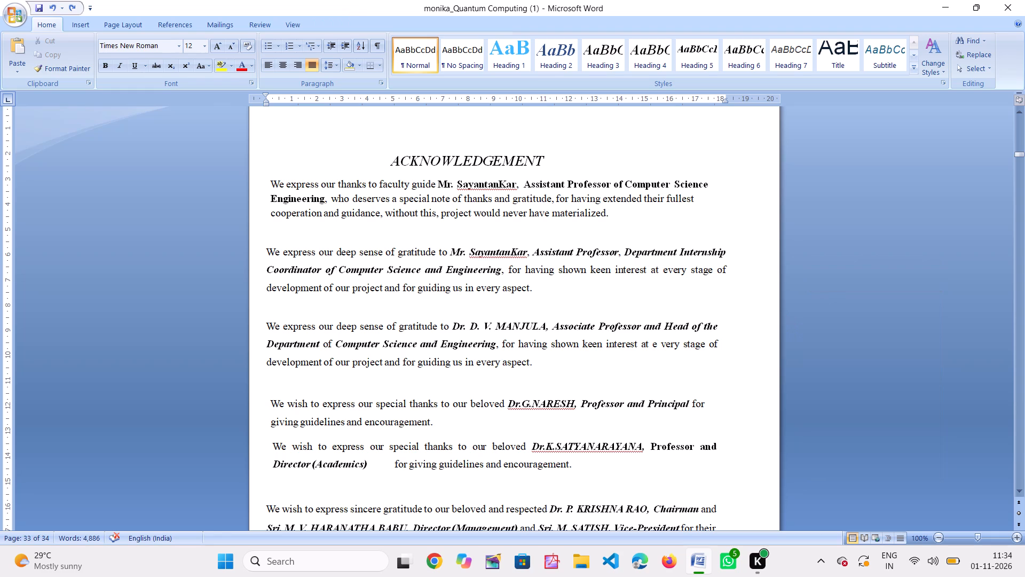
scroll(775, 314, down, 5)
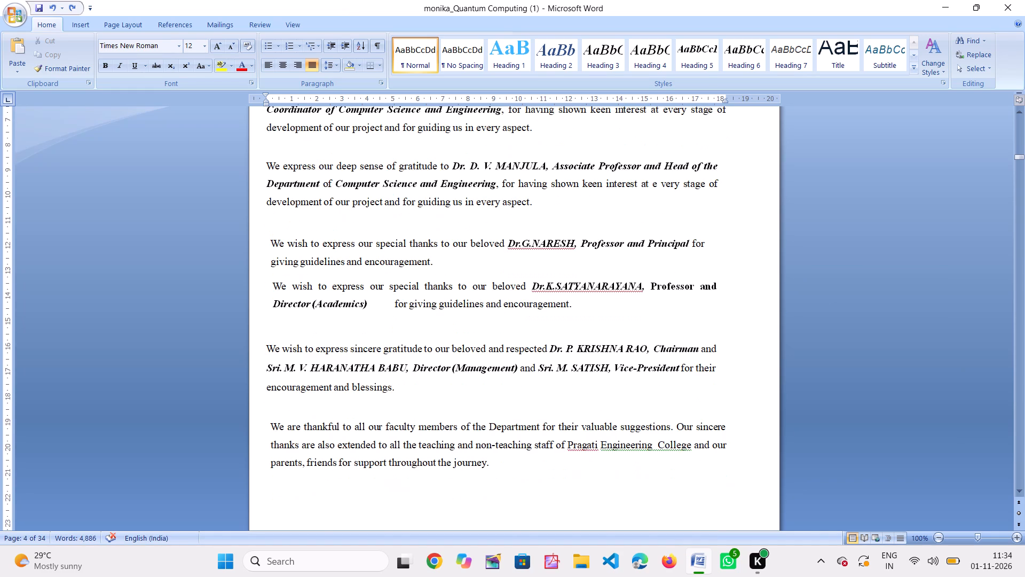
scroll(536, 411, up, 14)
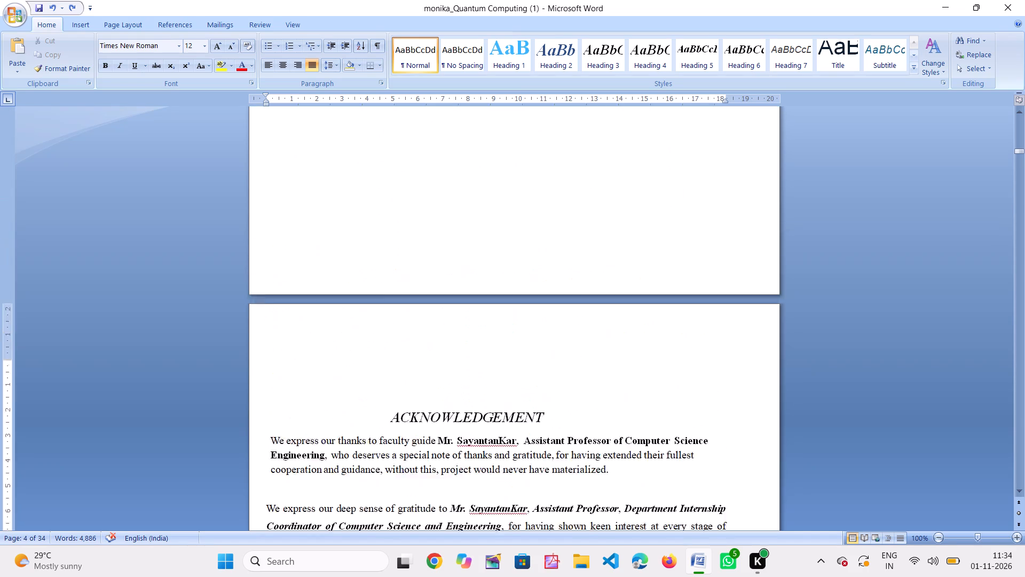
scroll(535, 410, up, 9)
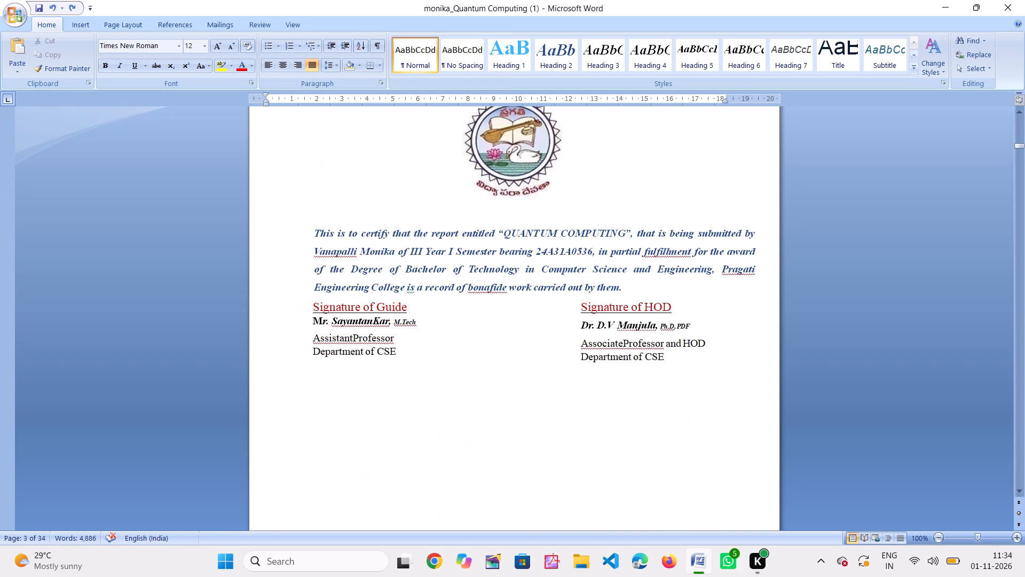
Review the department certificate, the inner title page and the student and internship details on the cover page.
scroll(537, 408, up, 3)
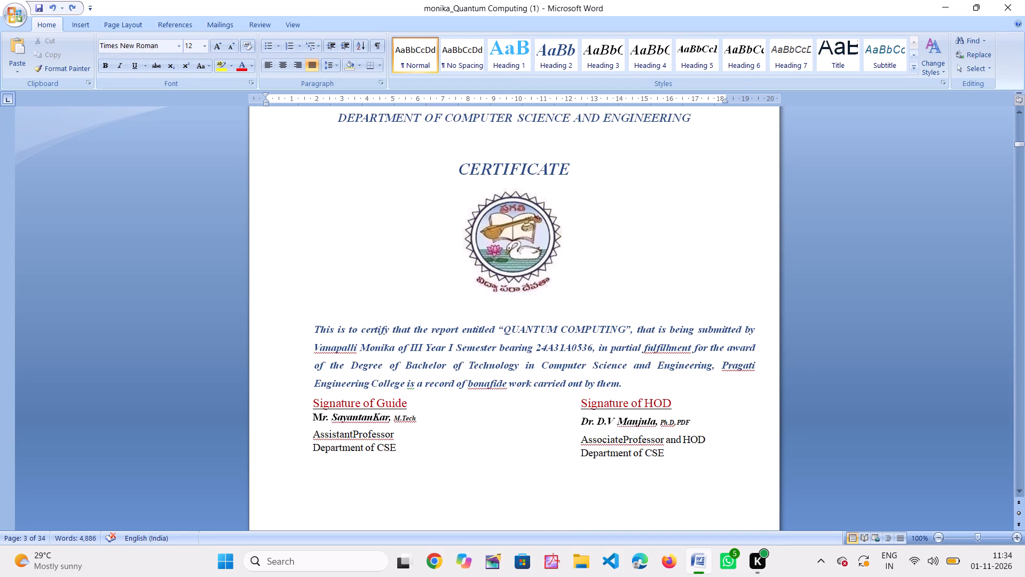
scroll(537, 408, up, 5)
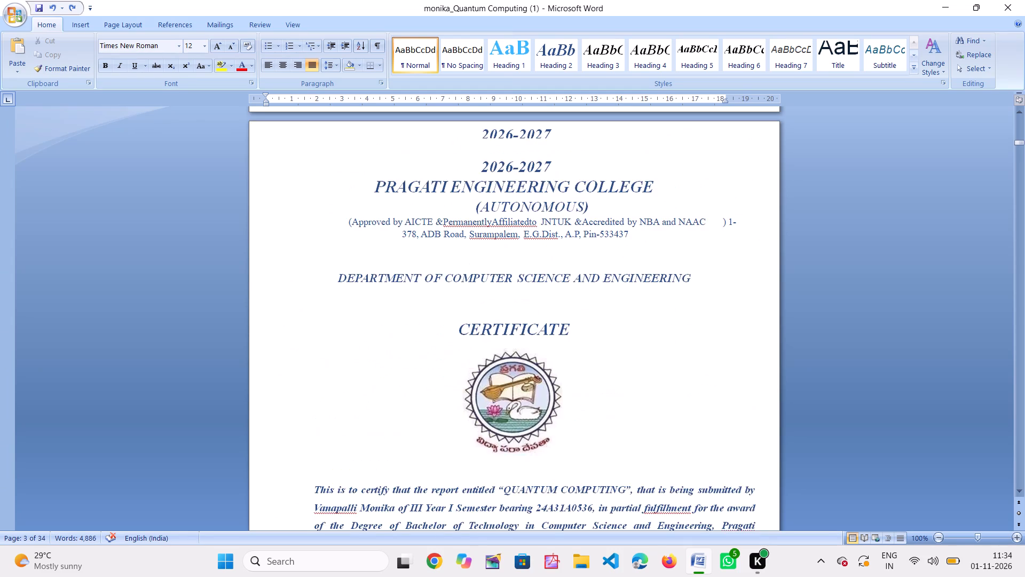
scroll(537, 408, up, 17)
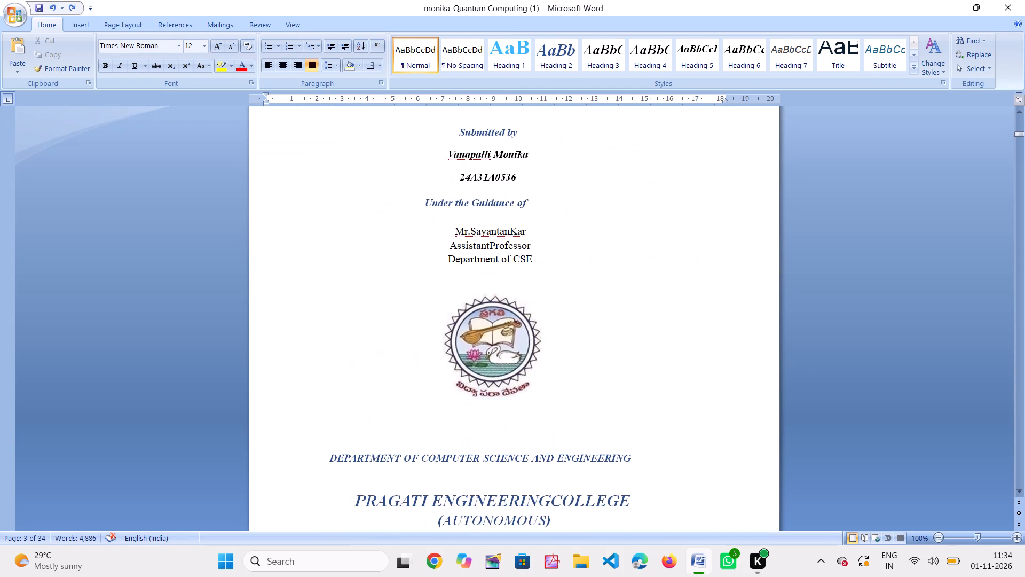
scroll(537, 408, up, 2)
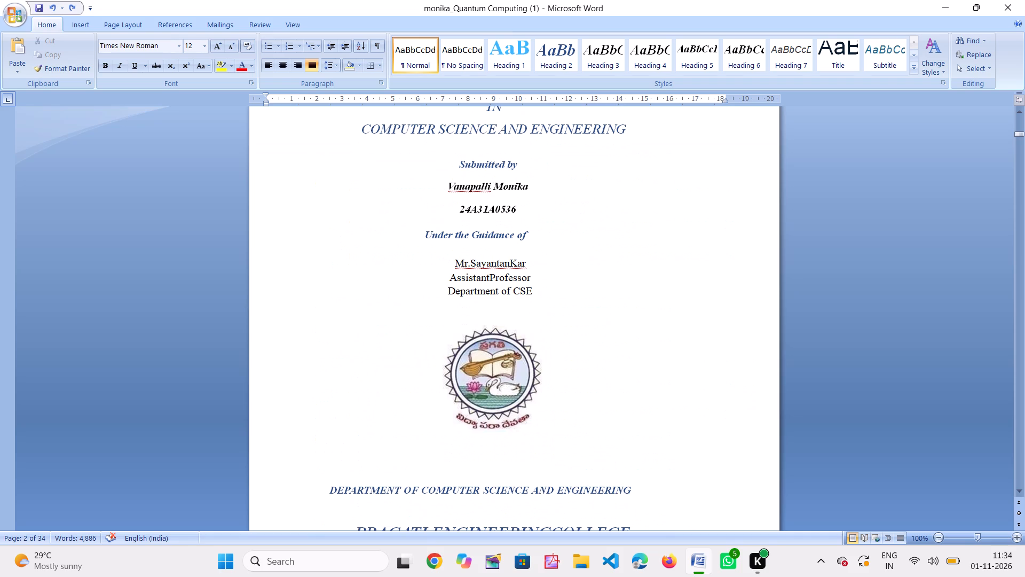
scroll(537, 408, up, 1)
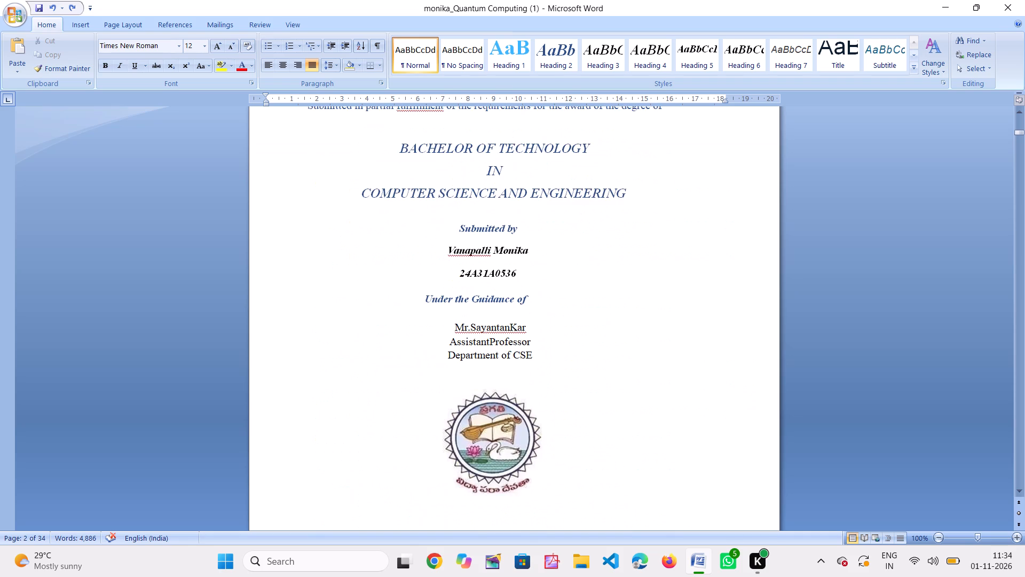
scroll(537, 408, up, 6)
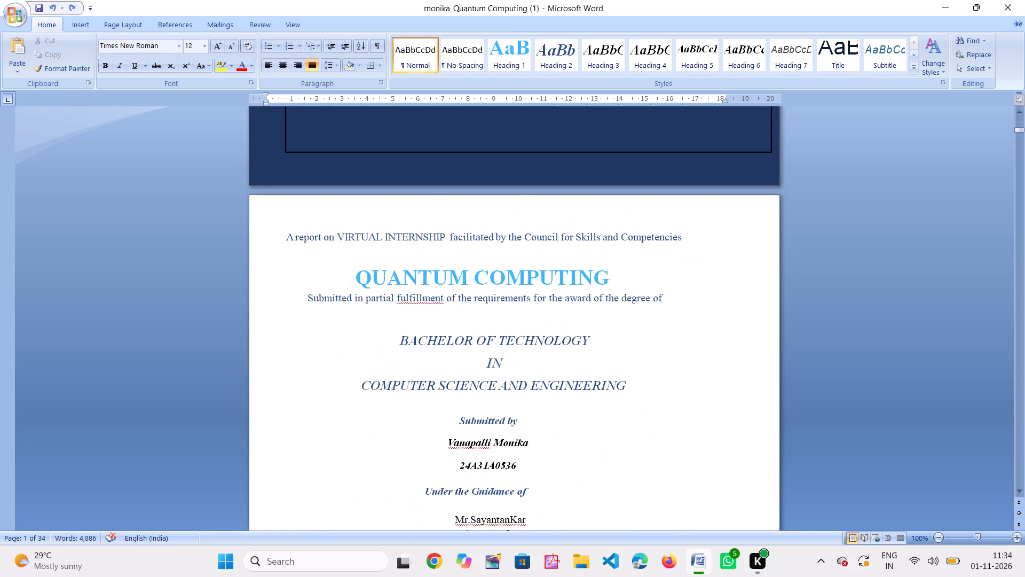
scroll(537, 408, up, 5)
scroll(537, 408, down, 1)
scroll(537, 408, up, 10)
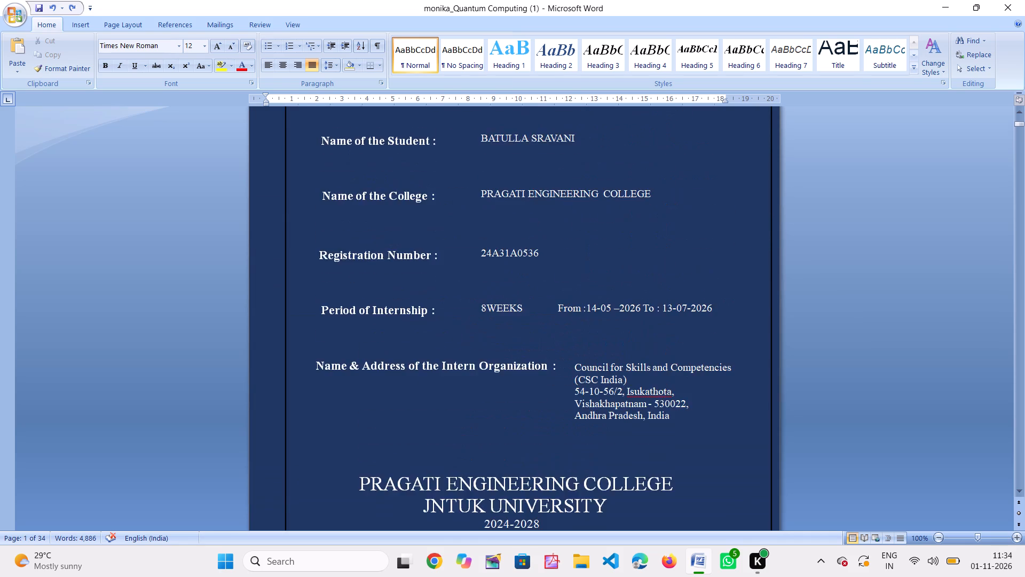
Skim forward from the cover page through the title page and department certificate to the acknowledgement.
scroll(537, 408, down, 16)
scroll(537, 407, down, 20)
scroll(537, 407, down, 13)
scroll(537, 407, down, 16)
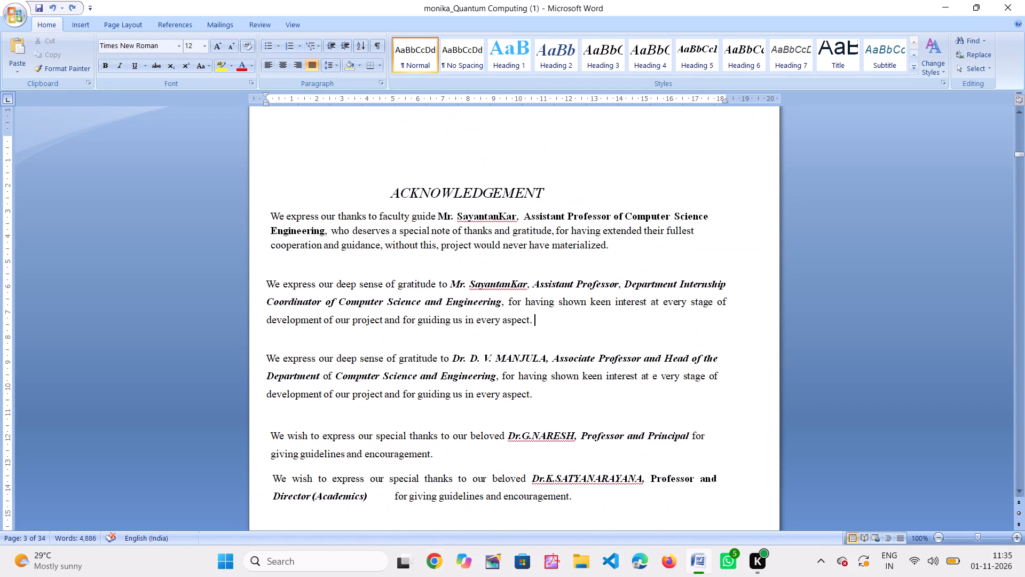
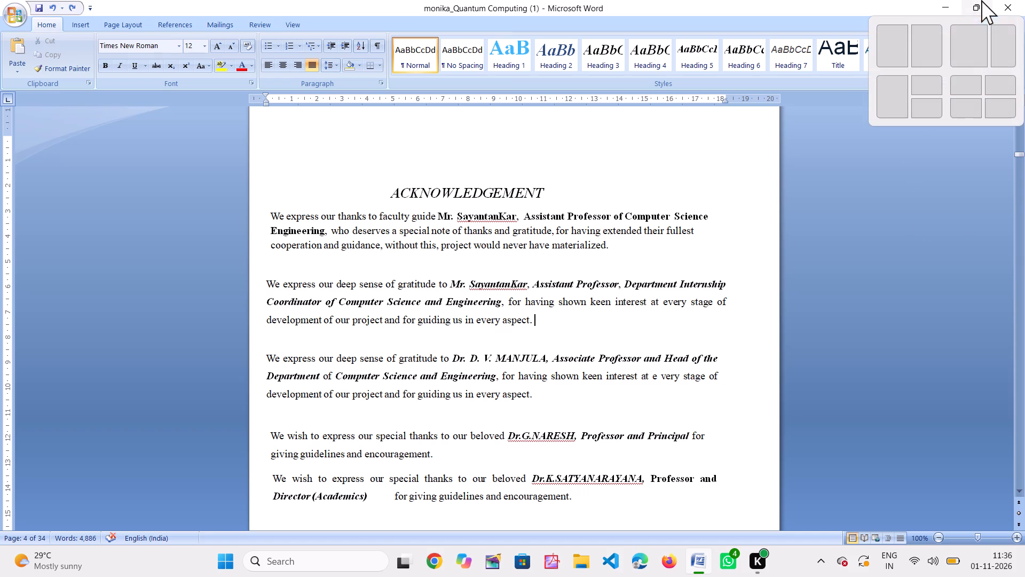
Snap the internship report's window to the right half of the screen, leaving the desktop accessible beside it.
click(935, 54)
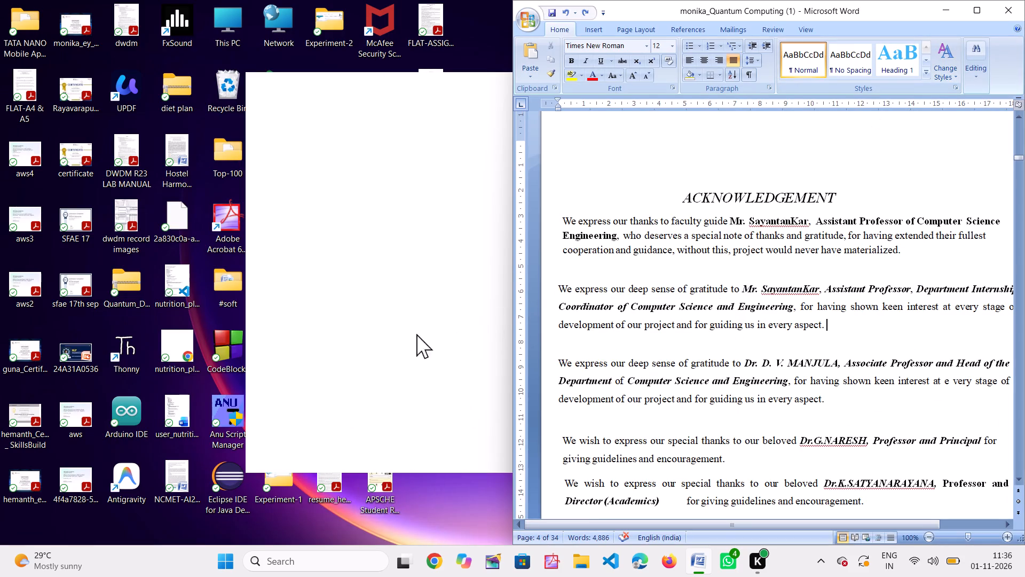
click(468, 39)
click(449, 70)
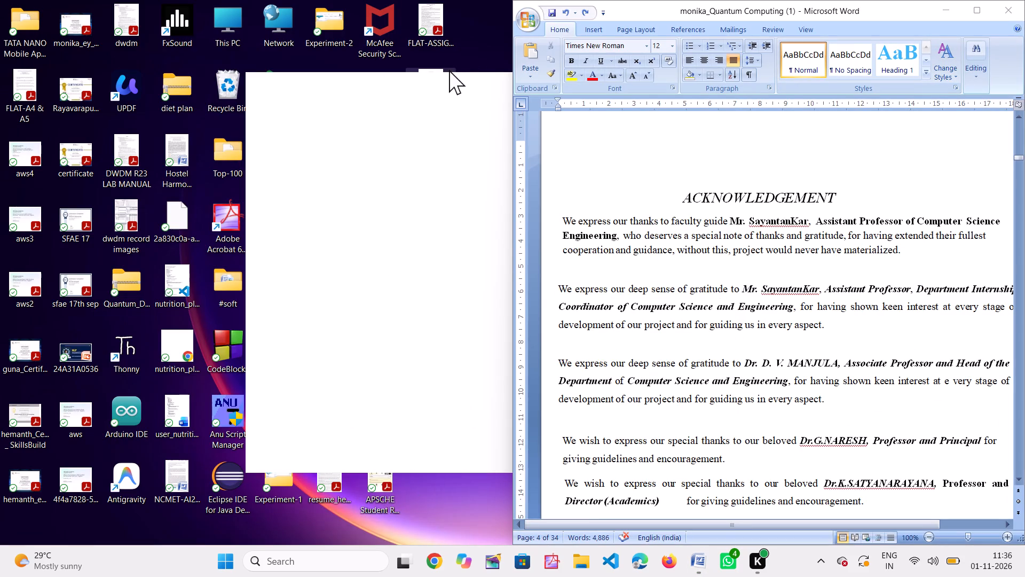
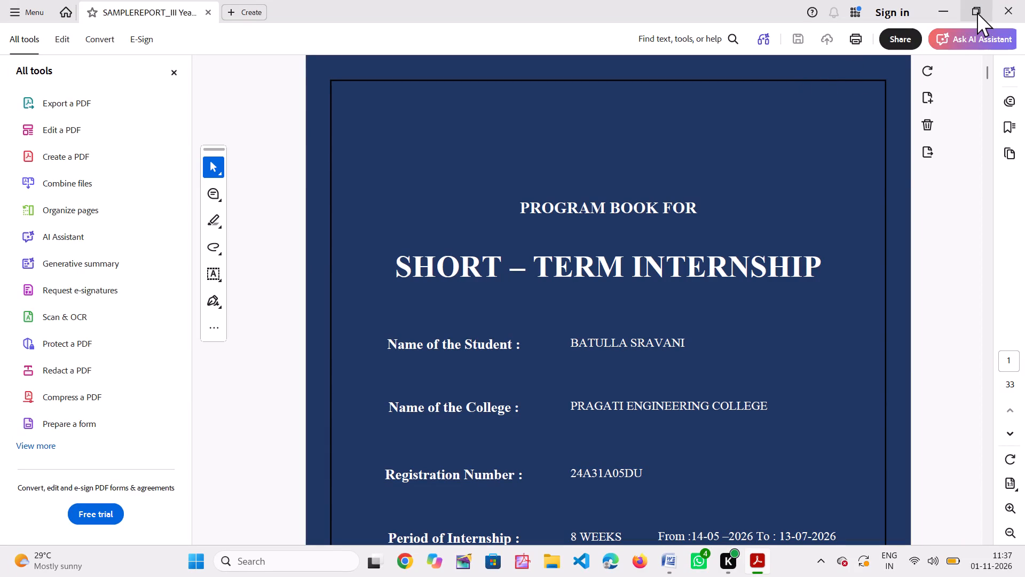
Snap the sample report PDF beside the Word report, hide its tools pane and zoom out to 70.3%.
click(894, 53)
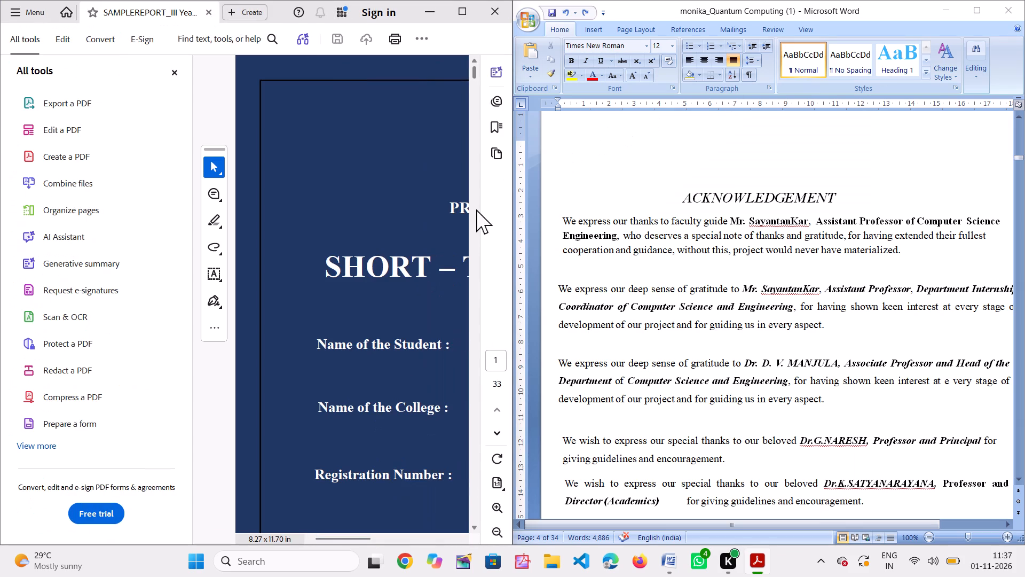
click(171, 74)
click(493, 537)
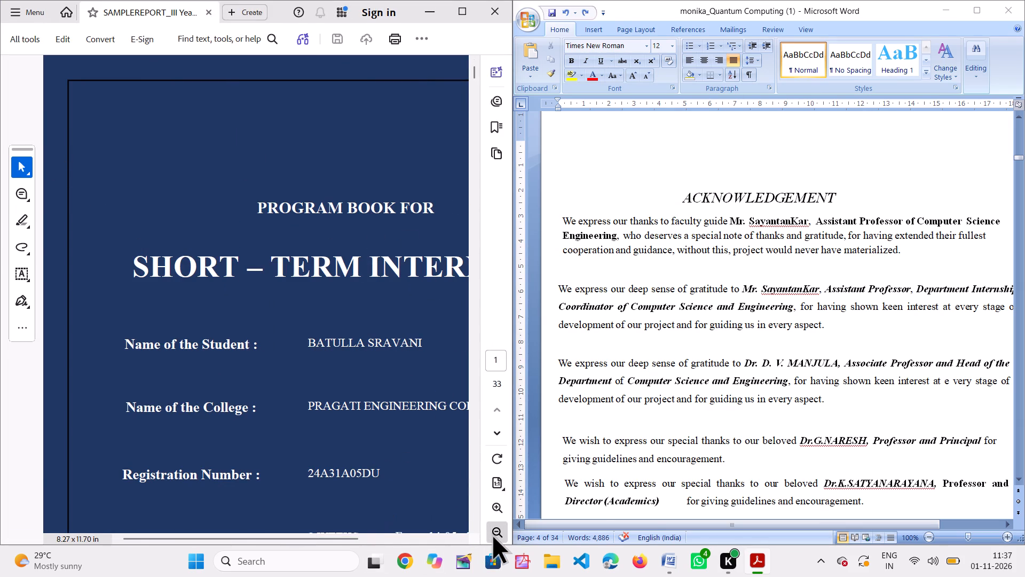
click(493, 537)
click(495, 503)
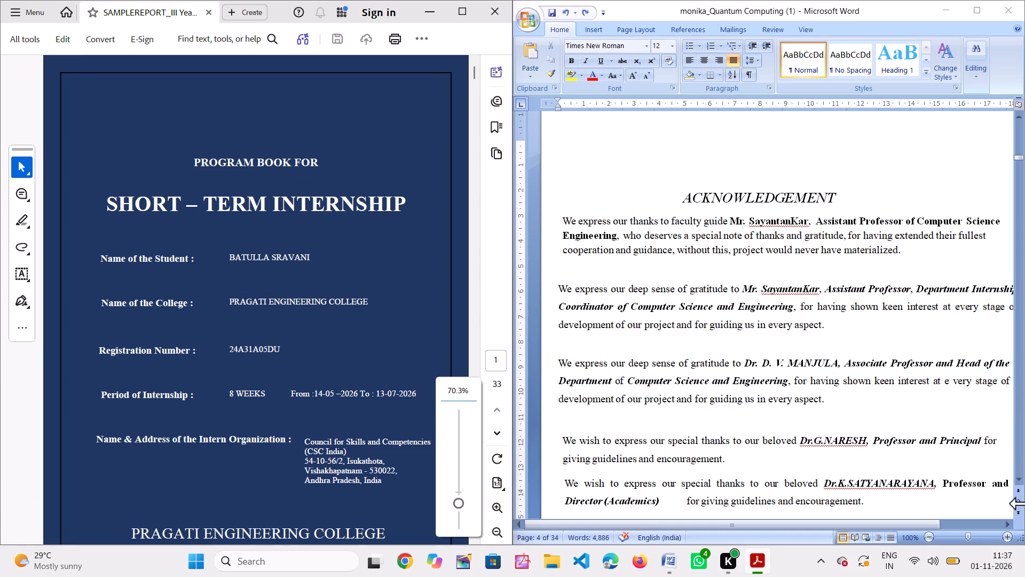
Reduce the Word report's zoom to 80% so its full page width fits in the window.
click(930, 541)
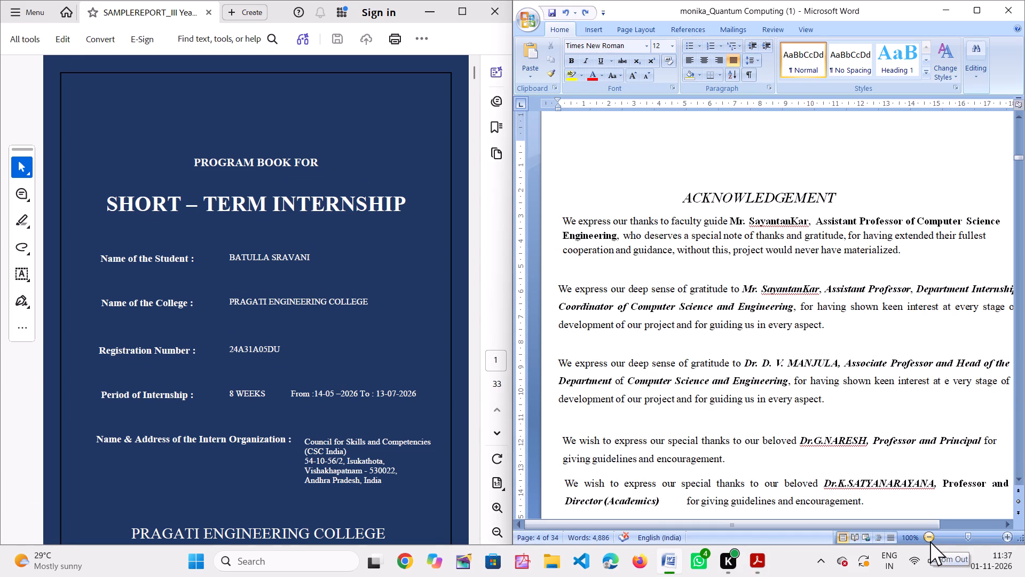
click(928, 536)
scroll(928, 533, down, 4)
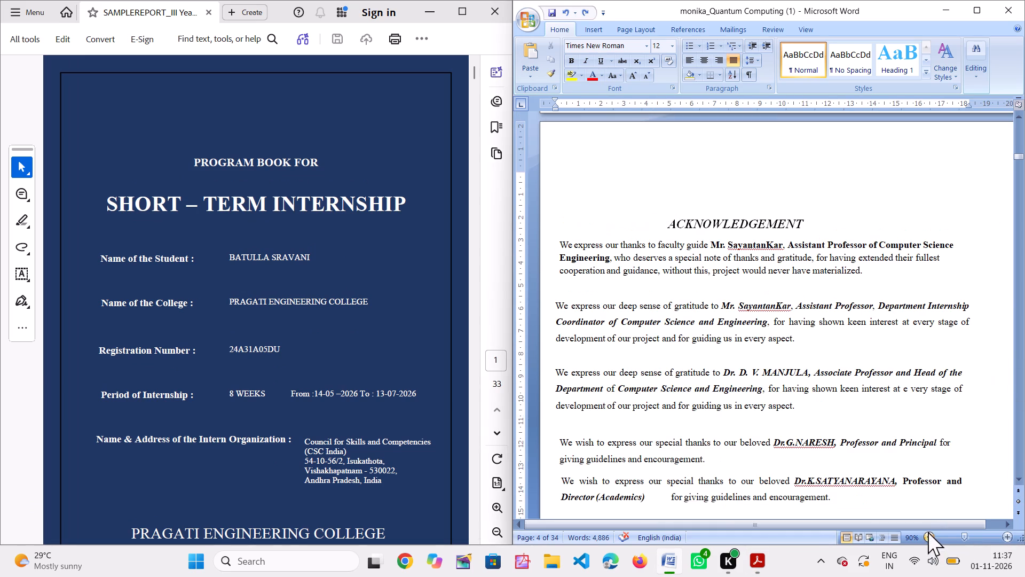
click(927, 537)
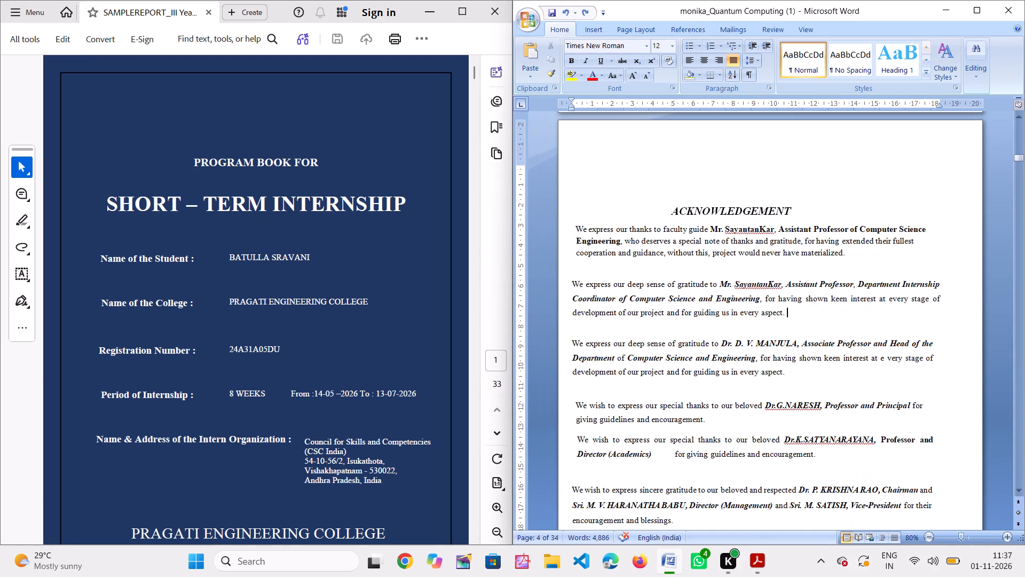
Compare the Word report's cover page with the cover page of the sample PDF, checking student and internship details.
scroll(873, 416, up, 8)
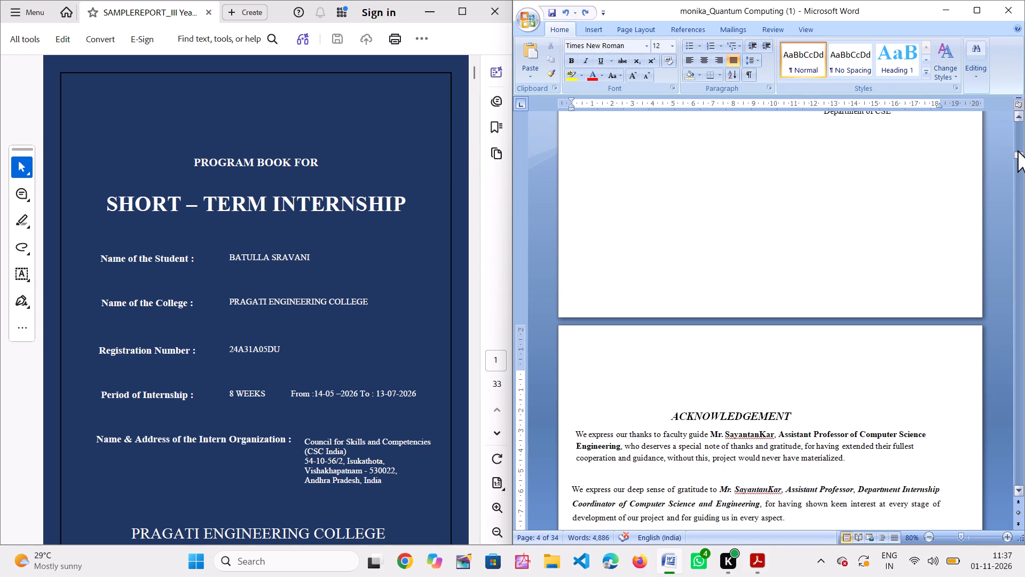
drag(1018, 153, 1024, 110)
scroll(801, 253, down, 2)
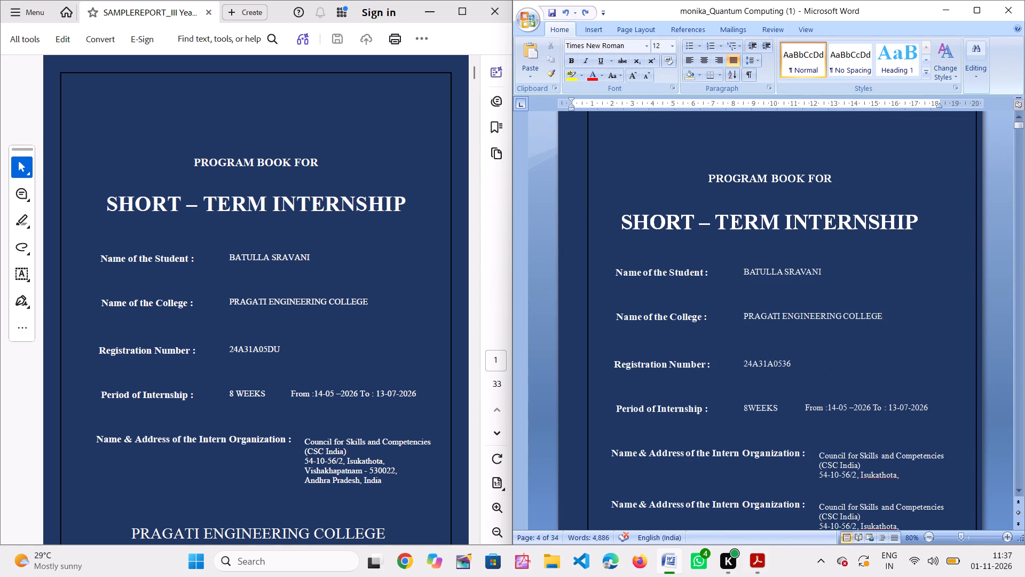
scroll(801, 253, down, 2)
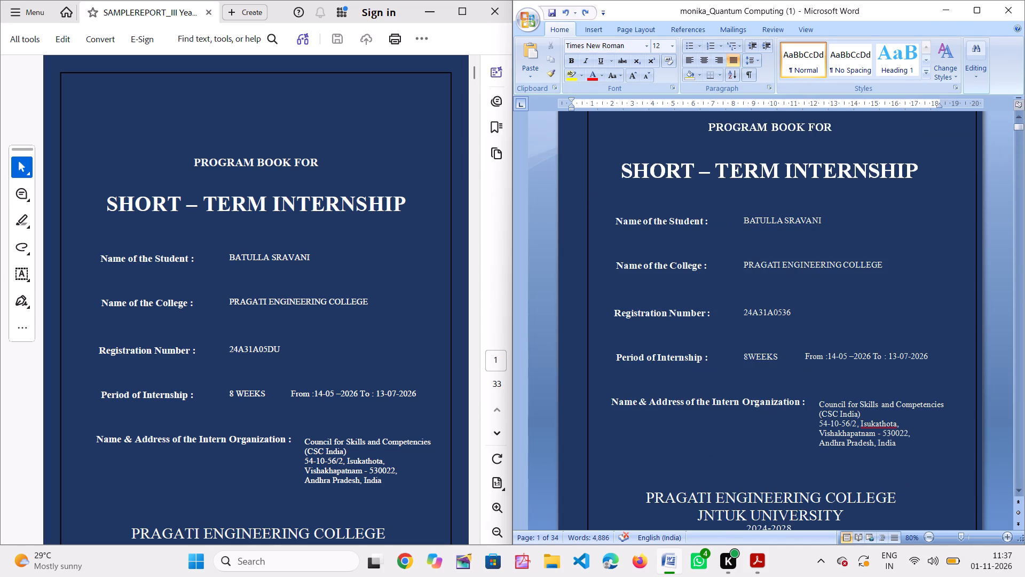
scroll(729, 423, down, 1)
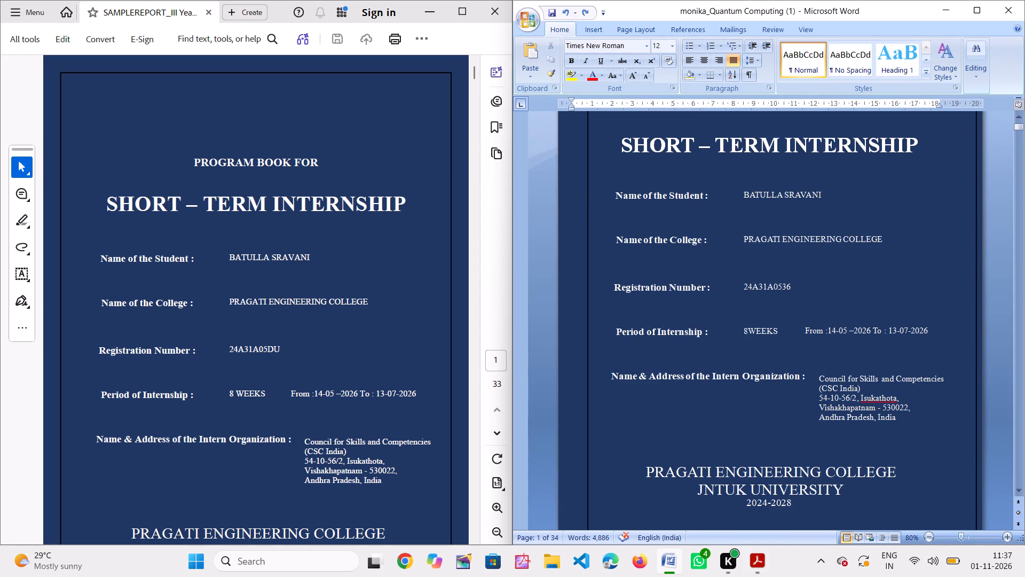
scroll(729, 423, down, 2)
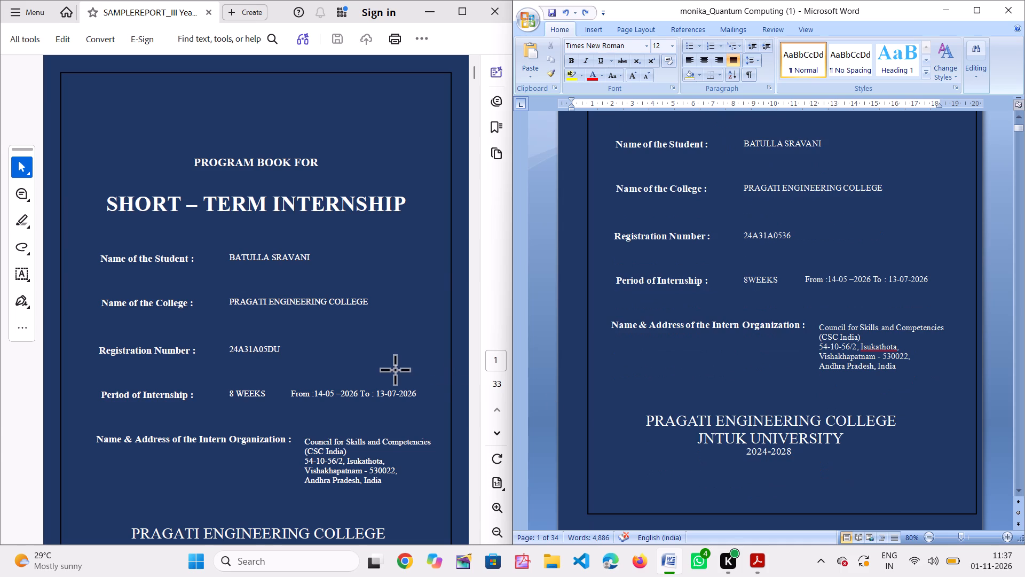
scroll(396, 370, down, 4)
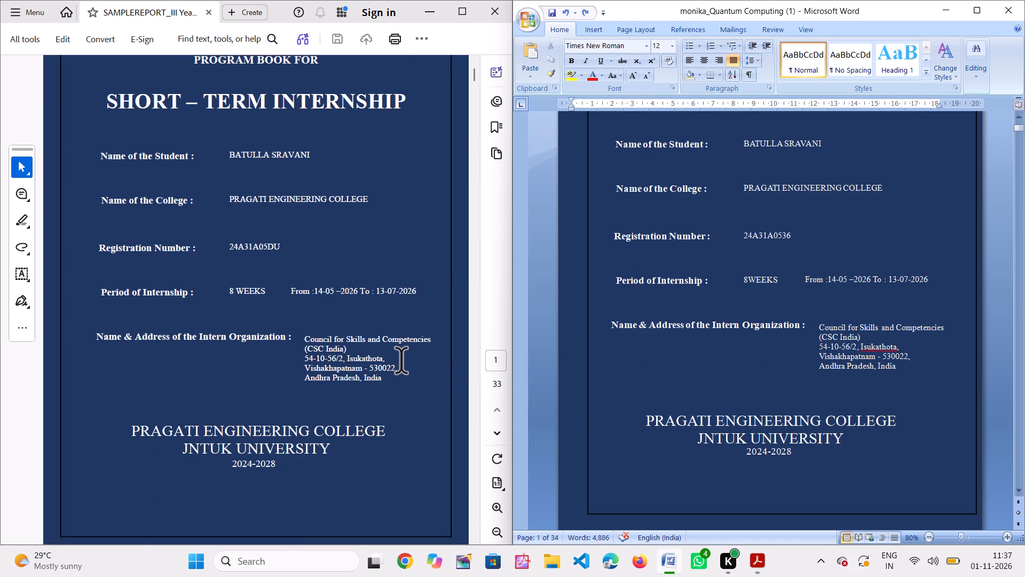
scroll(403, 362, down, 2)
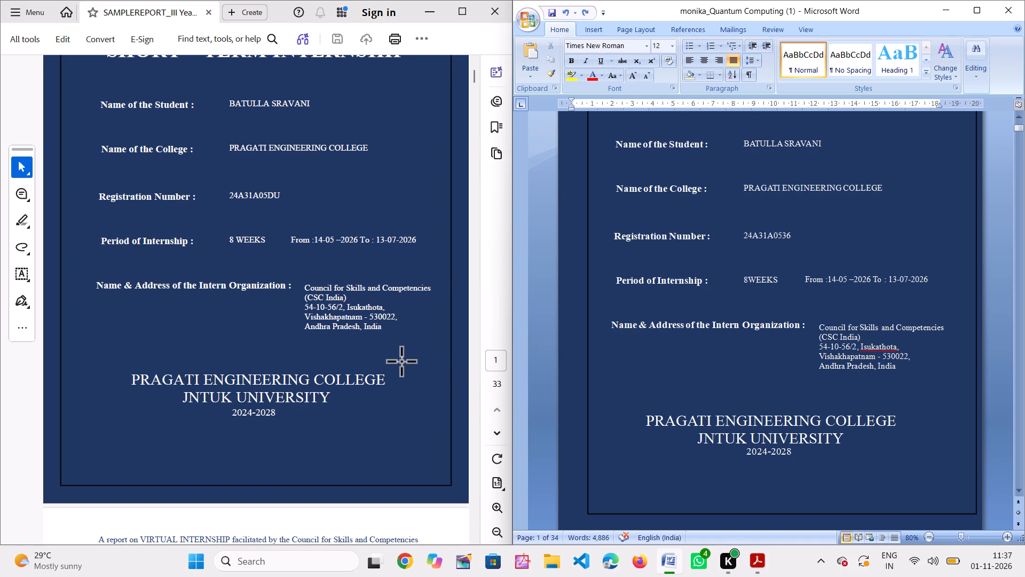
Compare the Quantum Computing title page in the Word report with the matching page in the sample PDF.
scroll(717, 333, down, 5)
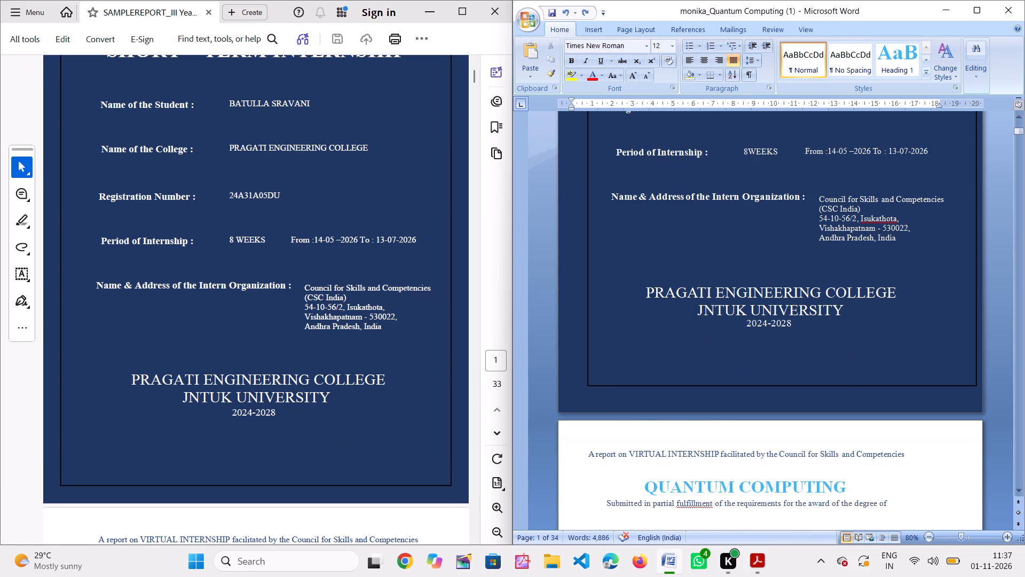
scroll(717, 333, down, 11)
scroll(316, 304, down, 3)
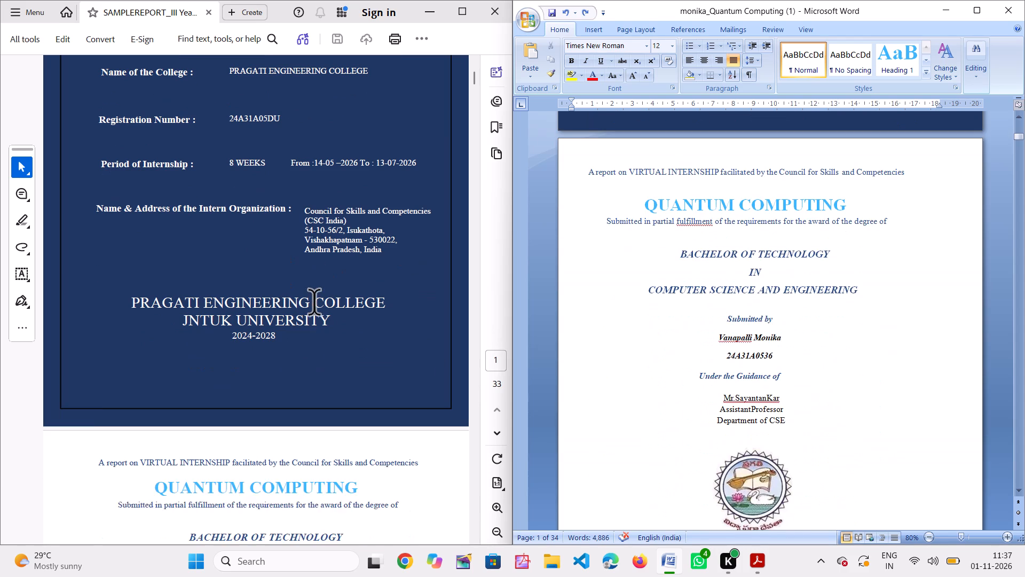
scroll(316, 304, down, 6)
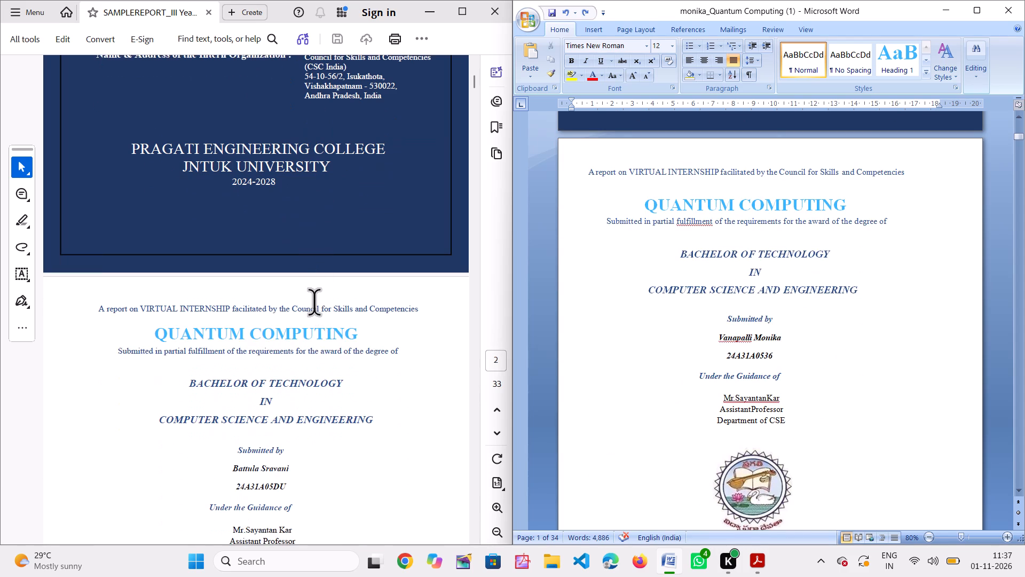
scroll(316, 304, down, 5)
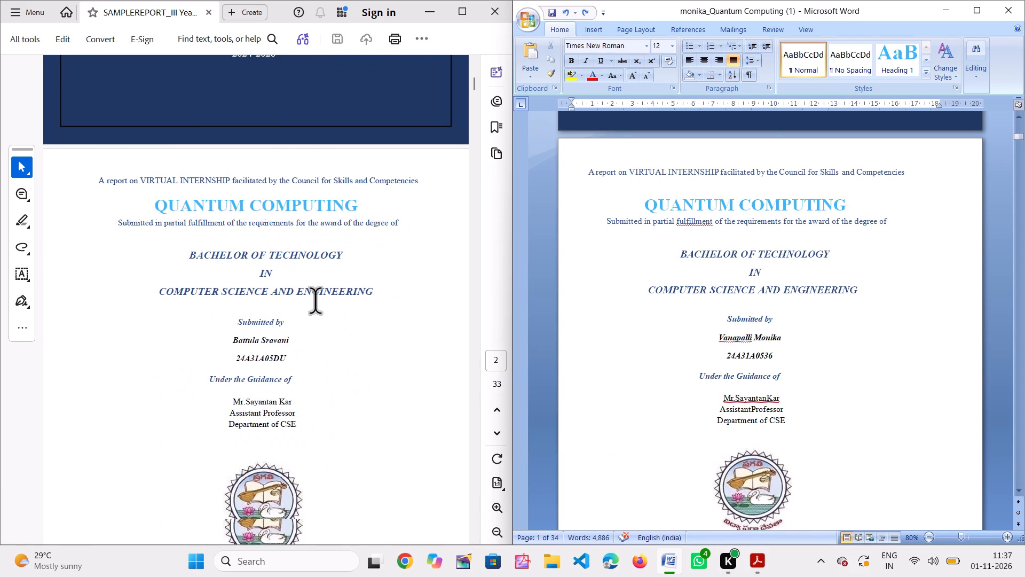
scroll(317, 302, down, 3)
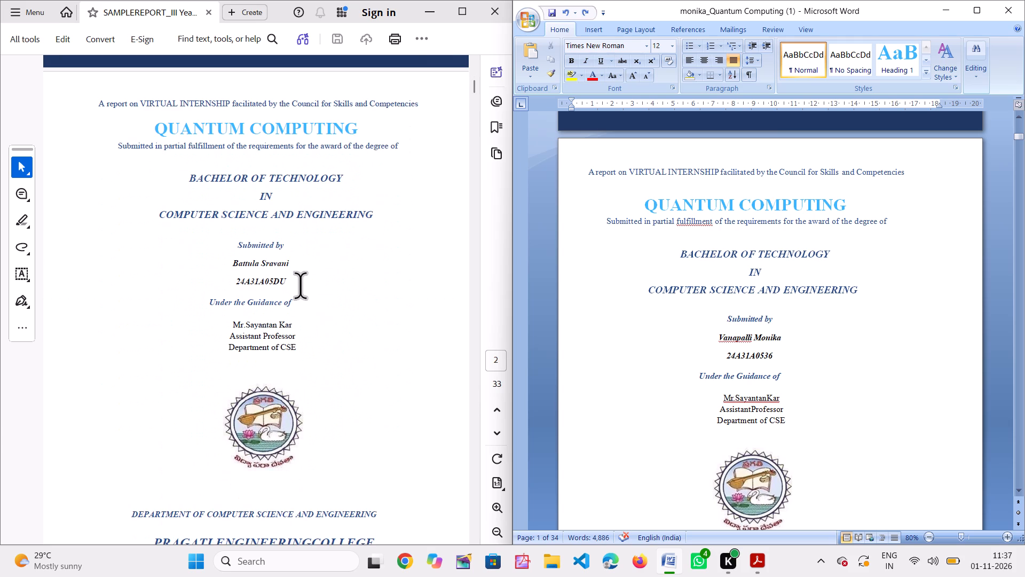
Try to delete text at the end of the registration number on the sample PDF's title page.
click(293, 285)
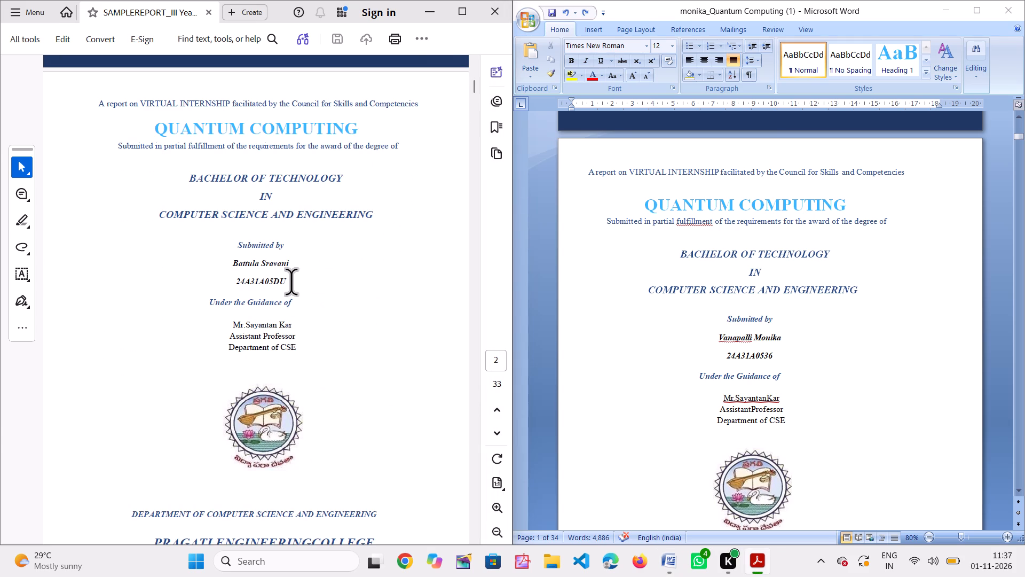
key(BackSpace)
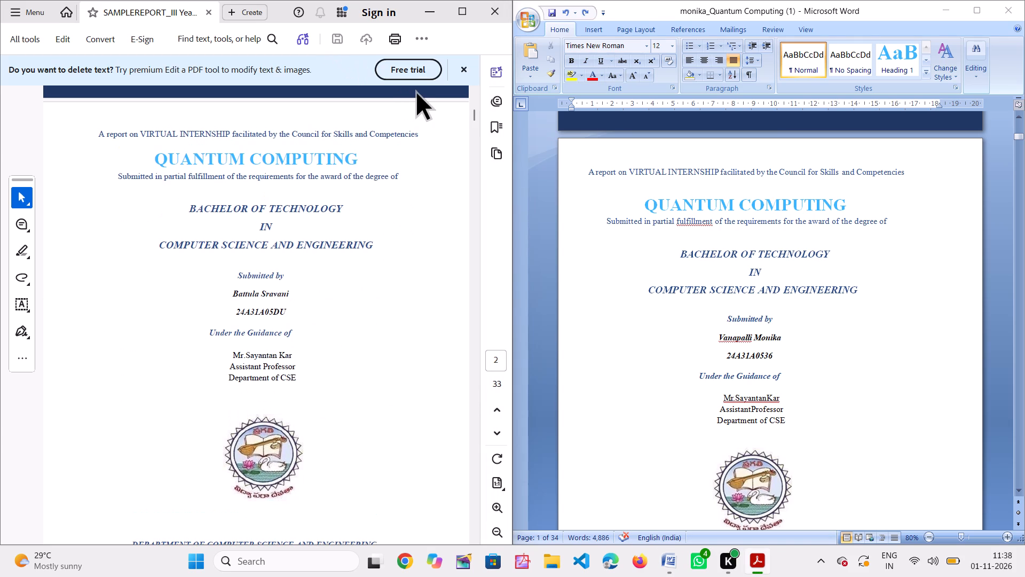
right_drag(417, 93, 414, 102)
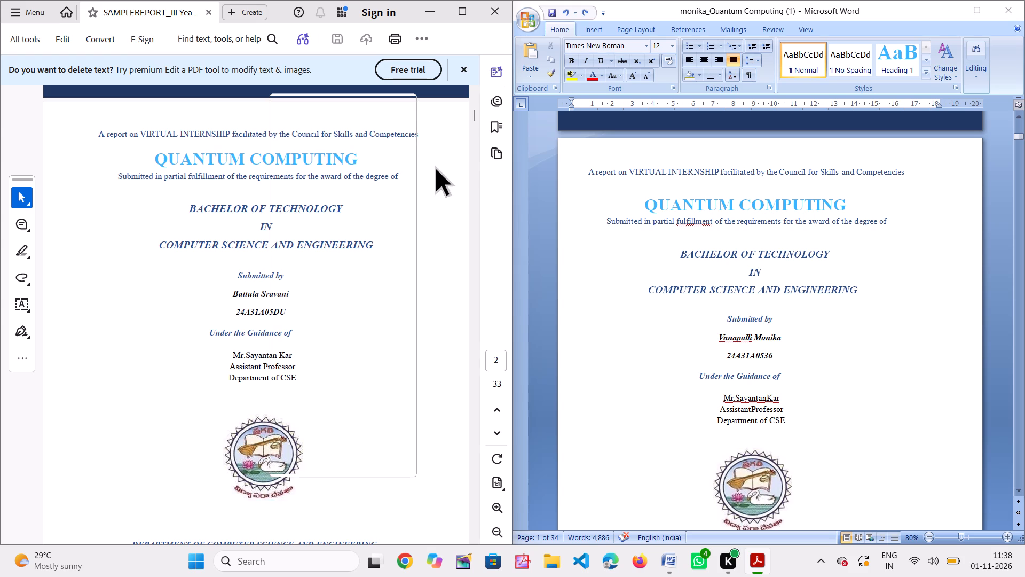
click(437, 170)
Minimize the Word report and maximize the sample report PDF.
click(957, 6)
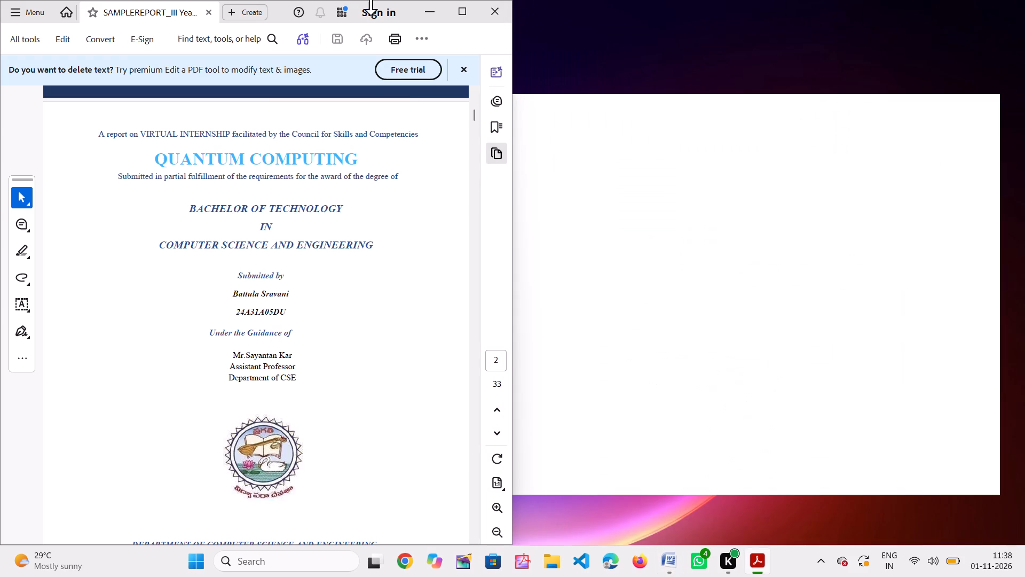
click(463, 8)
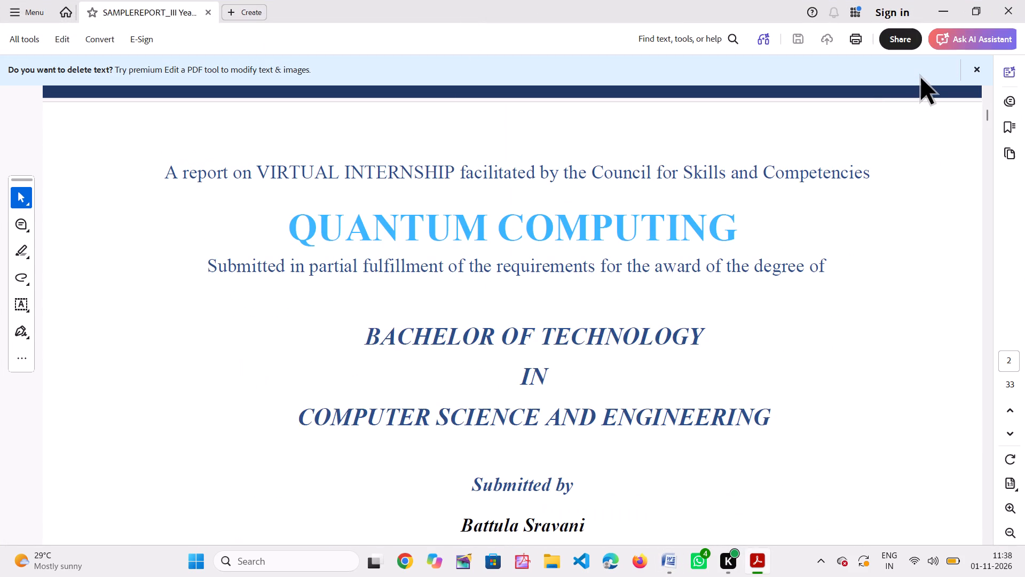
Open the free trial offer for the premium PDF text editing tool.
click(922, 77)
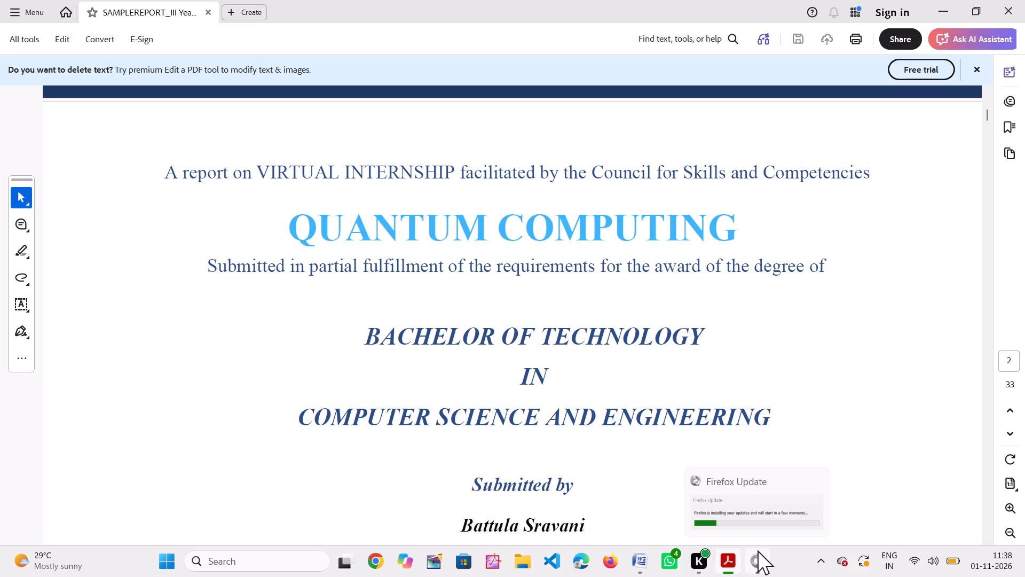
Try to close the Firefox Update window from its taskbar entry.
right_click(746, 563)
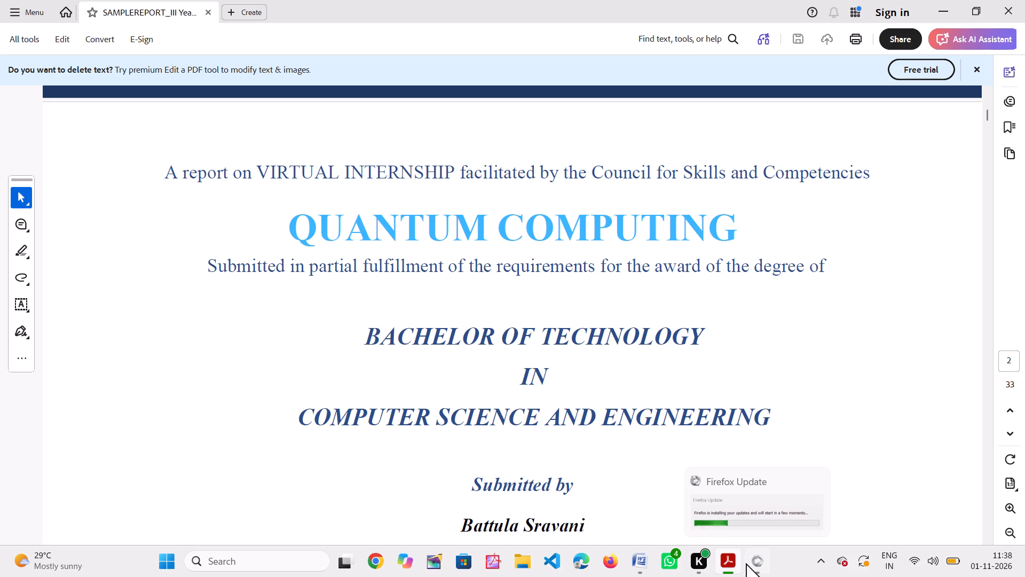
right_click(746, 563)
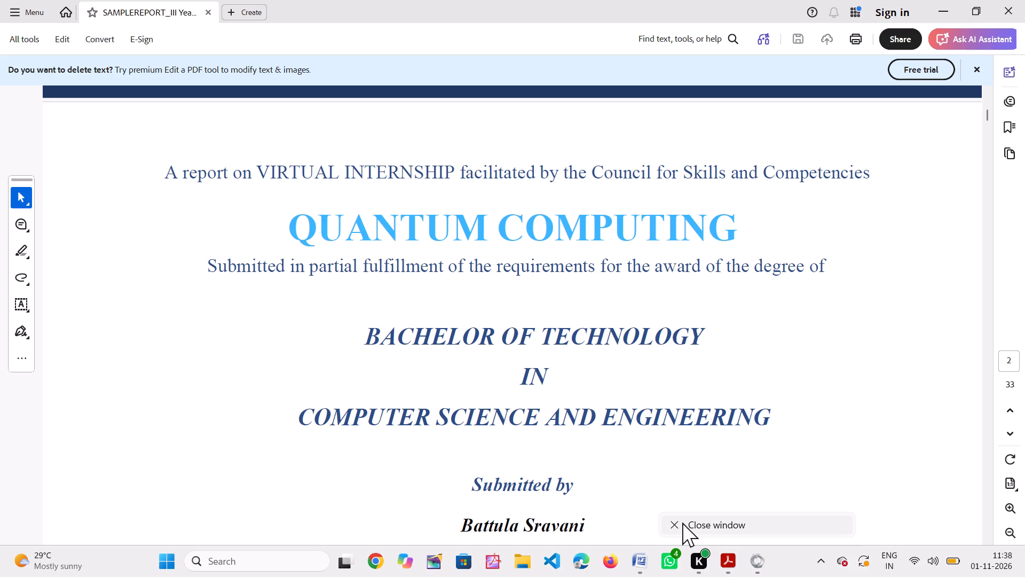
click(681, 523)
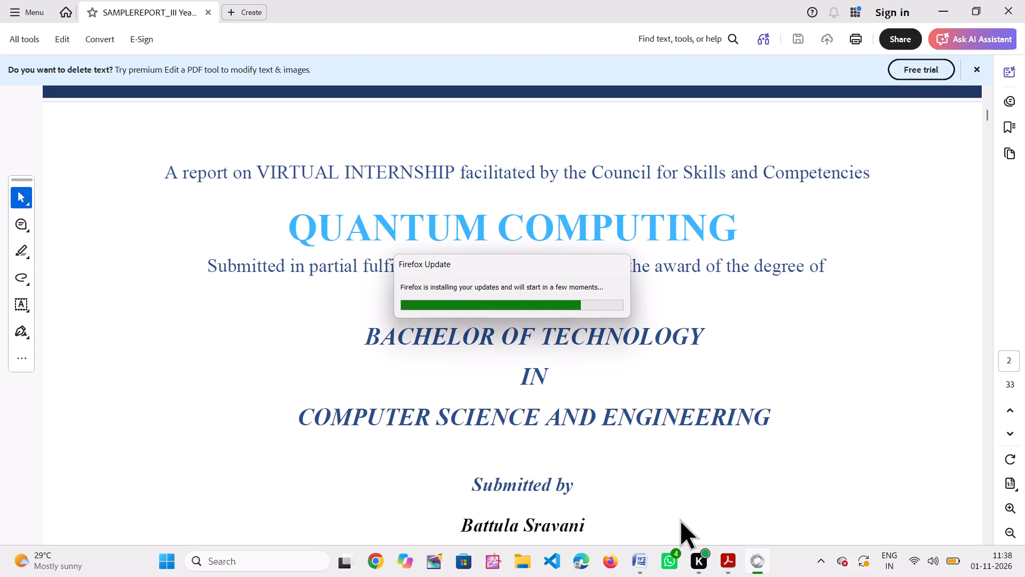
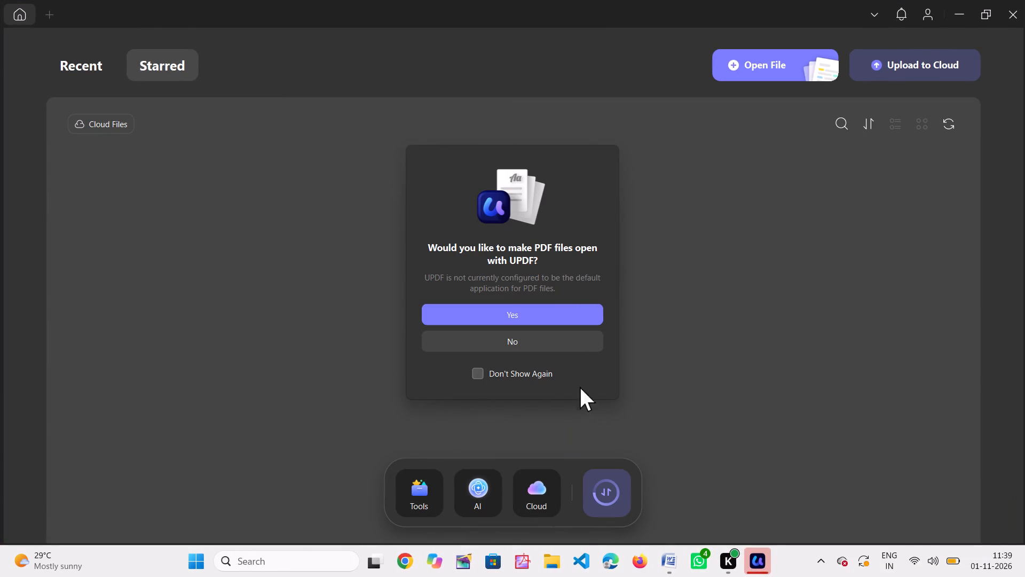
Decline making UPDF the default application for PDF files.
click(574, 332)
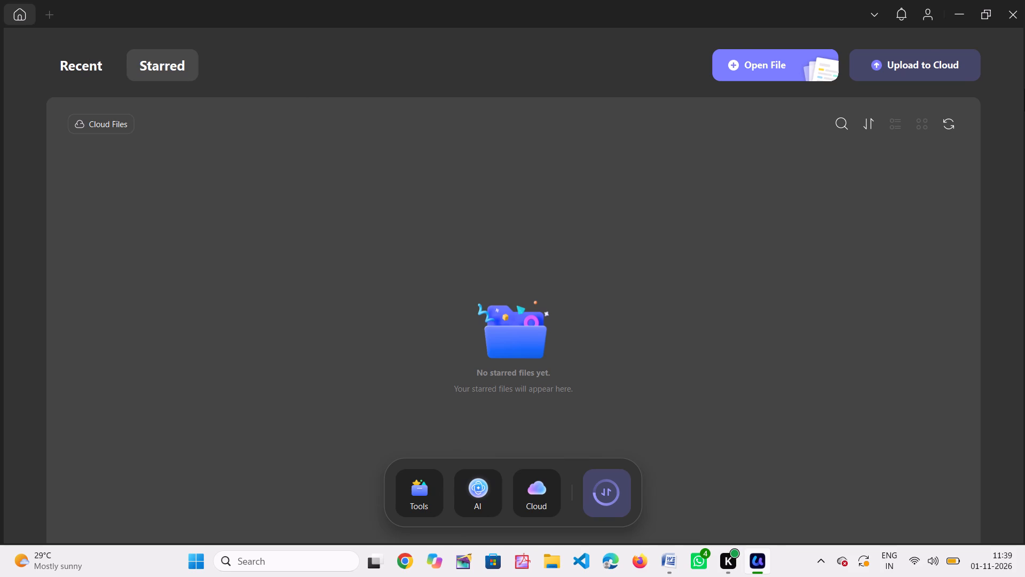
Open the PDF "SAMPLEREPORT_III Year_Quantum Computing (1)" from the Desktop folder in UPDF.
click(750, 57)
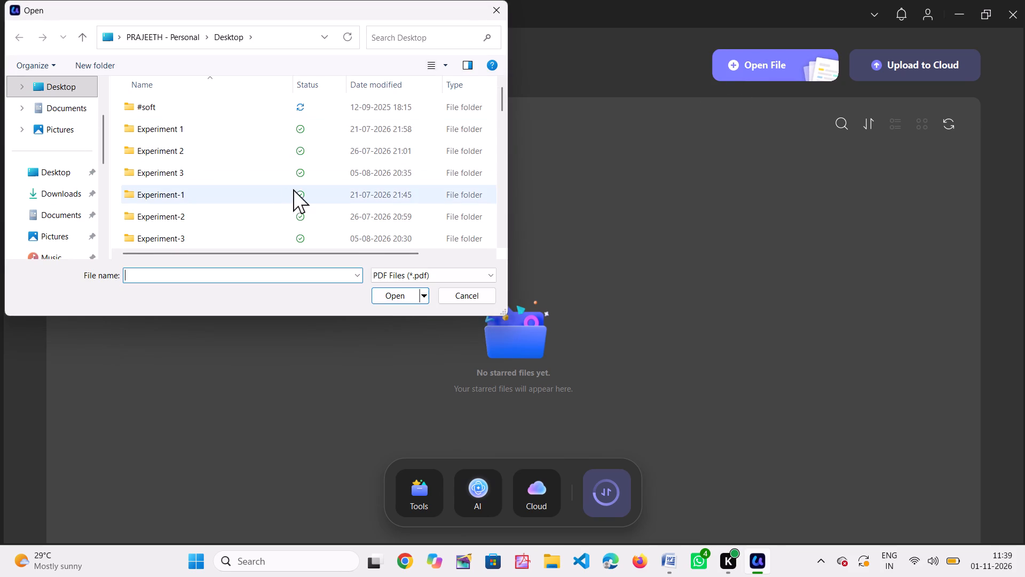
scroll(310, 189, down, 10)
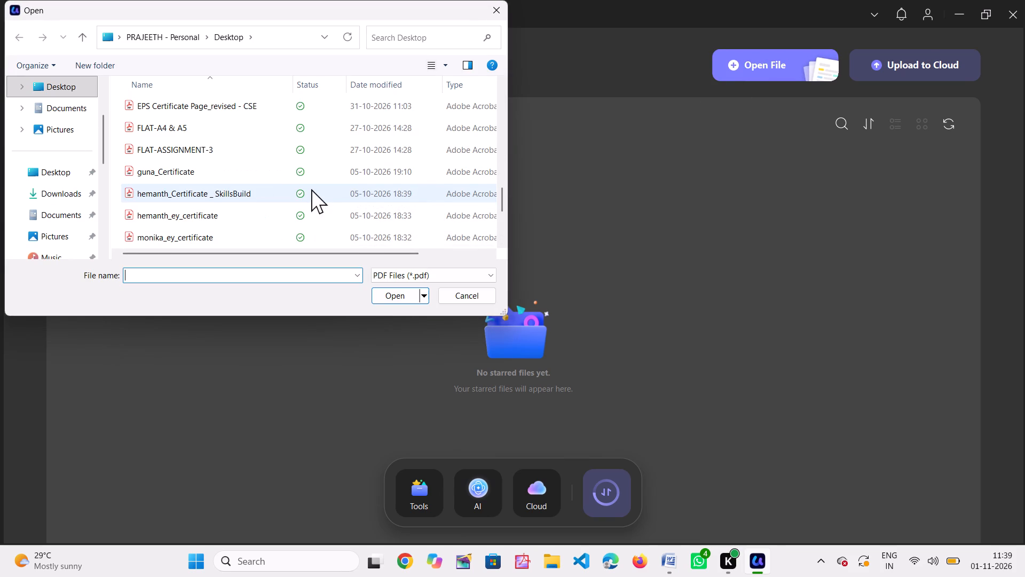
scroll(312, 189, down, 6)
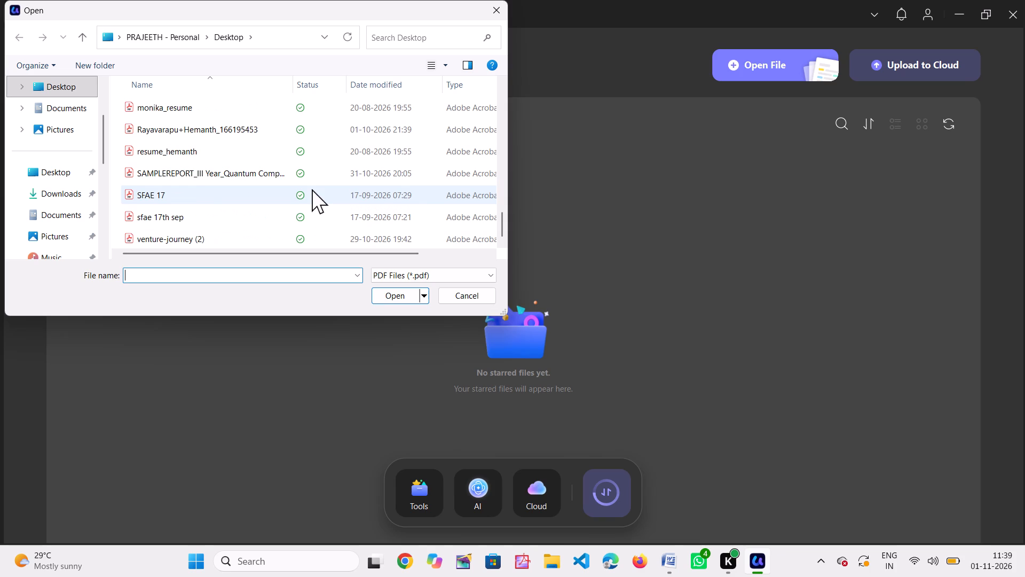
click(259, 177)
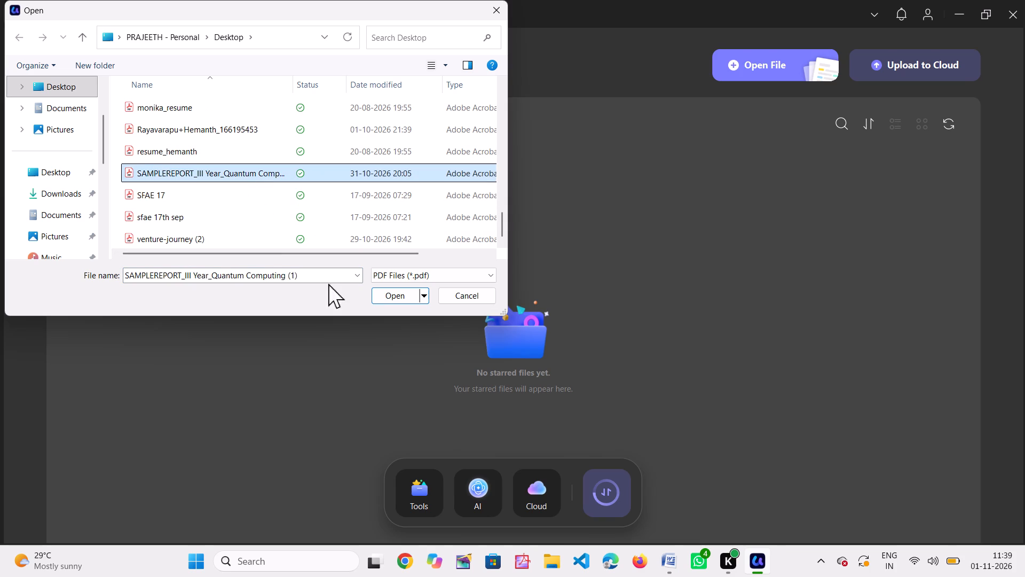
click(402, 297)
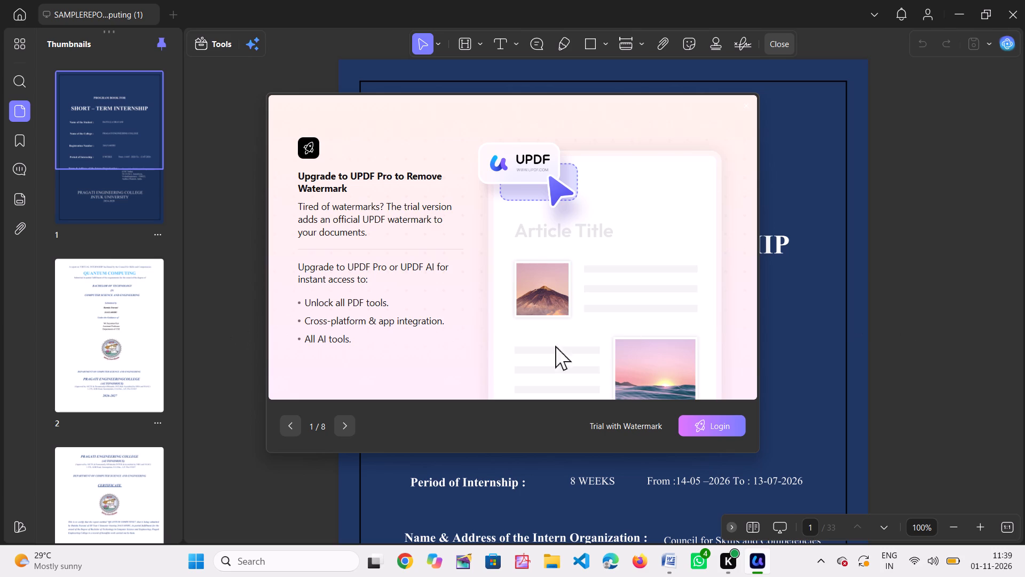
Dismiss the UPDF Pro upgrade offer by continuing with the watermarked trial.
click(950, 378)
click(628, 423)
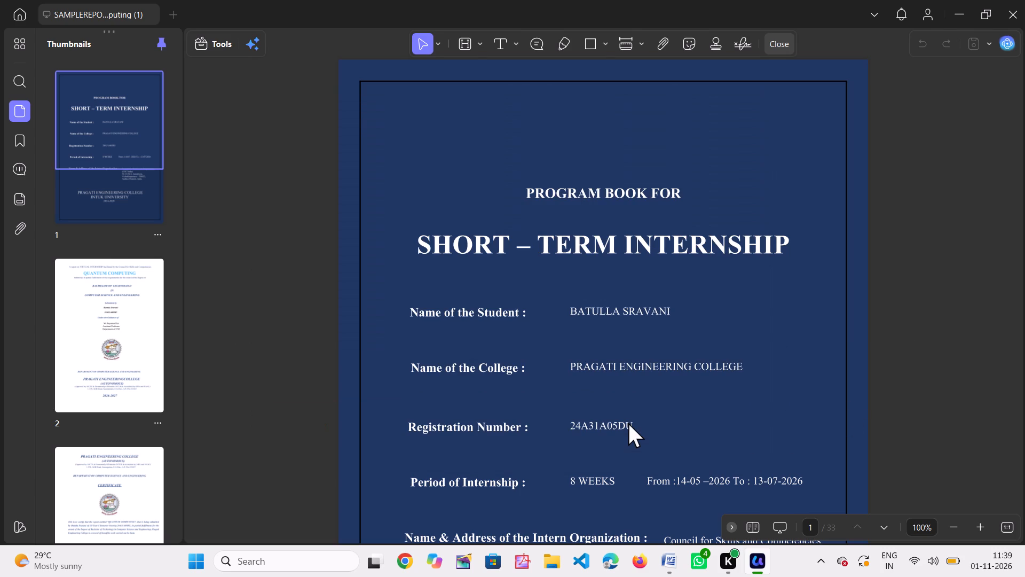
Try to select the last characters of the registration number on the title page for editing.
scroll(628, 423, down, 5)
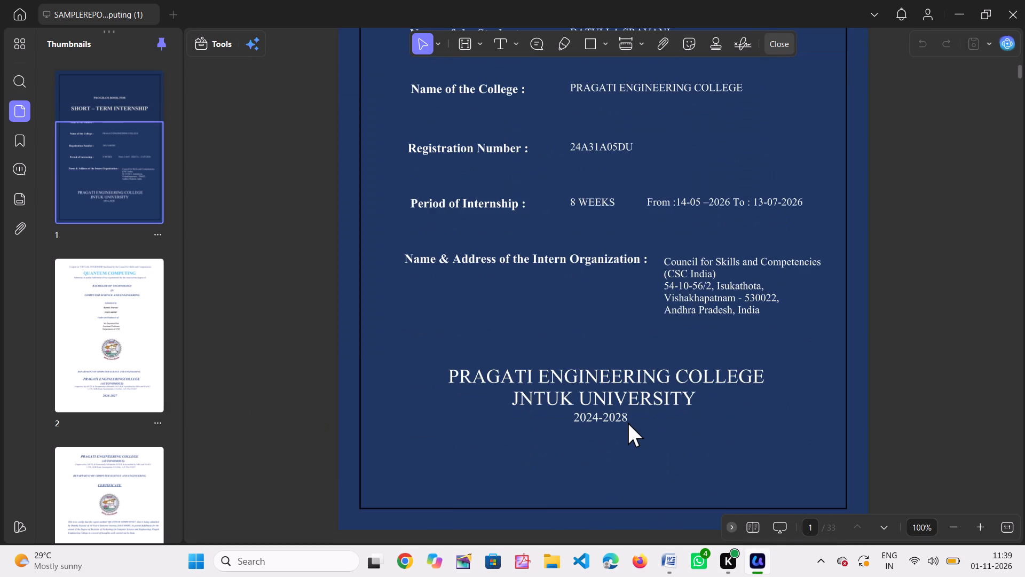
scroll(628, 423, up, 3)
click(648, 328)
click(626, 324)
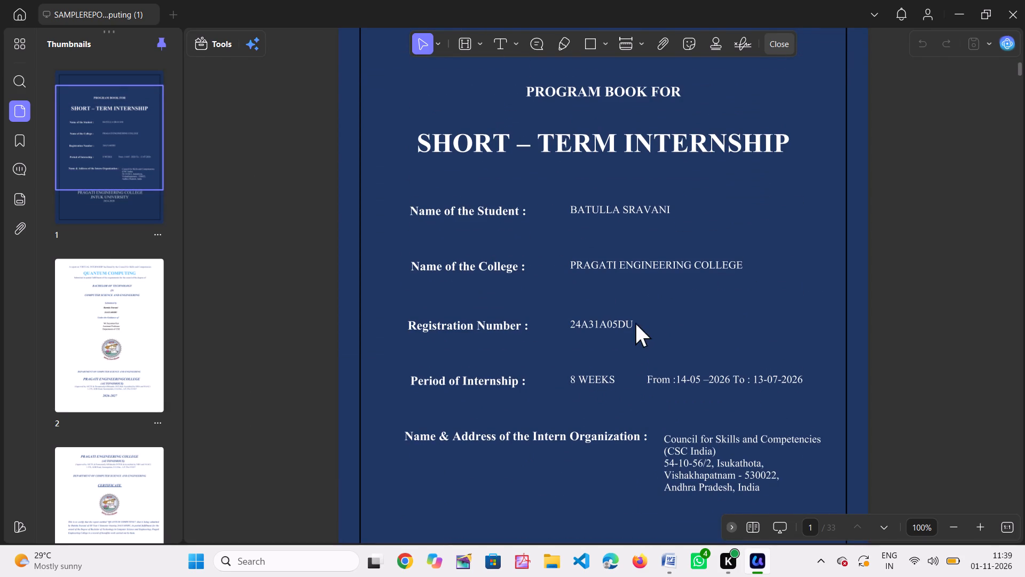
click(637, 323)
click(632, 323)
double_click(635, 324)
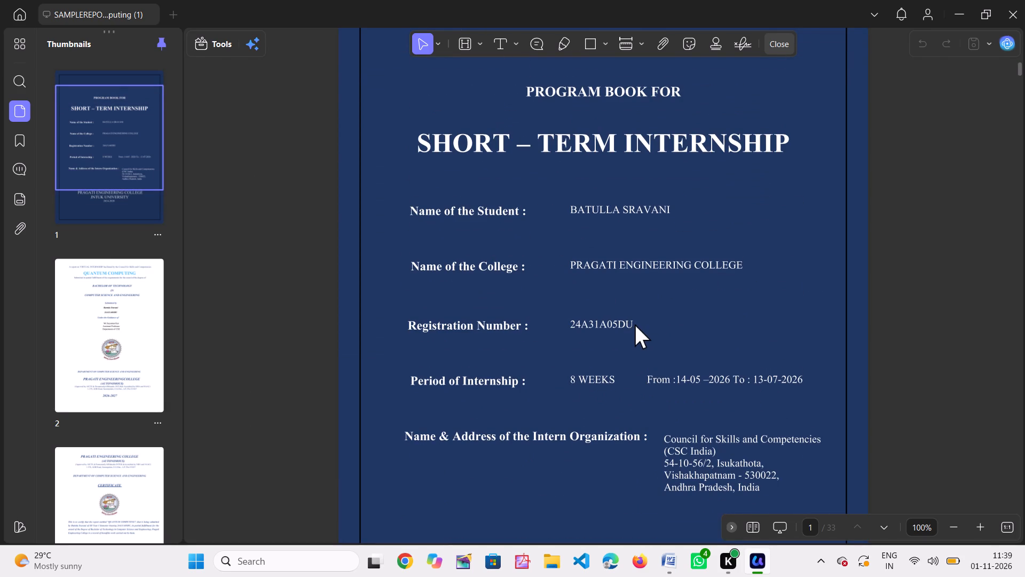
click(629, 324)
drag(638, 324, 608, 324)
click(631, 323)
Place a text comment over the end of the title page's registration number and try to delete characters there.
scroll(659, 361, up, 3)
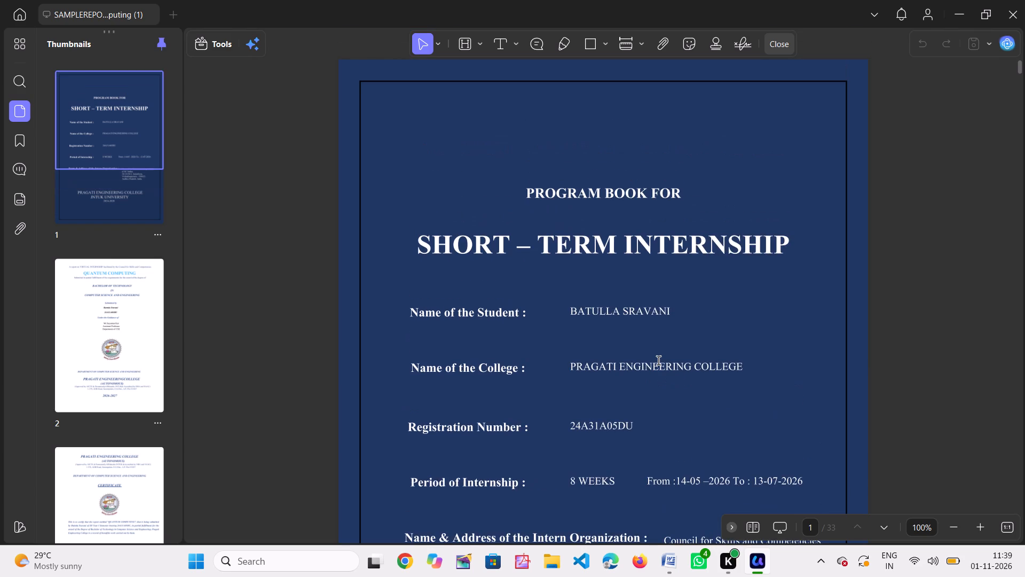
click(502, 46)
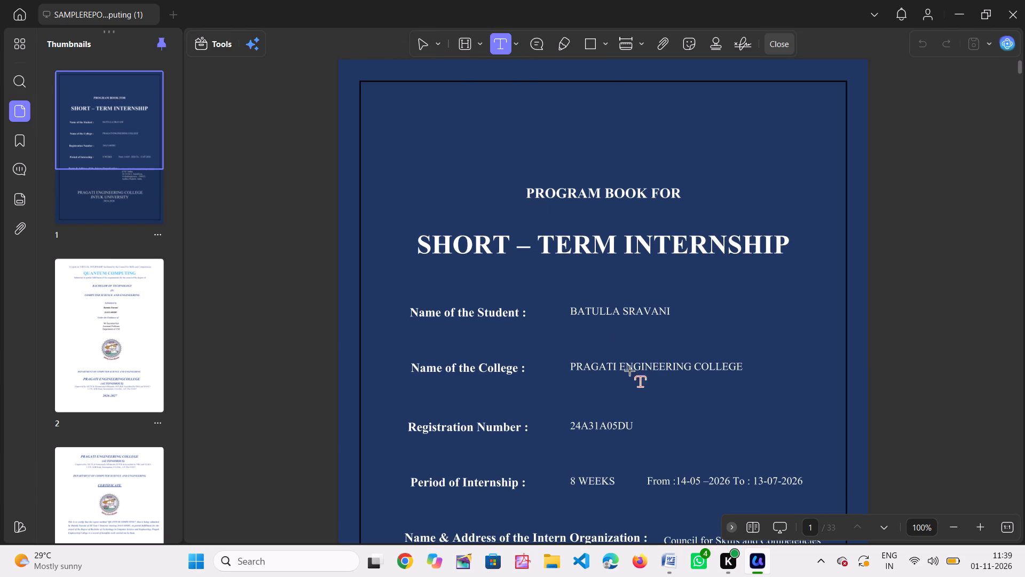
click(620, 427)
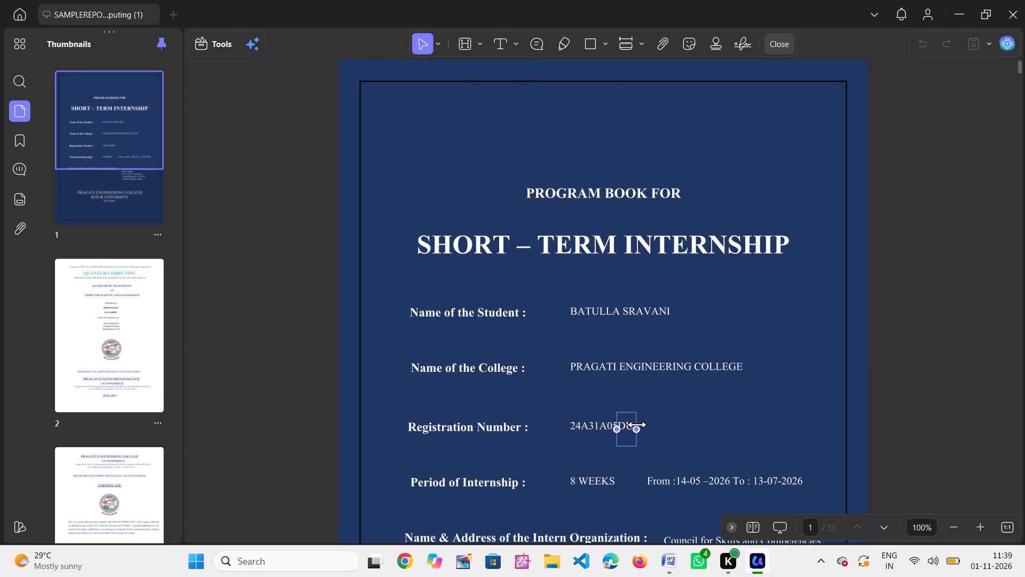
key(Right)
key(BackSpace)
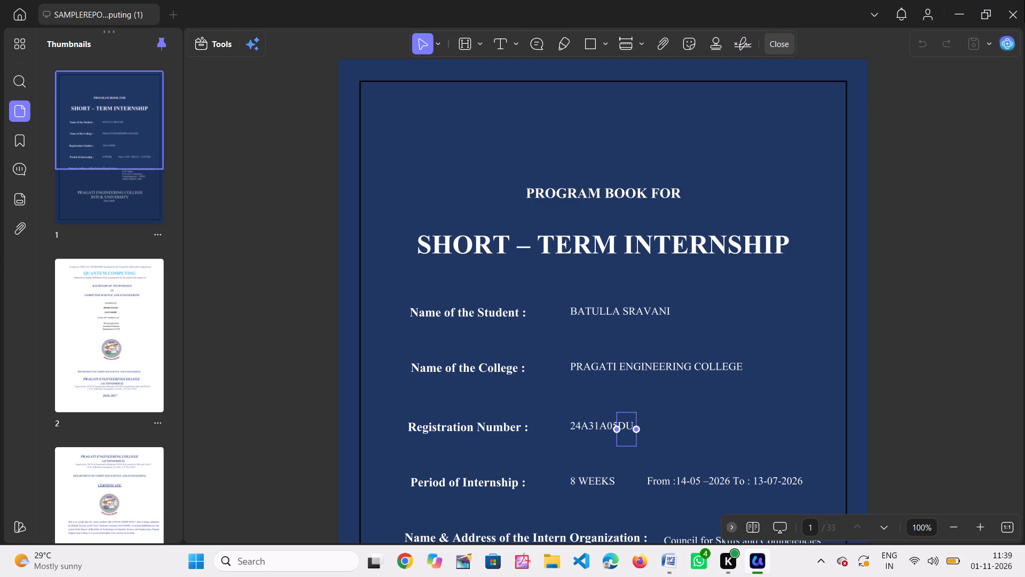
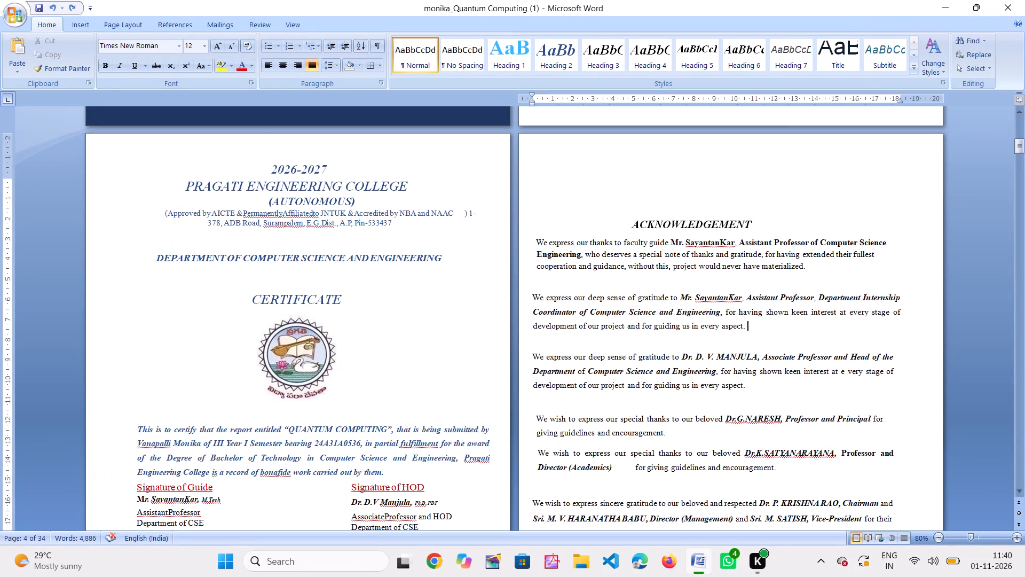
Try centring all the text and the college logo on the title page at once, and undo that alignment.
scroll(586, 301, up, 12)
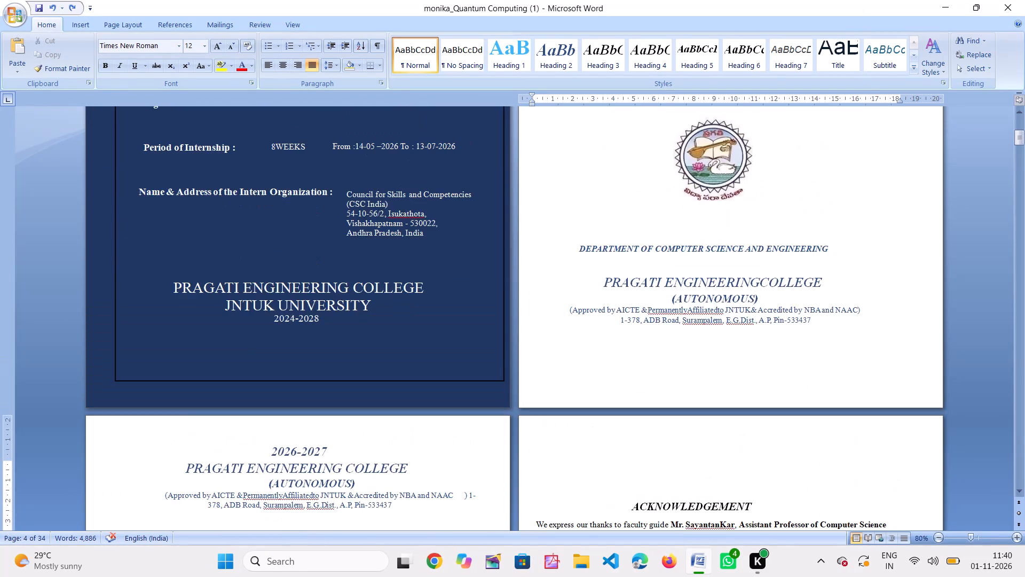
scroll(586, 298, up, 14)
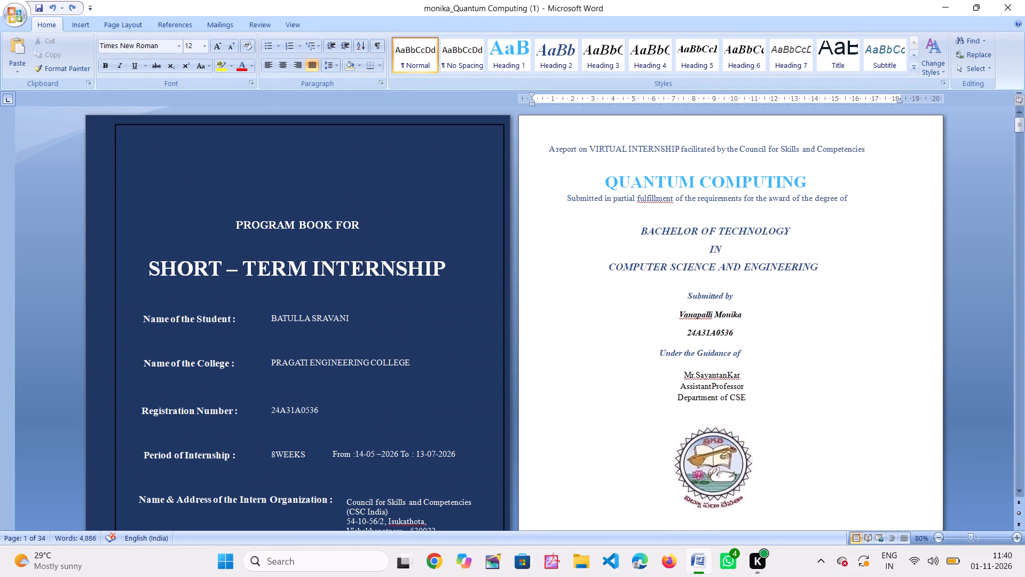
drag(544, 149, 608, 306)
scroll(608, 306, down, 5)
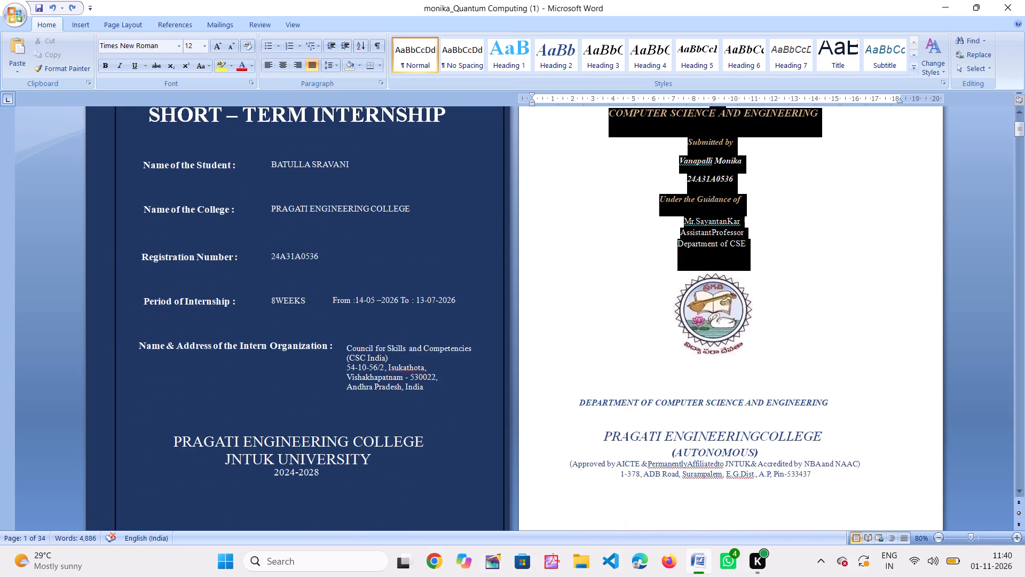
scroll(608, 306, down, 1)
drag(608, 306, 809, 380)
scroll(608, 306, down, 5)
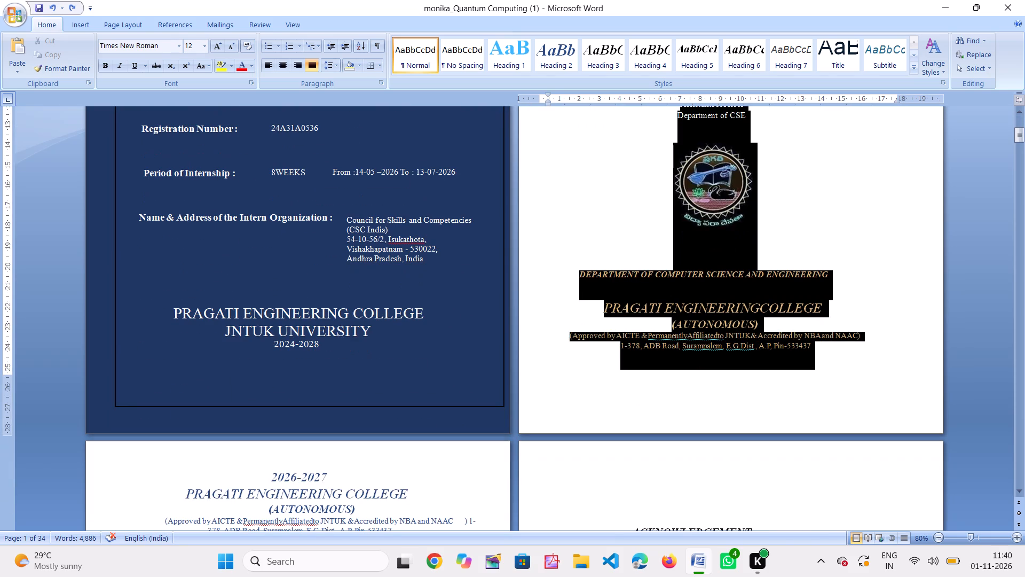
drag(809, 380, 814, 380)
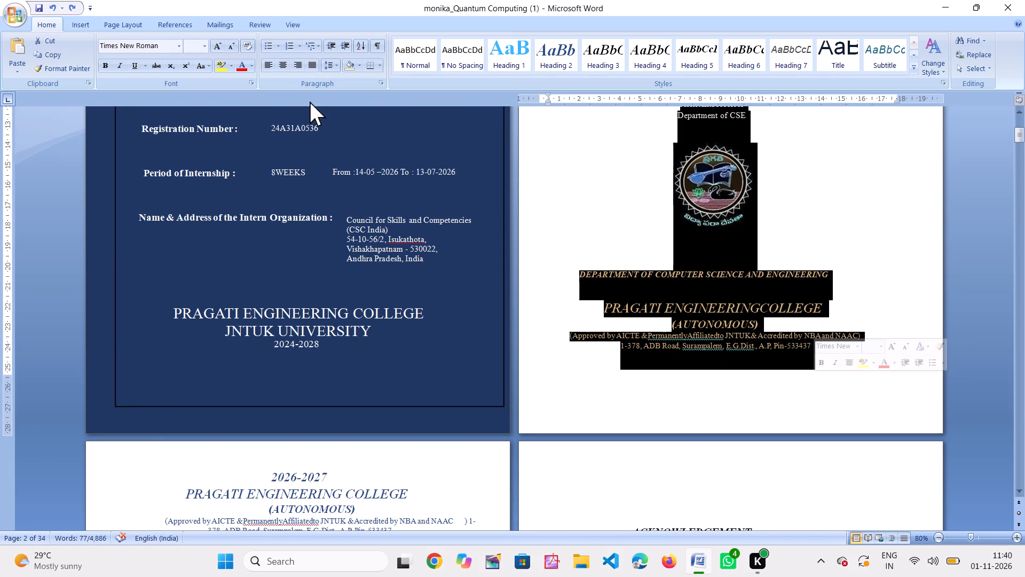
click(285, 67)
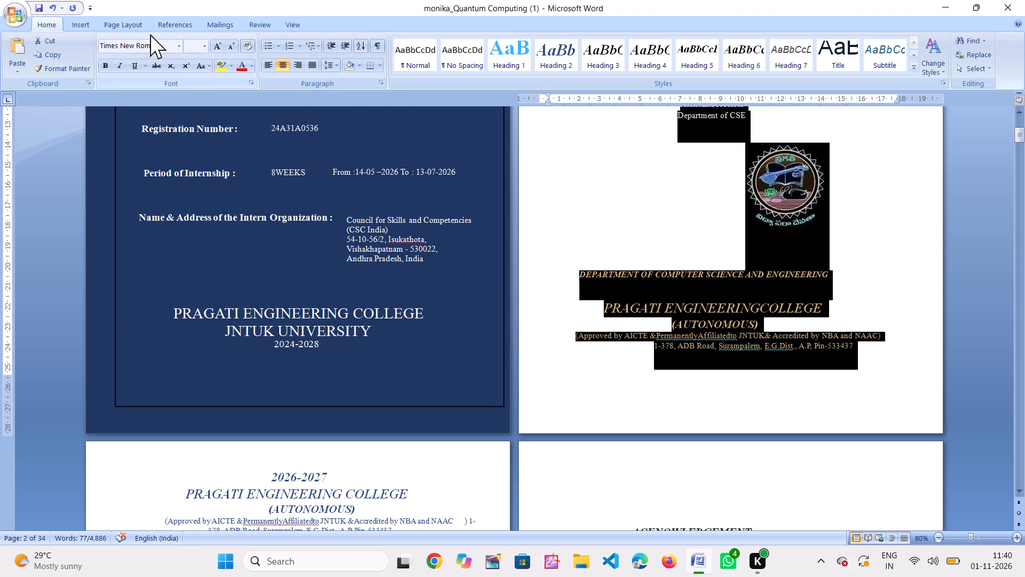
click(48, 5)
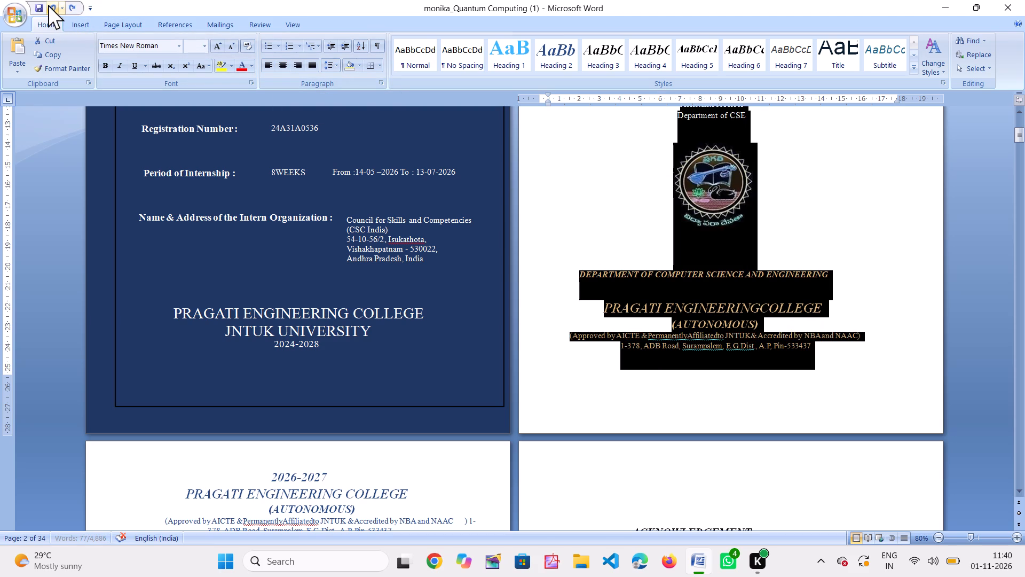
Centre the opening line "A report on VIRTUAL INTERNSHIP facilitated by the Council for Skills and Competencies" on the title page.
scroll(550, 168, up, 11)
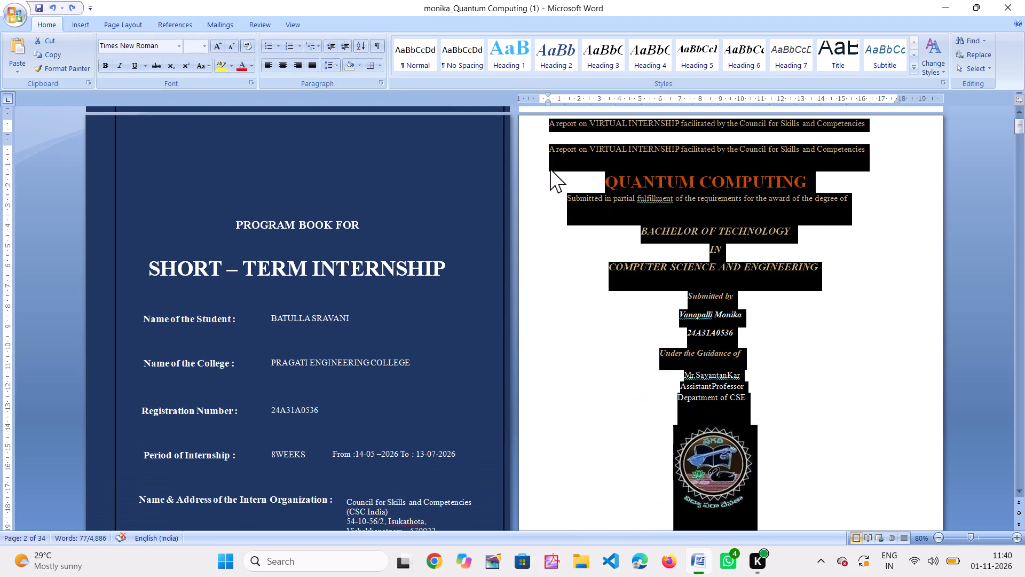
click(543, 186)
drag(543, 150, 852, 151)
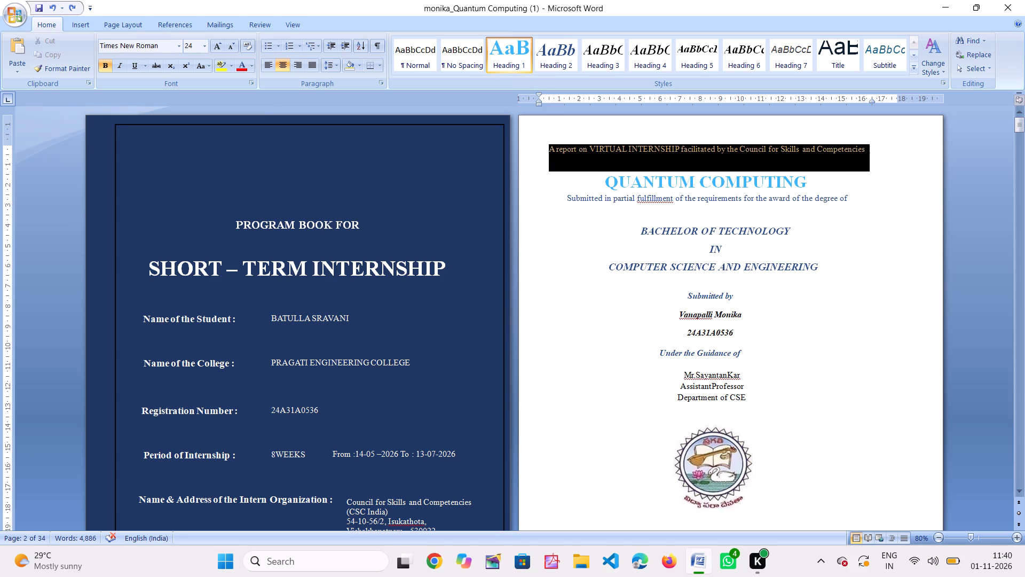
drag(852, 151, 882, 146)
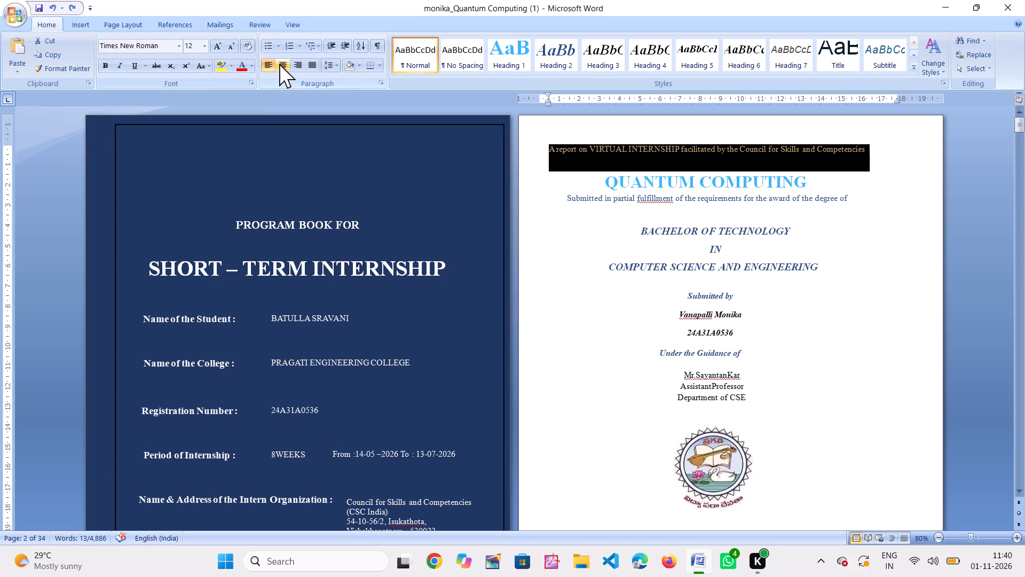
click(279, 64)
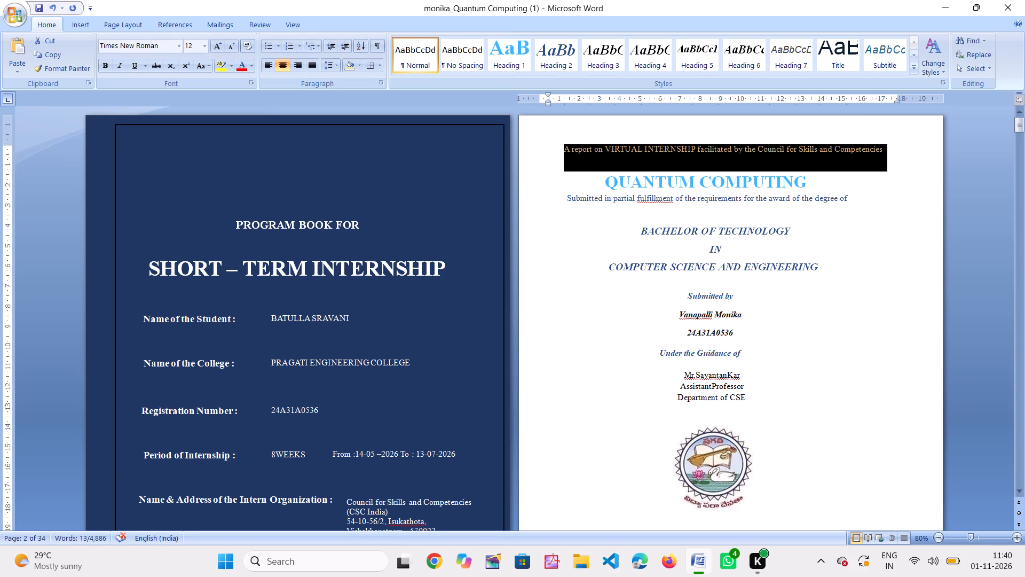
Centre the QUANTUM COMPUTING heading and the "Submitted in partial fulfillment" line below it.
drag(604, 182, 800, 183)
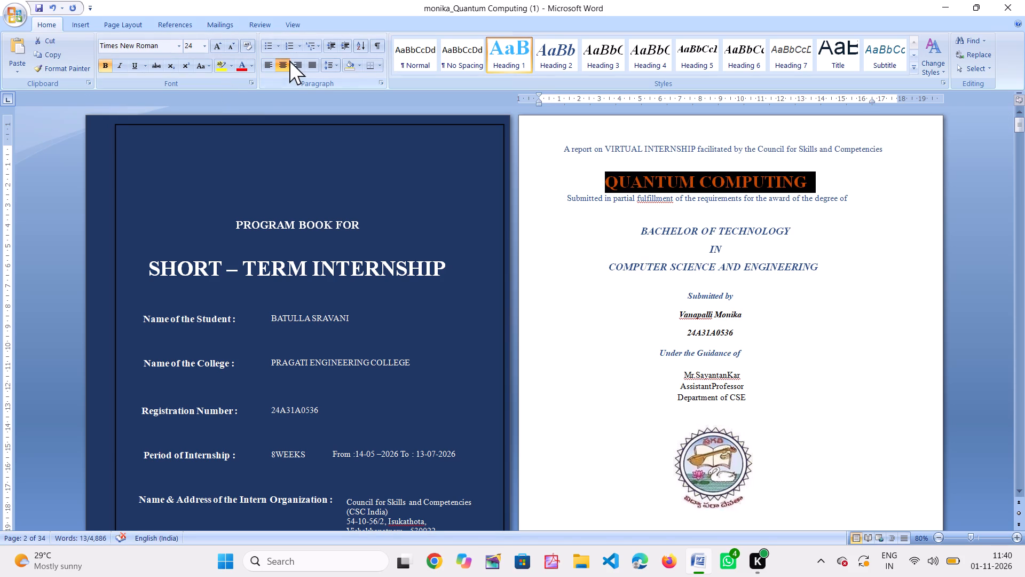
click(281, 64)
click(286, 65)
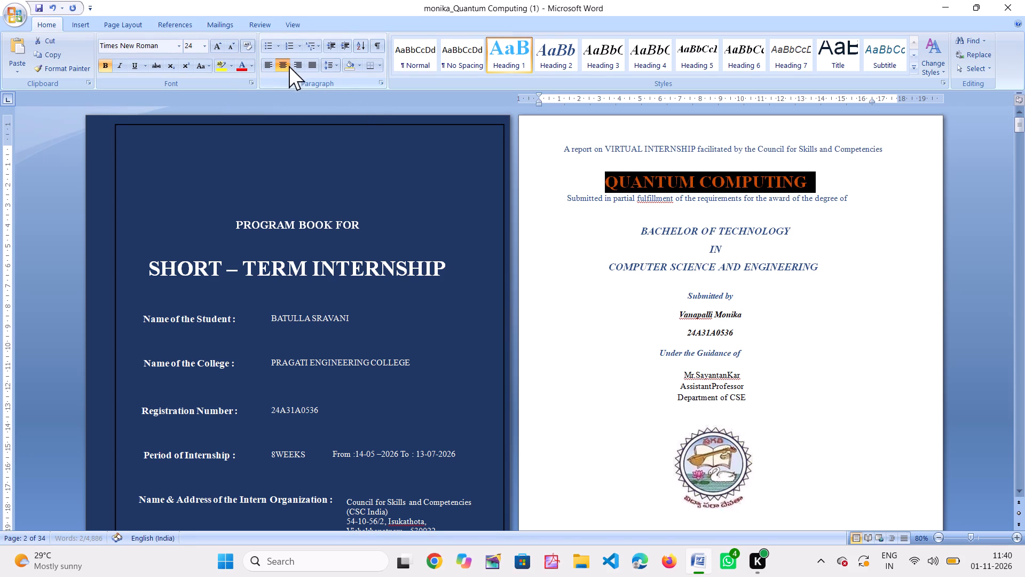
drag(558, 196, 845, 198)
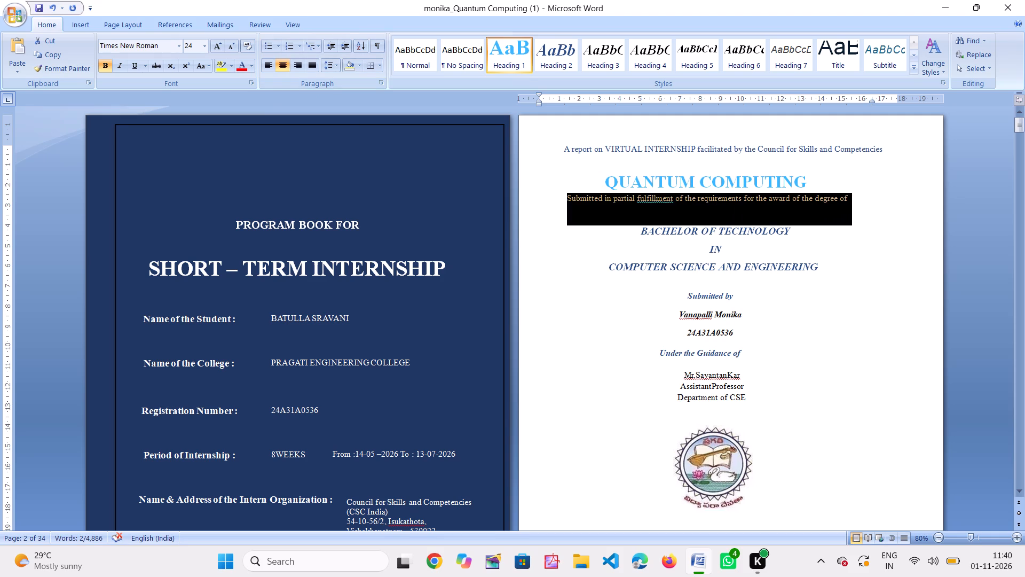
drag(845, 198, 846, 198)
click(283, 68)
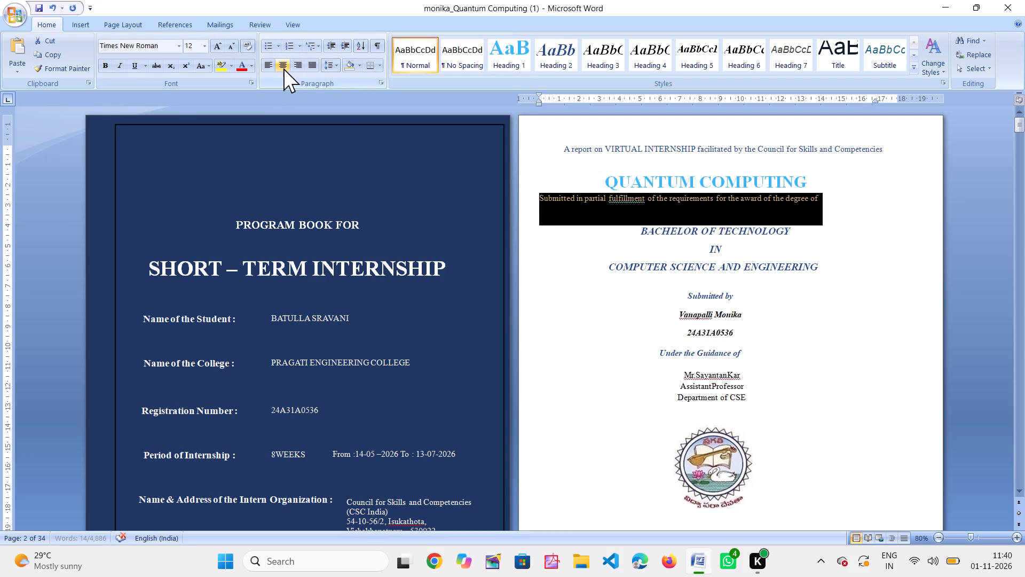
click(286, 67)
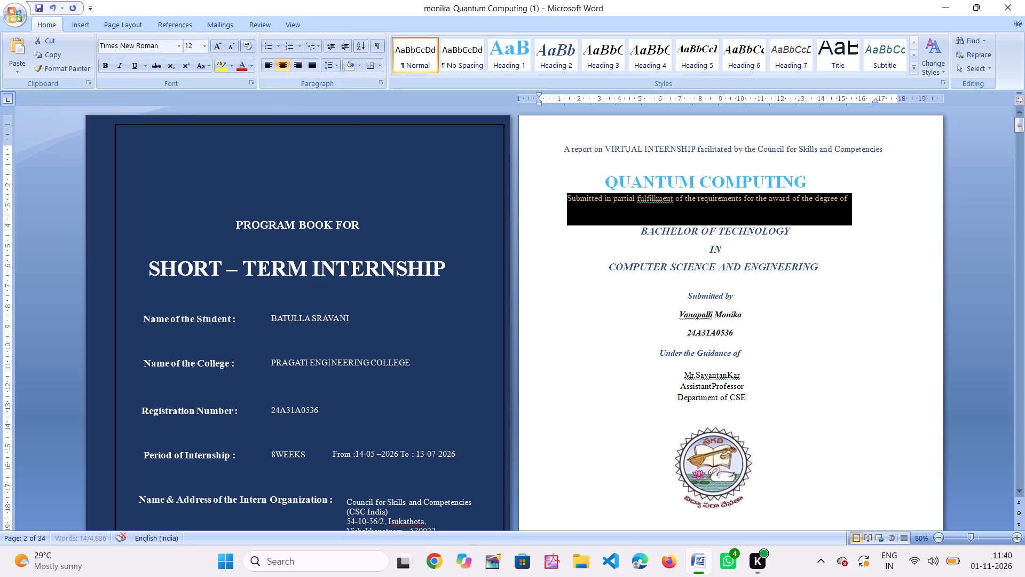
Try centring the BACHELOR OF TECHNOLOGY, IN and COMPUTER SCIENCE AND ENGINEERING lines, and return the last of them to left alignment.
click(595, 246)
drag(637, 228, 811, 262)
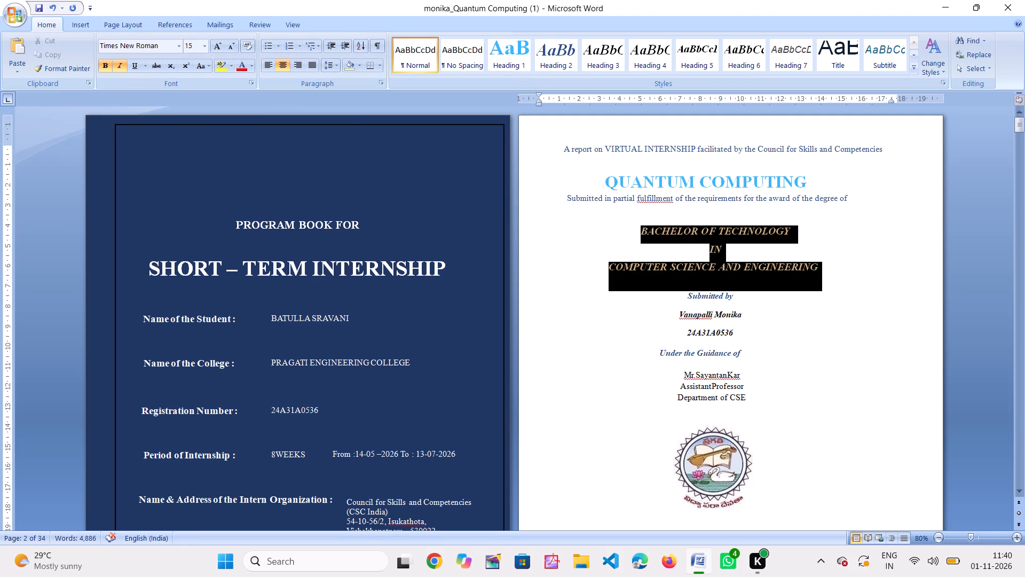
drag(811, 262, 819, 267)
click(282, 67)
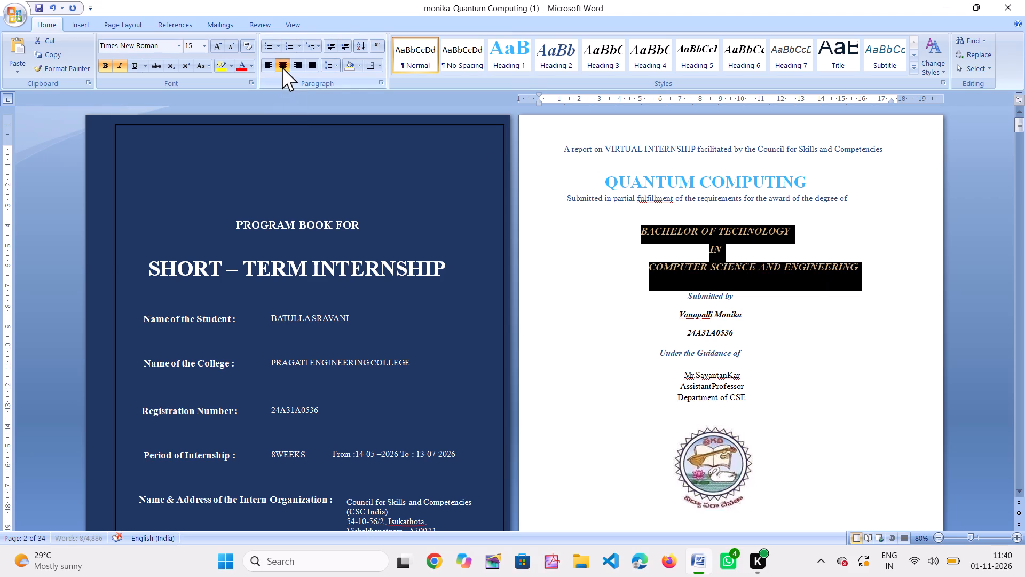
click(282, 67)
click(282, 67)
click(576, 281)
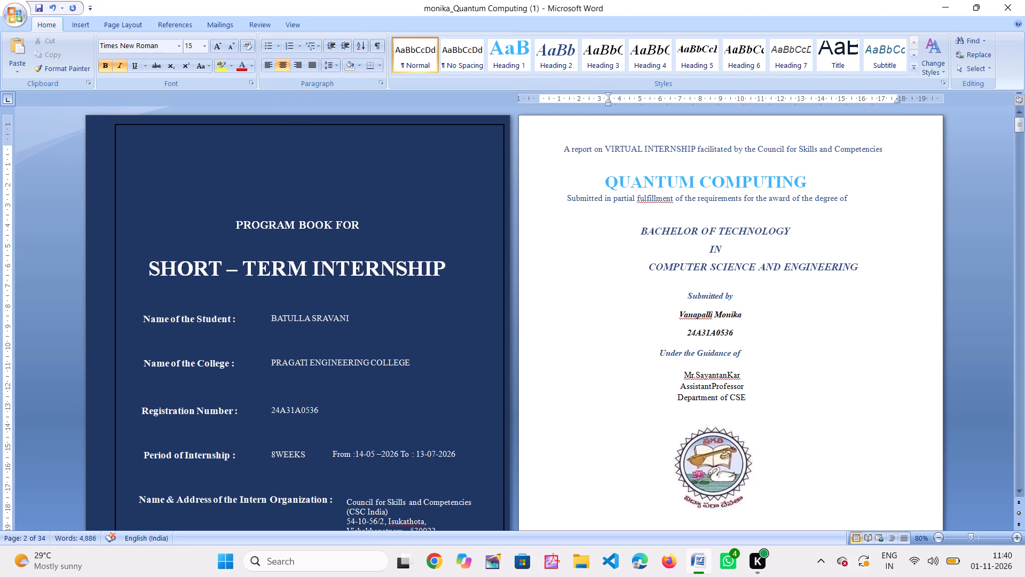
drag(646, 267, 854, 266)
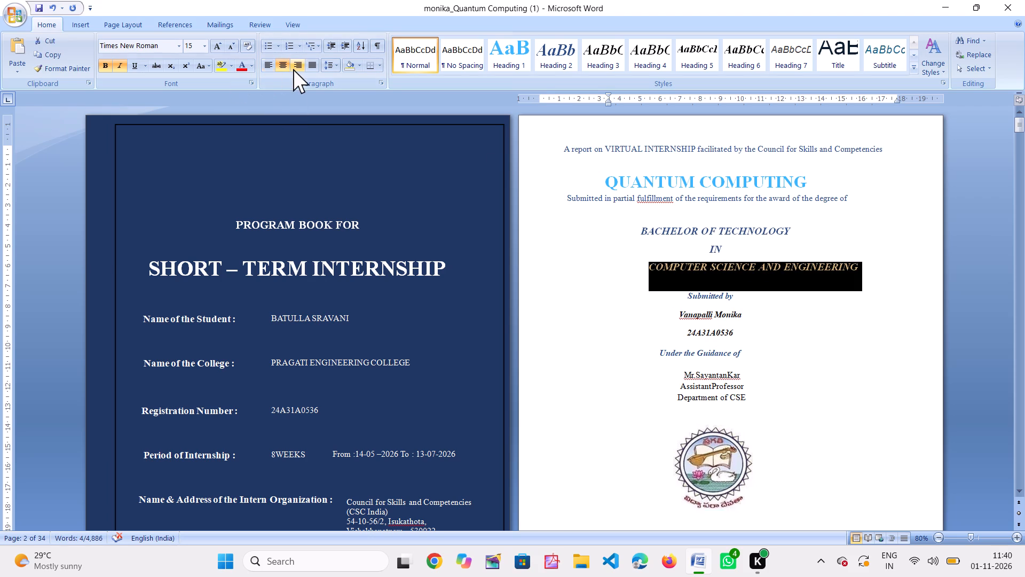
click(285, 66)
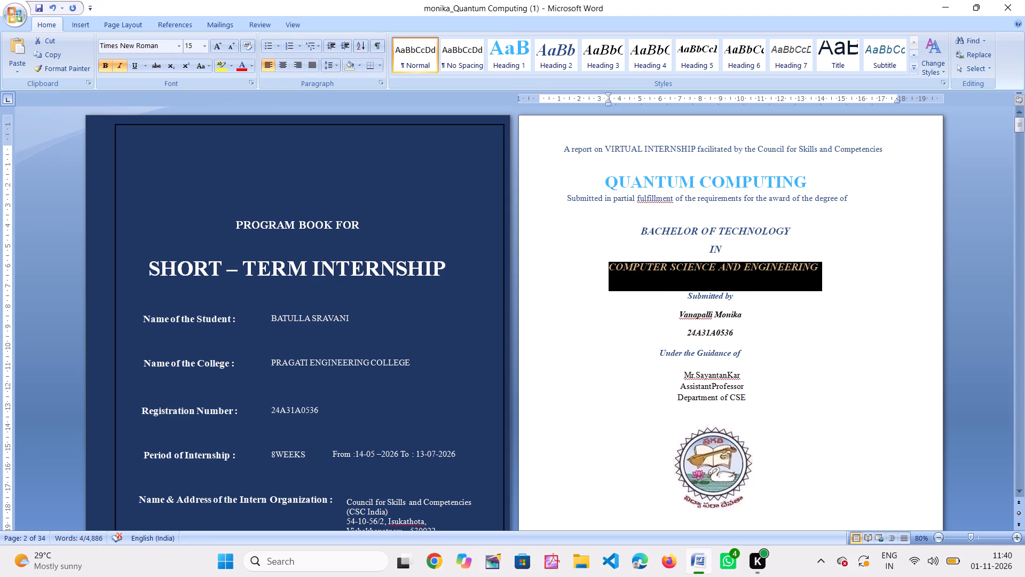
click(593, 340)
Centre the "Submitted by" line, the student's name and the registration number on the title page.
scroll(600, 342, down, 1)
drag(687, 273, 700, 271)
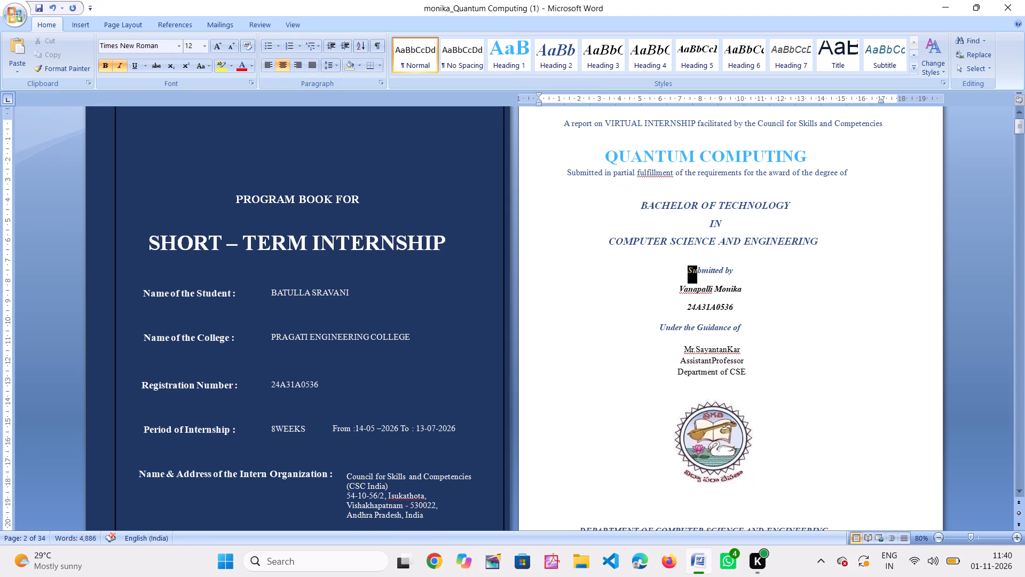
drag(700, 271, 749, 269)
click(283, 62)
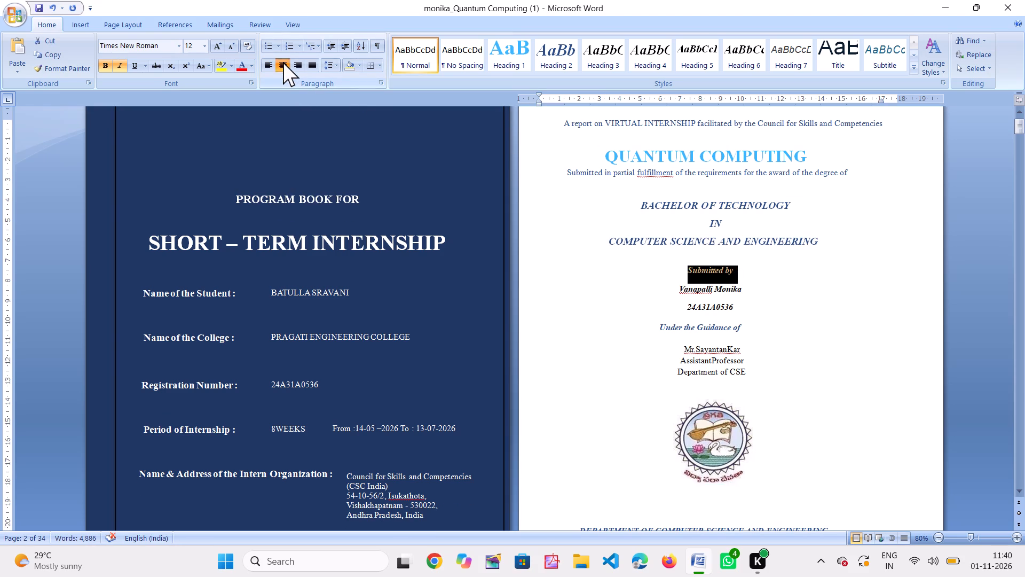
click(283, 62)
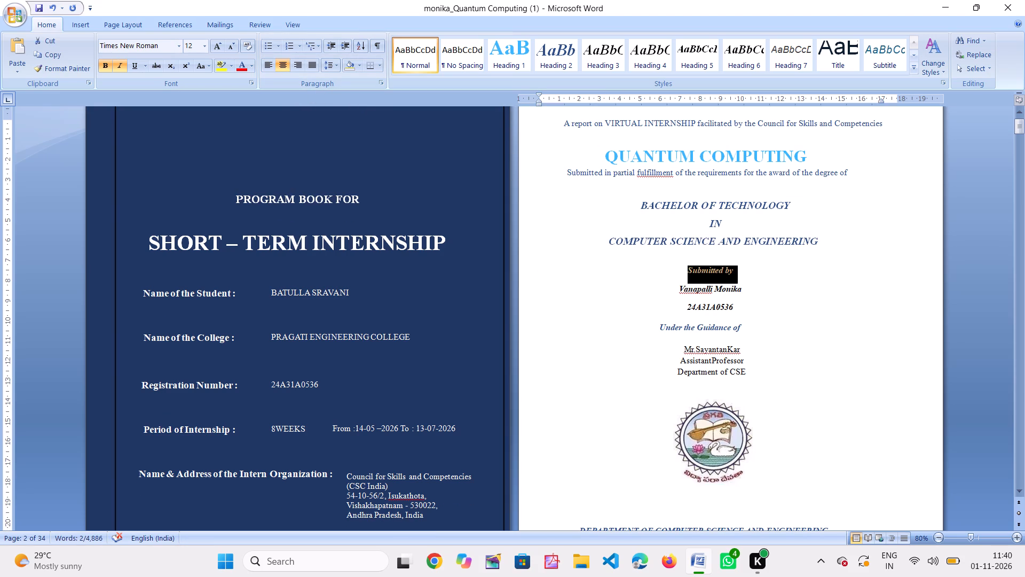
drag(676, 285, 740, 288)
double_click(285, 67)
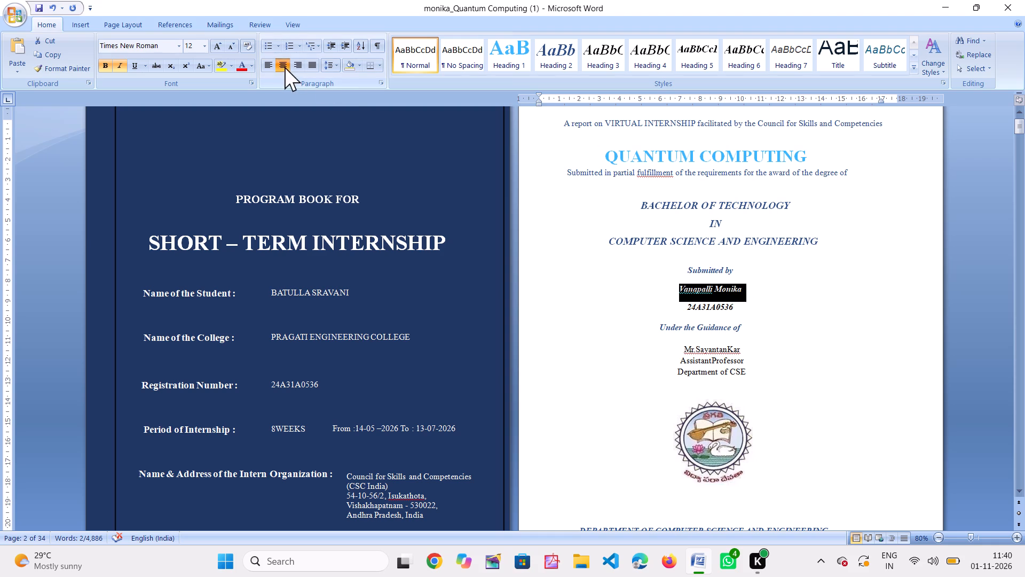
drag(682, 307, 740, 307)
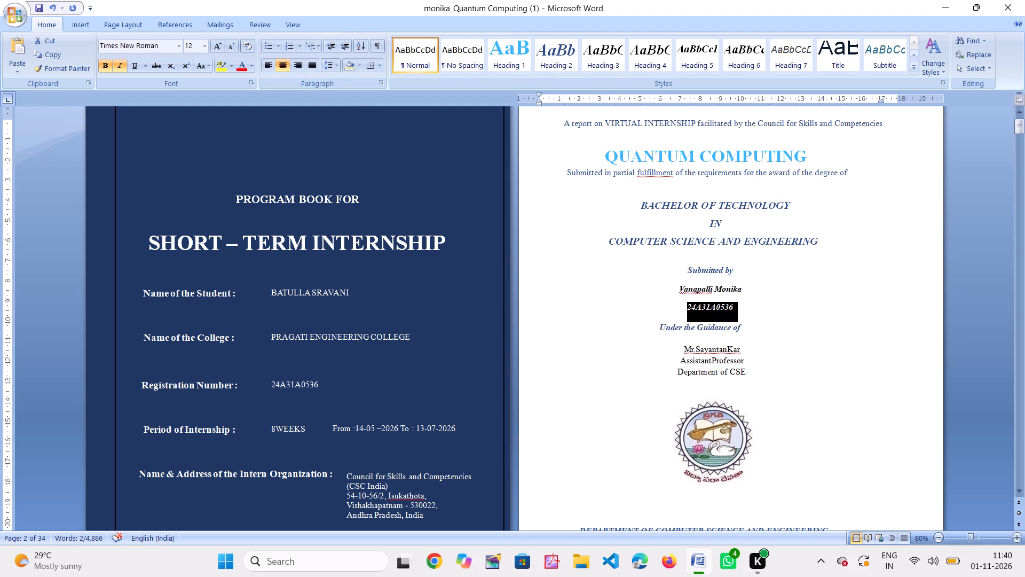
drag(740, 307, 744, 307)
double_click(281, 67)
Centre the "Under the Guidance of" line and the guide's name, AssistantProfessor and Department of CSE lines beneath it.
drag(657, 325, 742, 325)
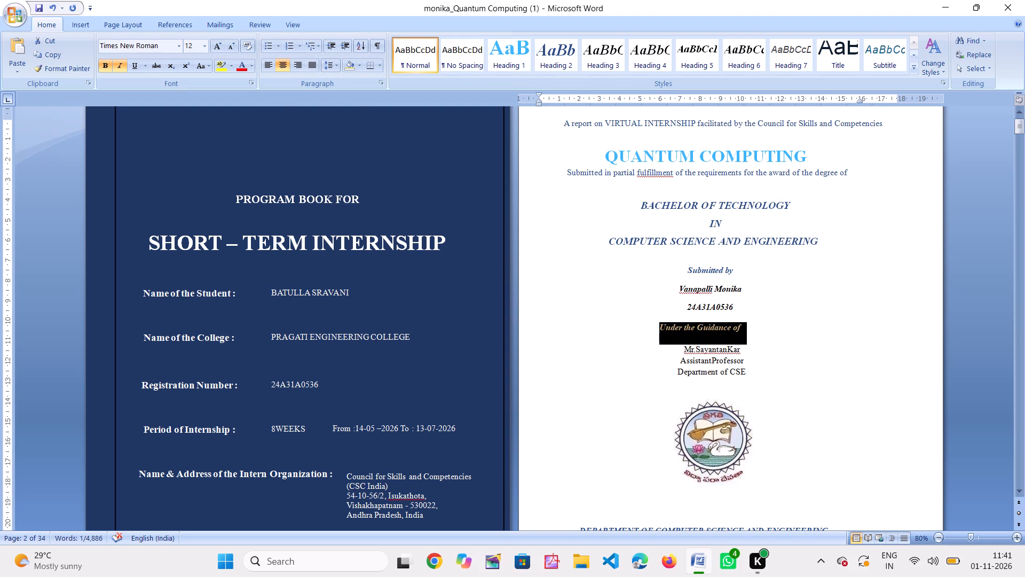
double_click(287, 62)
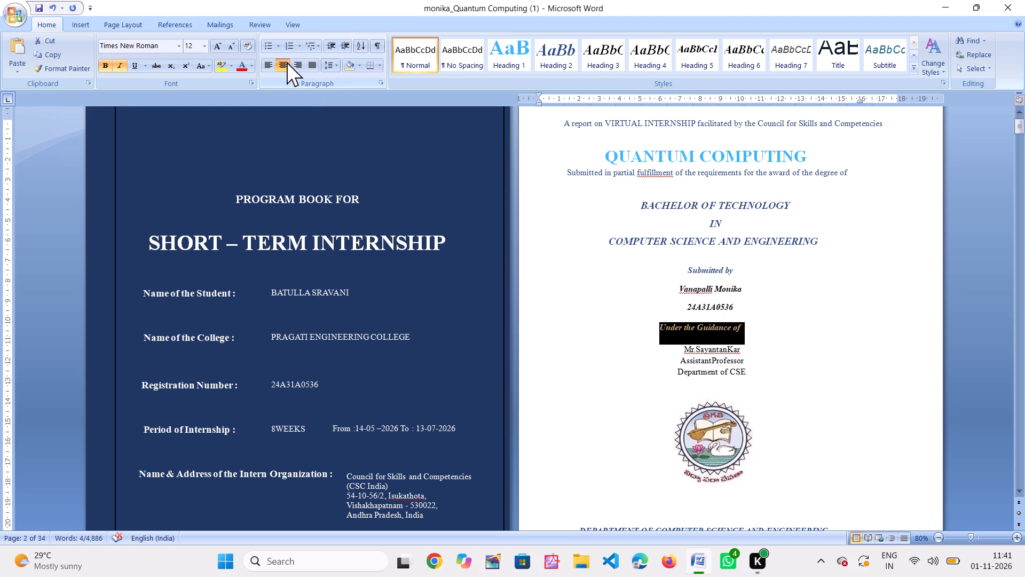
click(287, 62)
click(287, 62)
drag(678, 348, 723, 349)
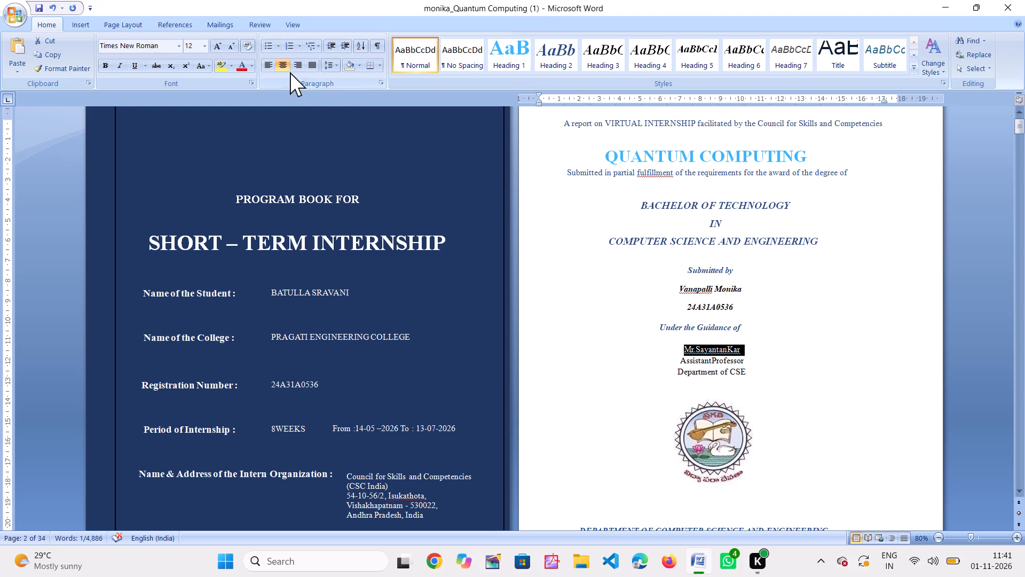
click(289, 65)
click(288, 65)
drag(674, 357, 752, 369)
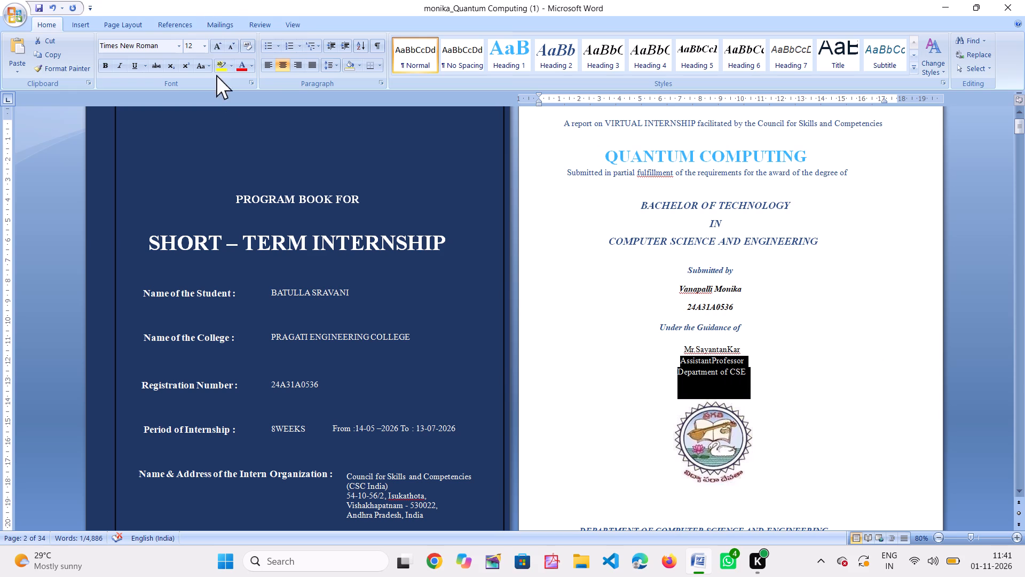
click(279, 64)
click(279, 64)
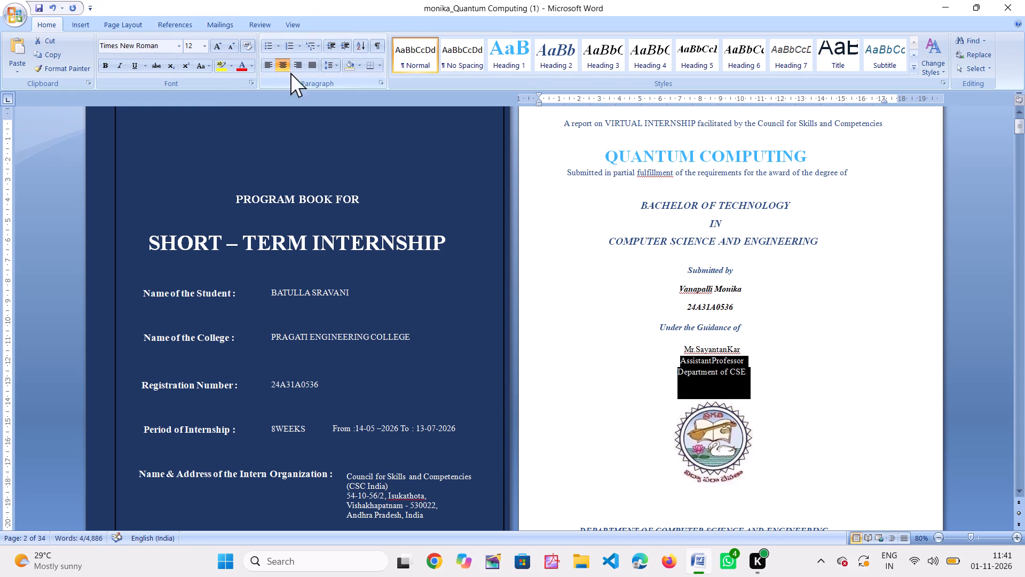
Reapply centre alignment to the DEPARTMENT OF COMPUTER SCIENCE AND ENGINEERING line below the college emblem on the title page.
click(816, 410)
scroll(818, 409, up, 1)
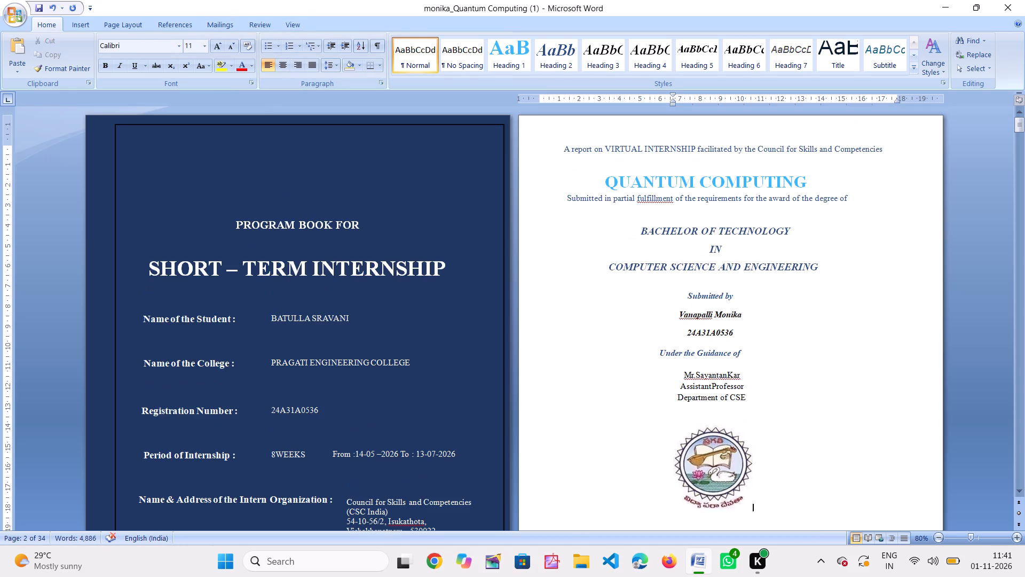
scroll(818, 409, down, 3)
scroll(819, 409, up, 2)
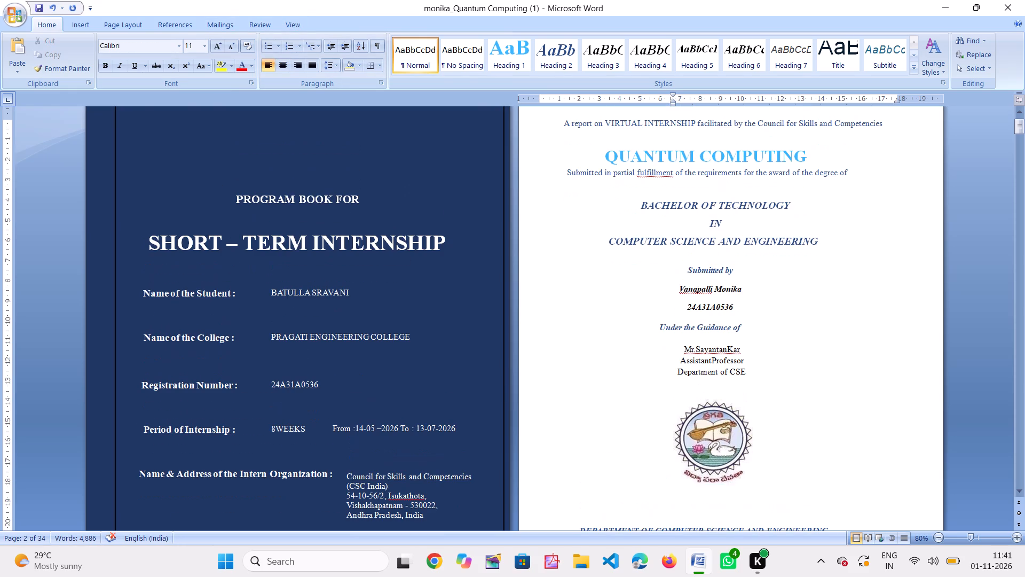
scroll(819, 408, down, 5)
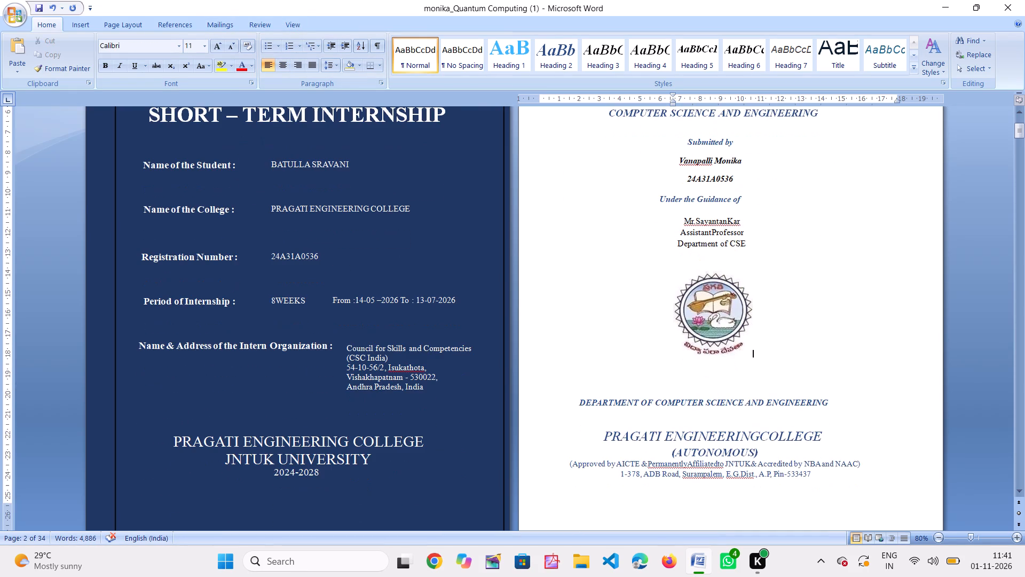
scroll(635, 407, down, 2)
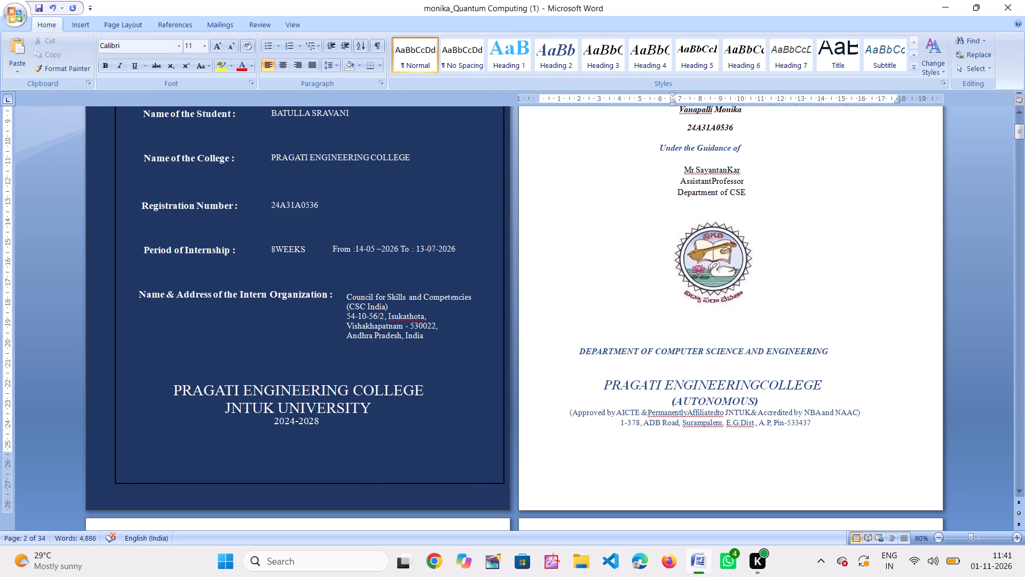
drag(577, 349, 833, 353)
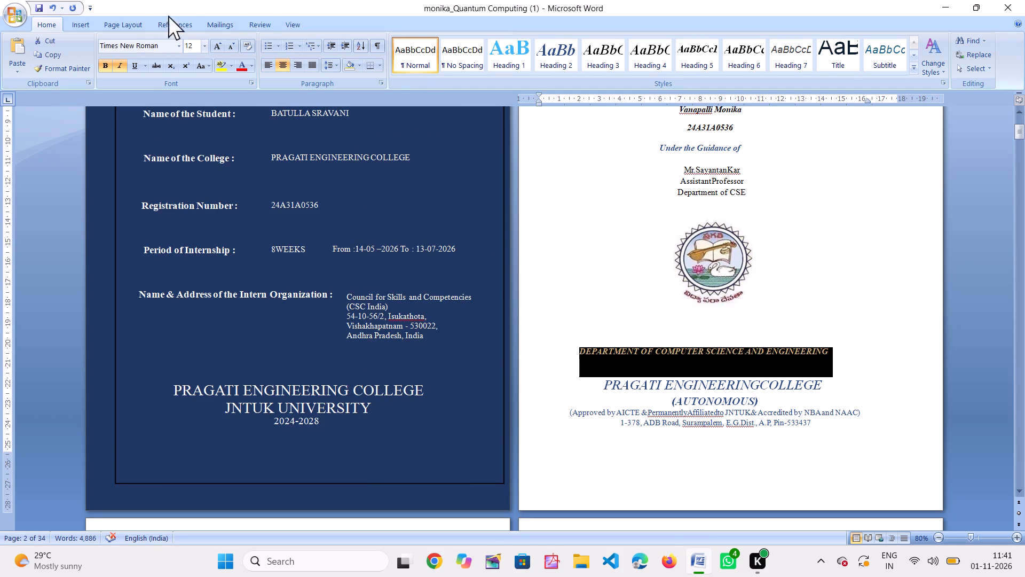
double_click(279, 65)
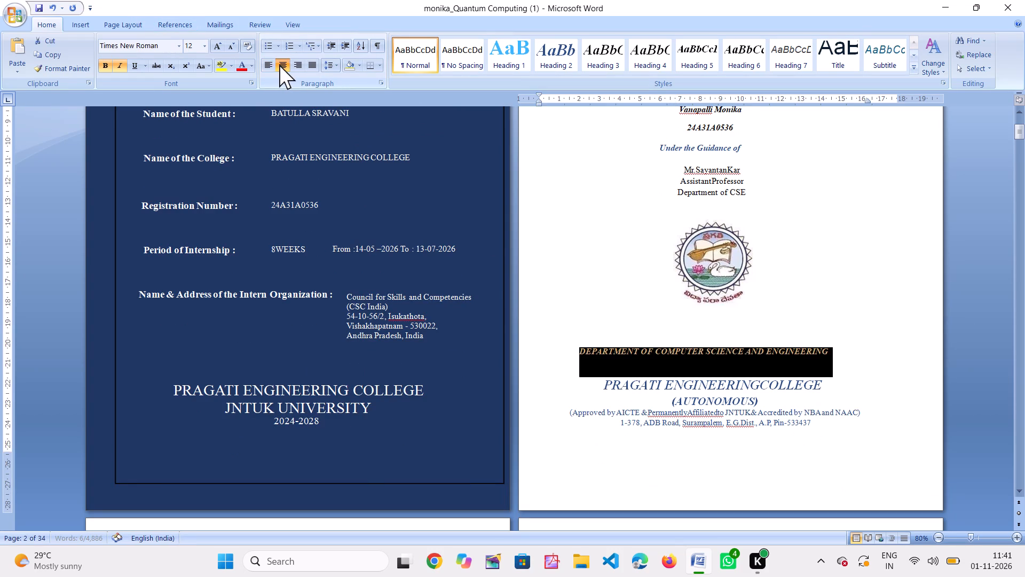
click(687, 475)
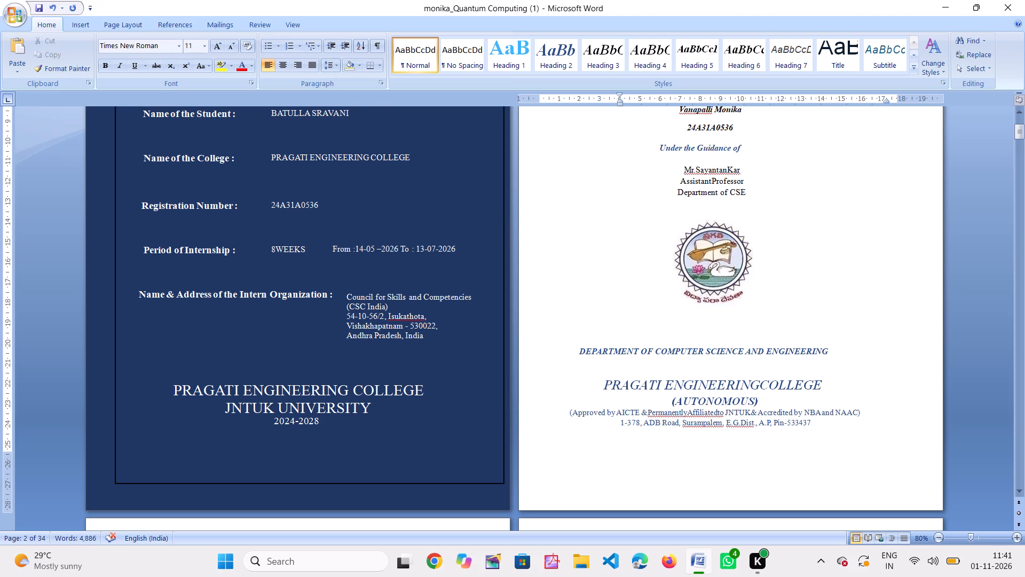
Close the Quantum Computing report document and discard its unsaved changes.
click(1011, 2)
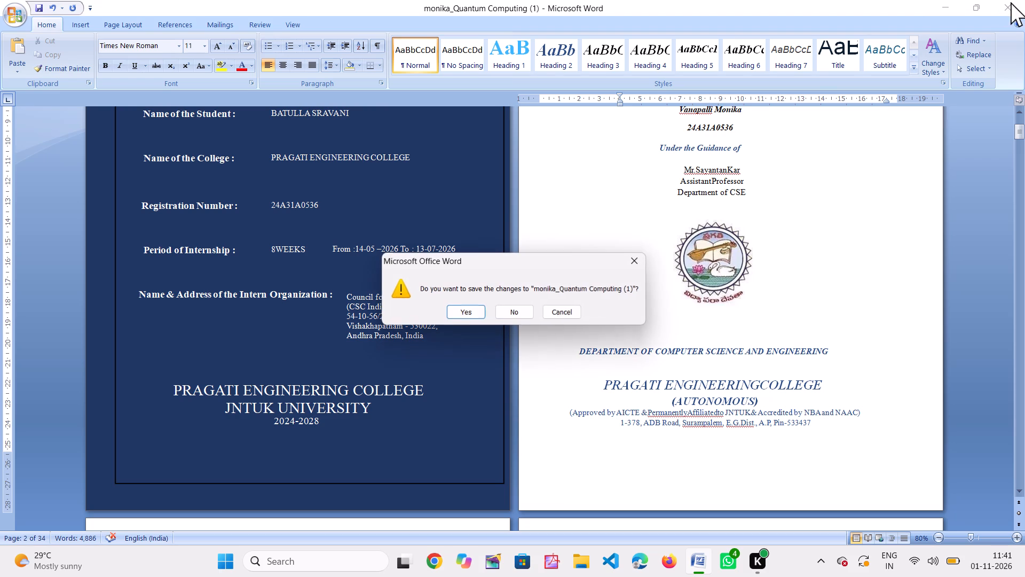
click(504, 316)
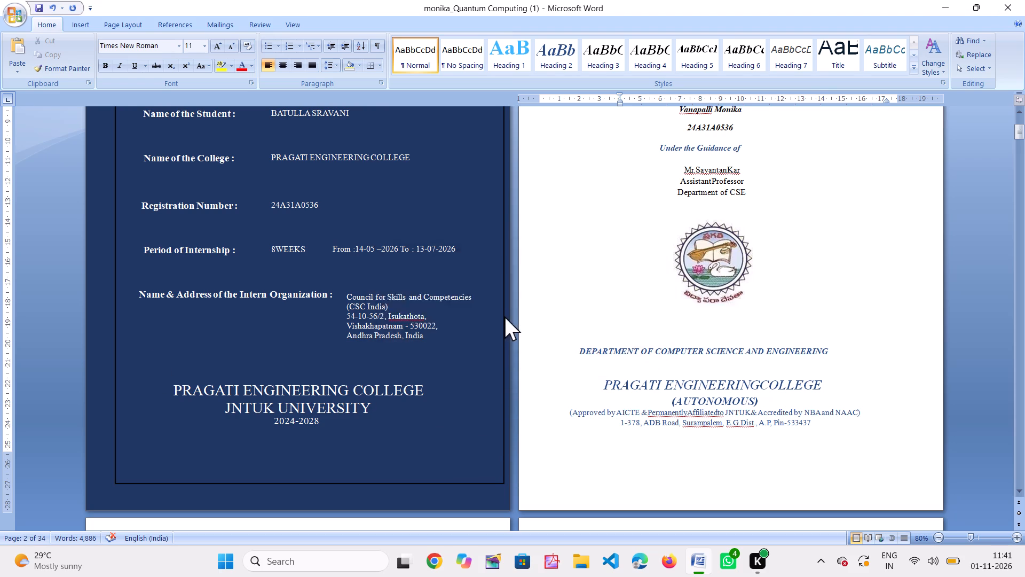
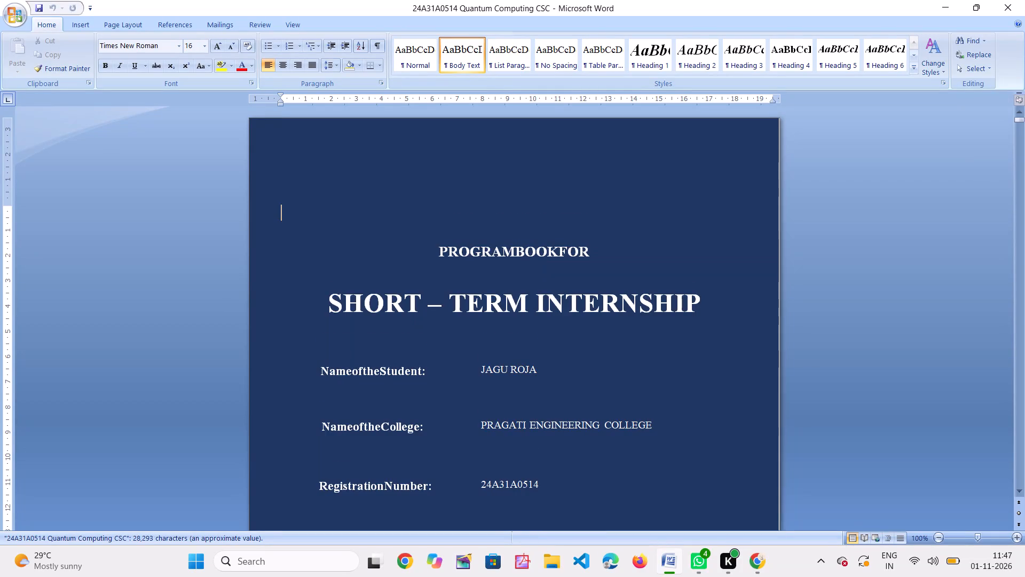
Review the cover page and the title page of the reopened Quantum Computing report, checking the text and alignment down to the college details.
scroll(592, 299, down, 18)
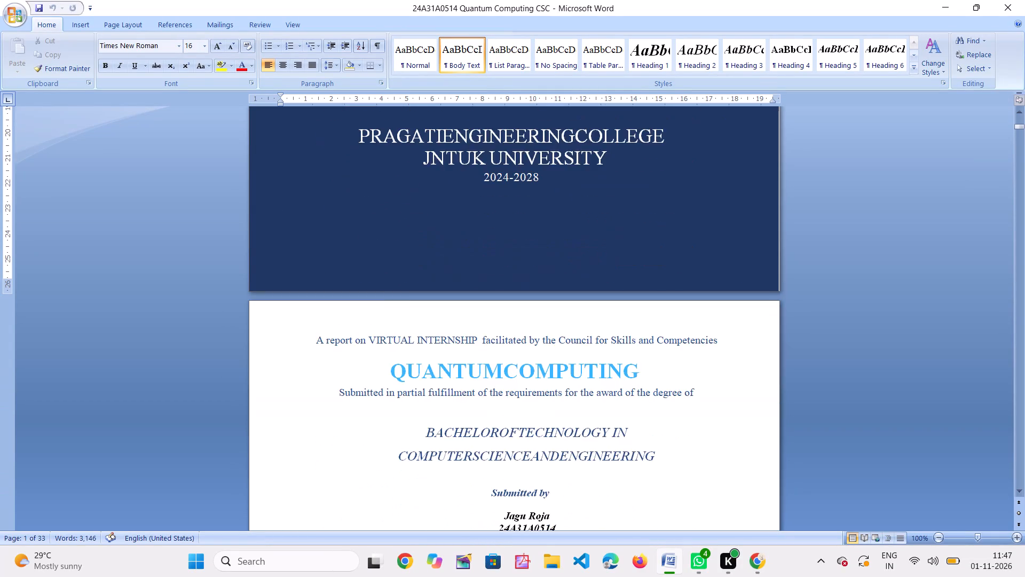
scroll(590, 300, down, 5)
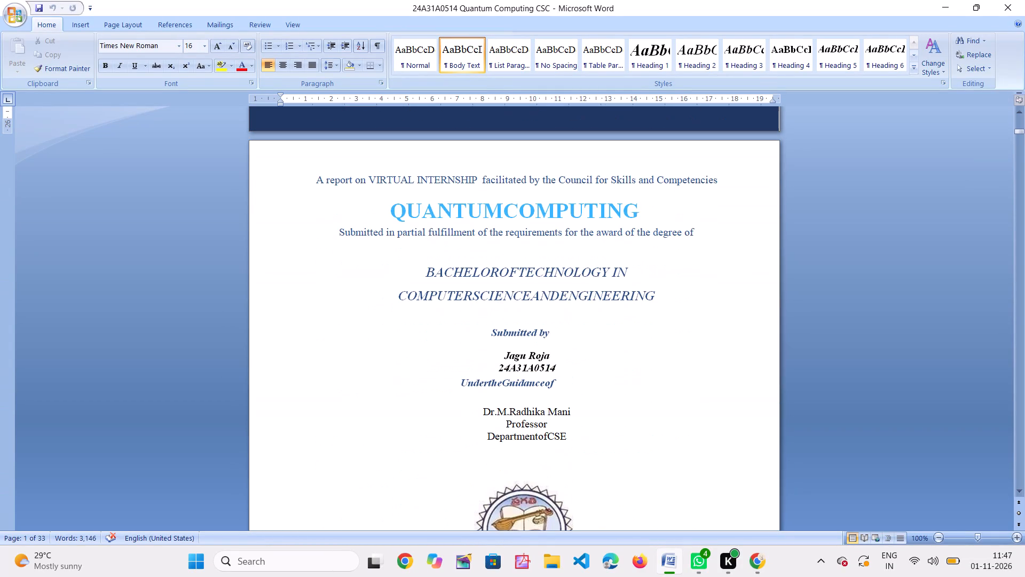
scroll(590, 300, down, 2)
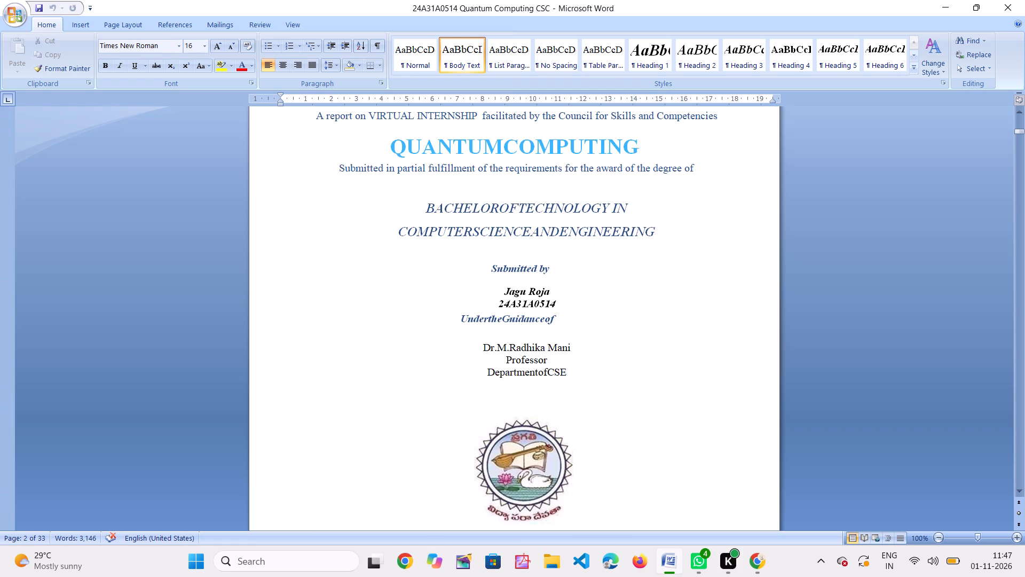
scroll(590, 300, down, 2)
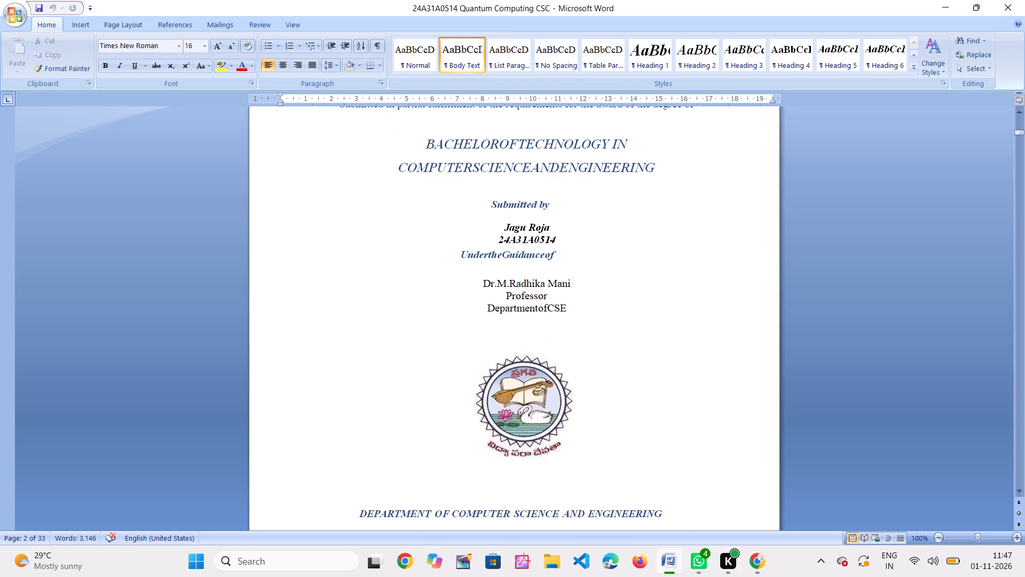
scroll(590, 300, down, 2)
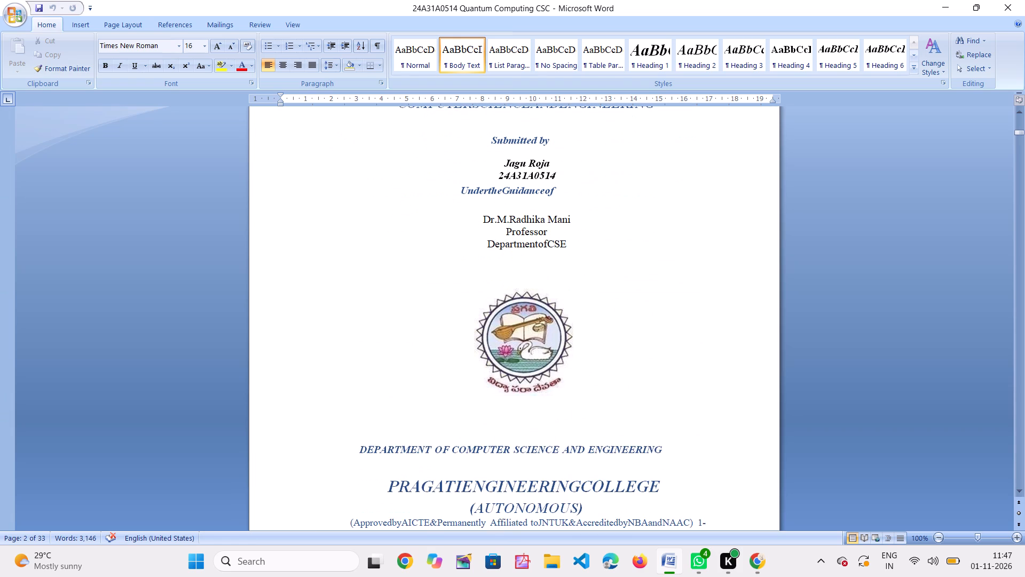
scroll(590, 300, down, 2)
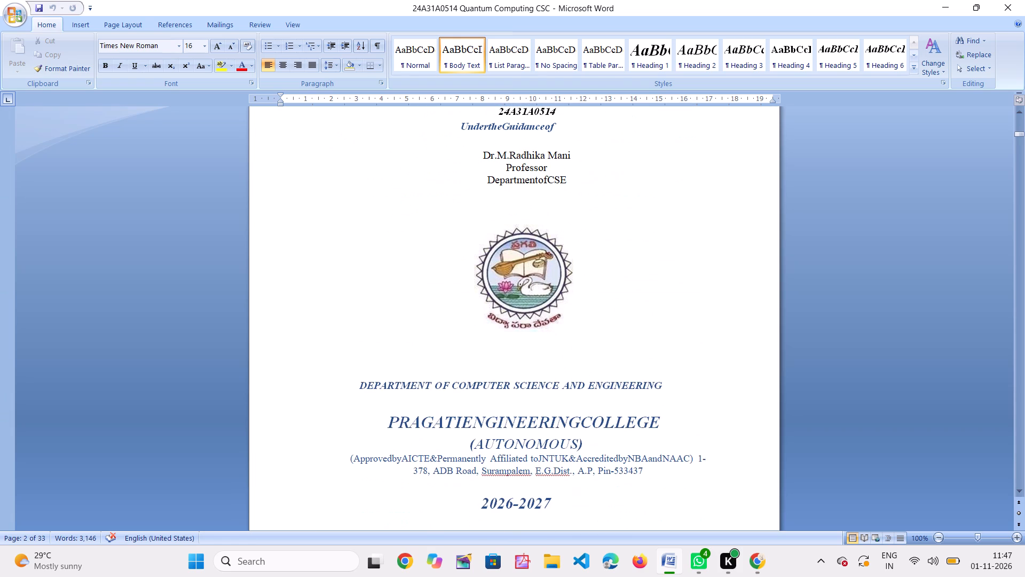
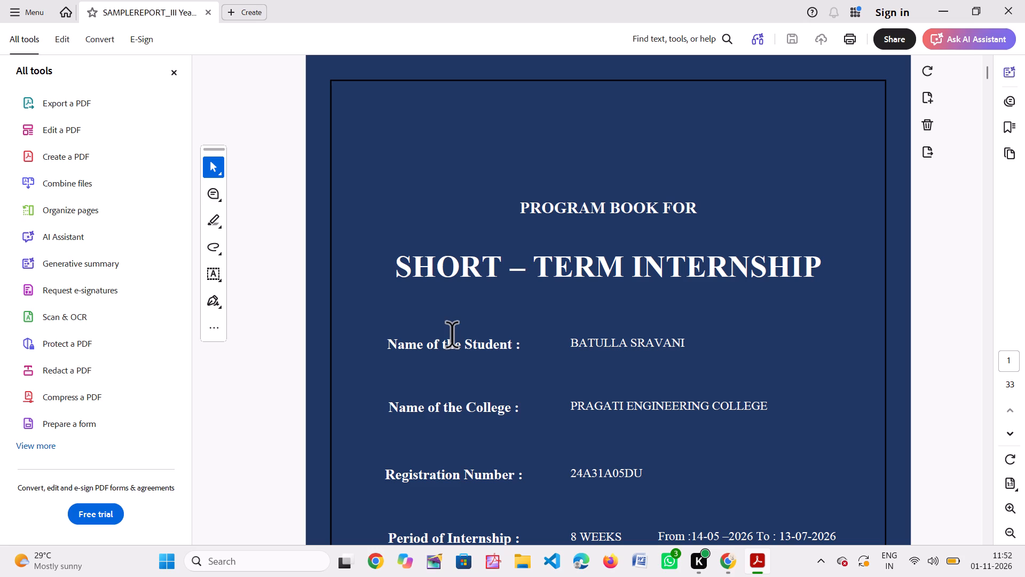
Close the All tools pane beside the sample report PDF.
click(173, 79)
Switch to Chrome and skip the advert on the crayfish YouTube video.
click(735, 574)
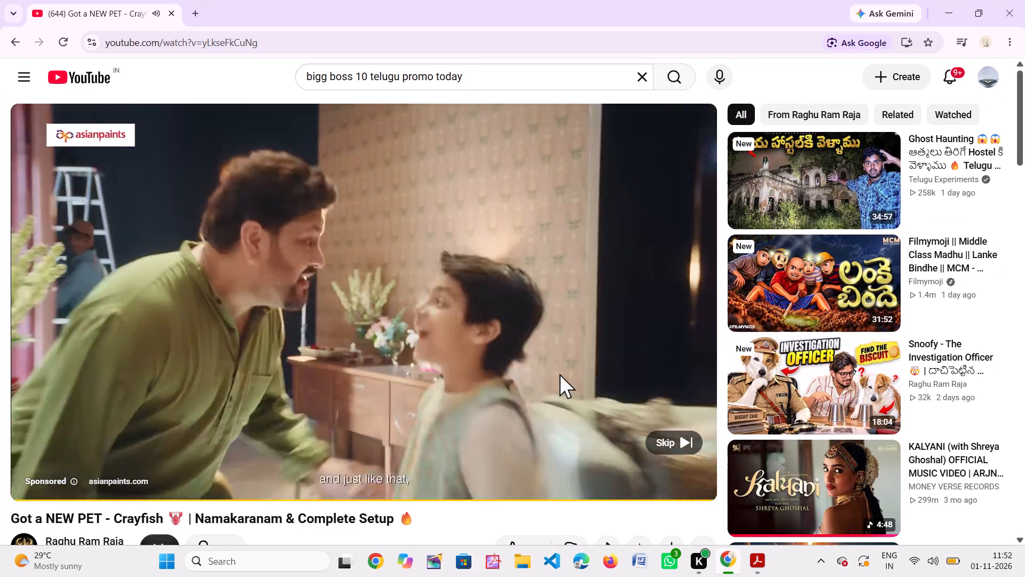
click(494, 329)
click(669, 435)
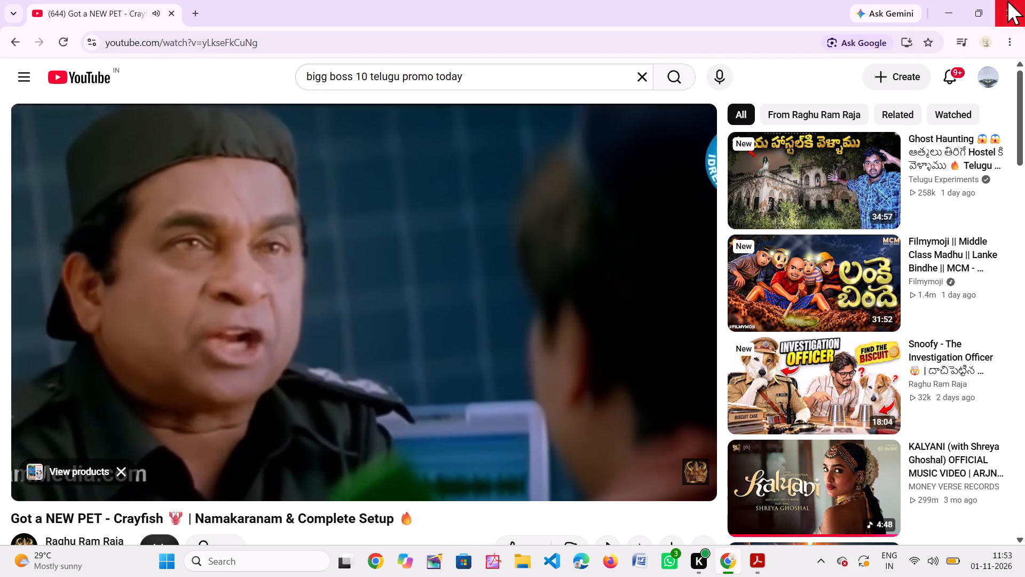
Arrange the YouTube window and the sample report PDF side by side, giving the PDF slightly more than half the screen width.
click(891, 43)
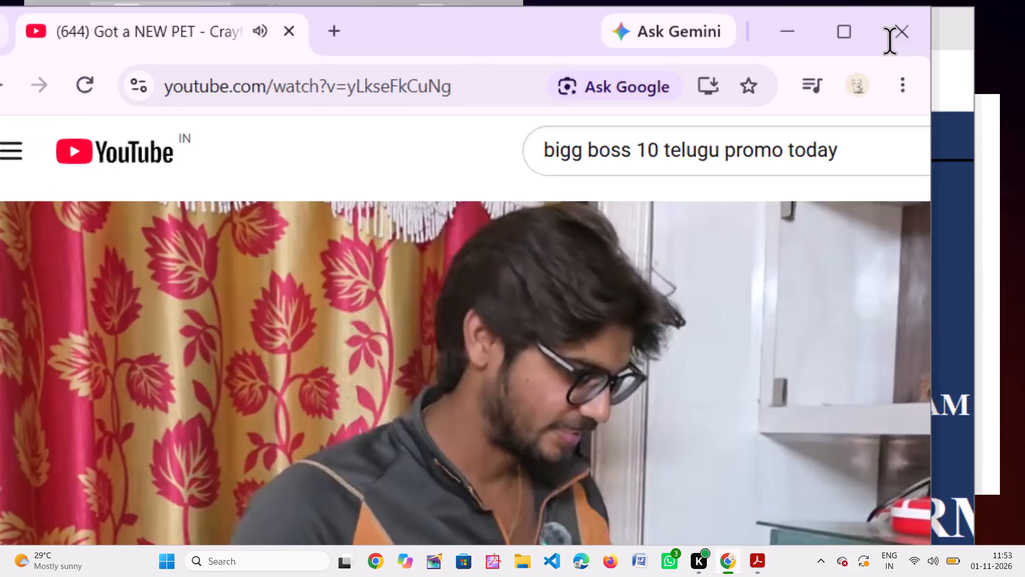
drag(512, 167, 508, 167)
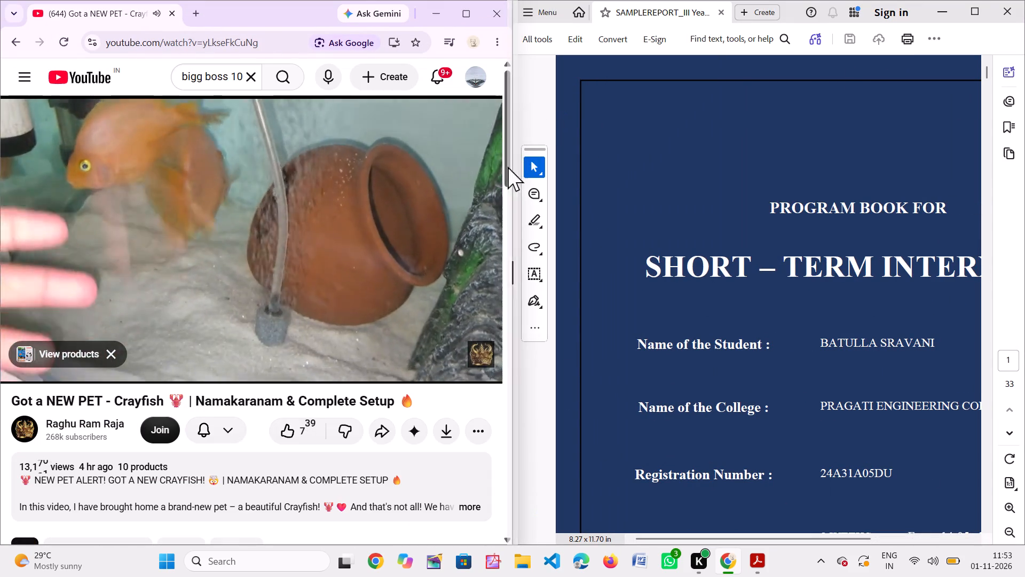
drag(508, 167, 452, 170)
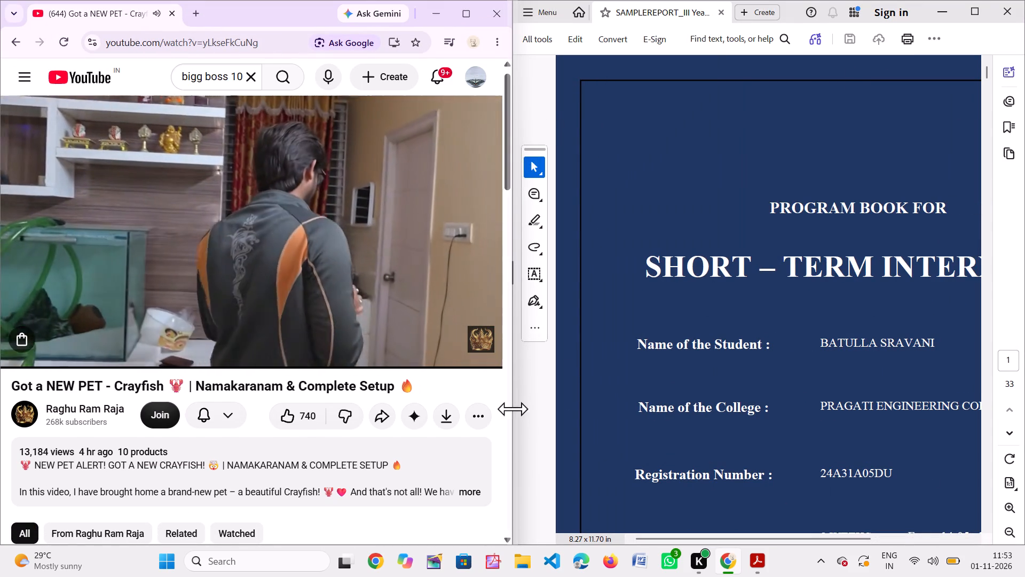
drag(513, 409, 492, 409)
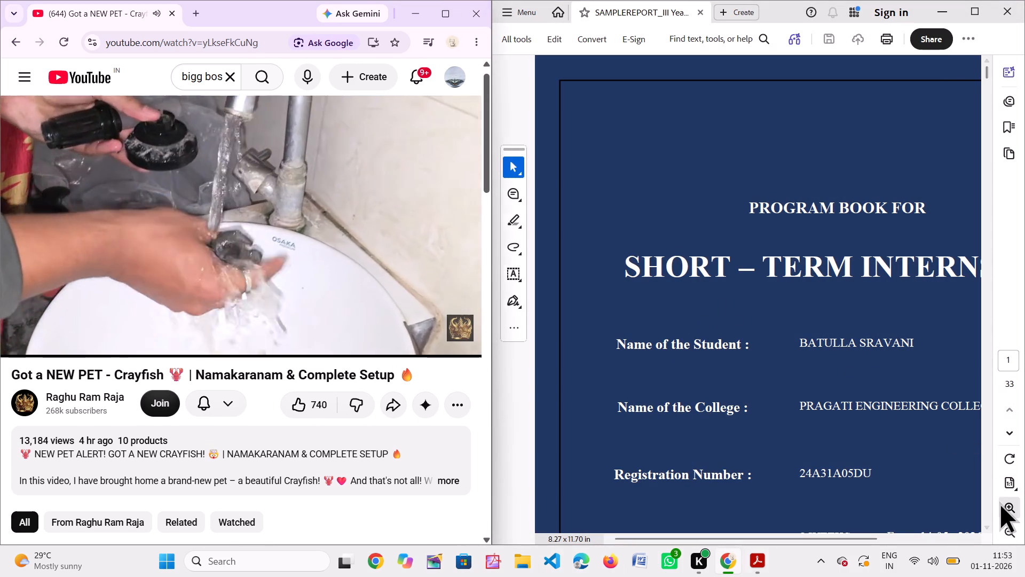
Zoom the sample report PDF out to 73.8% and examine its cover page down to the college and university names.
click(1001, 506)
click(1014, 528)
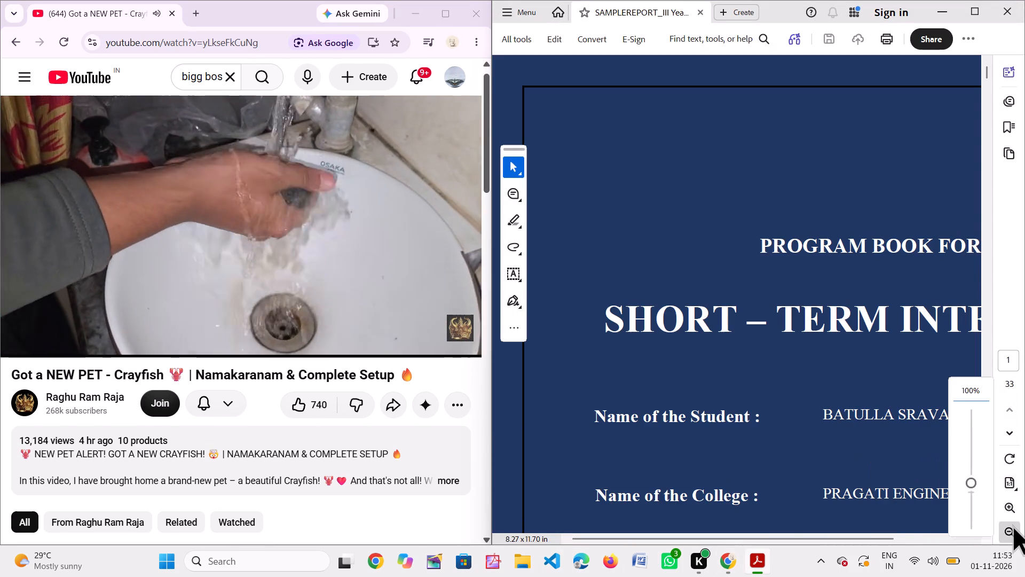
click(1014, 528)
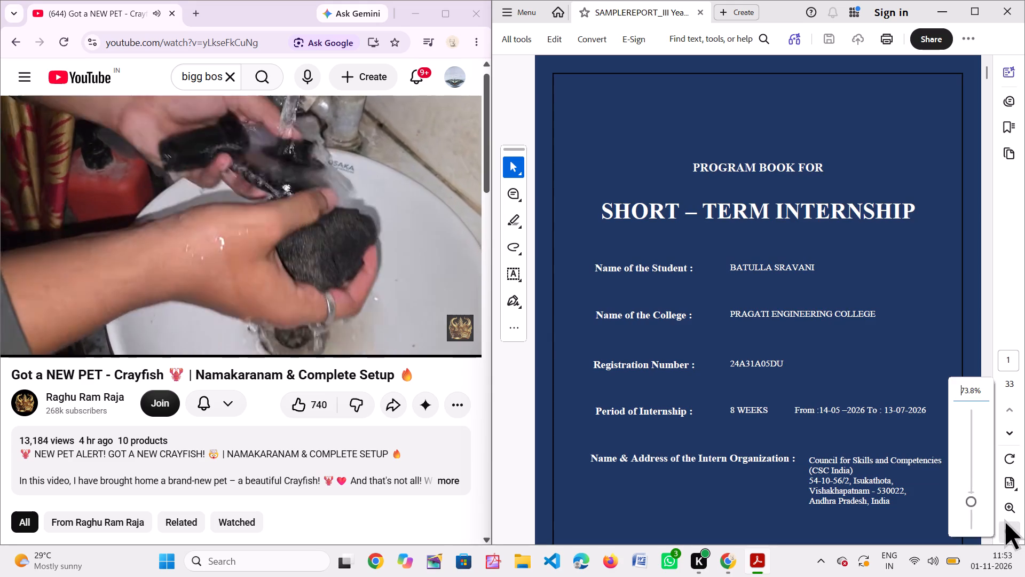
scroll(938, 315, down, 3)
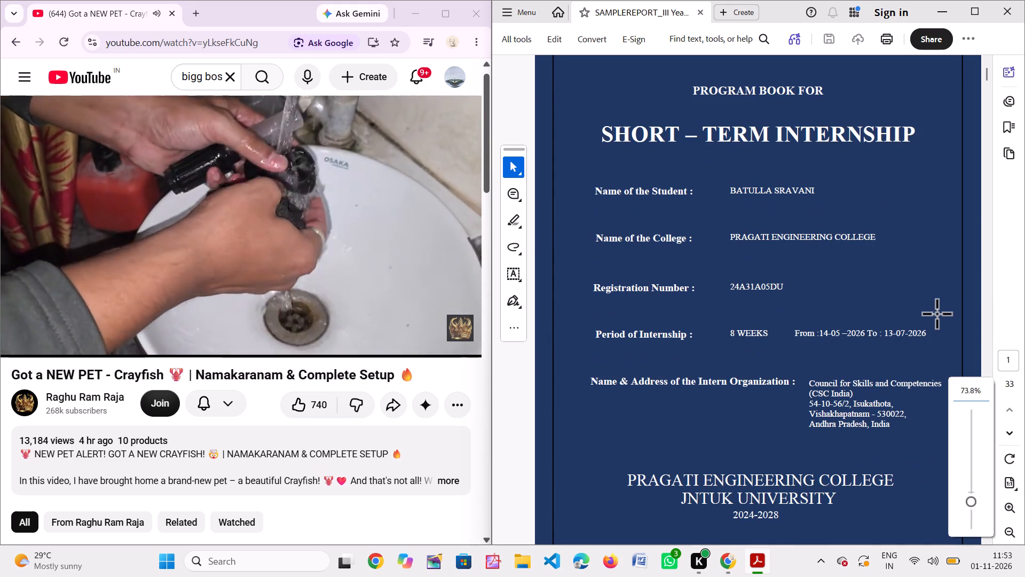
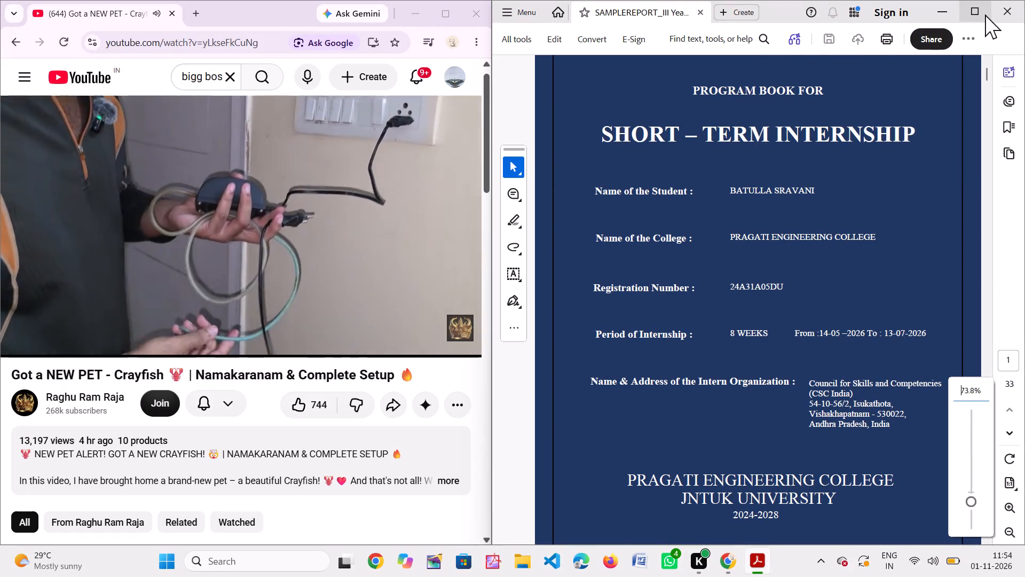
Maximize the sample report PDF window.
click(985, 6)
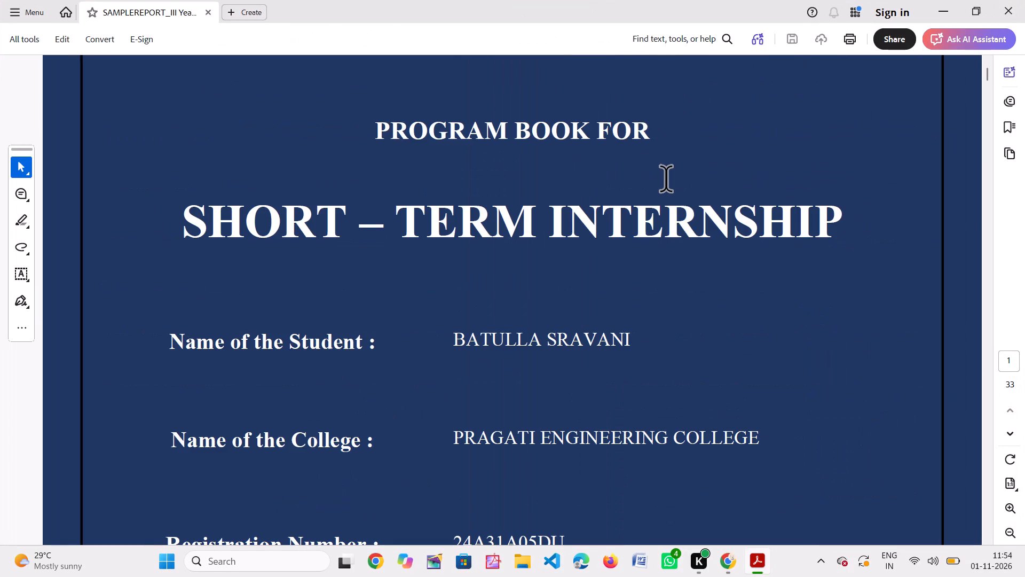
click(667, 181)
click(655, 256)
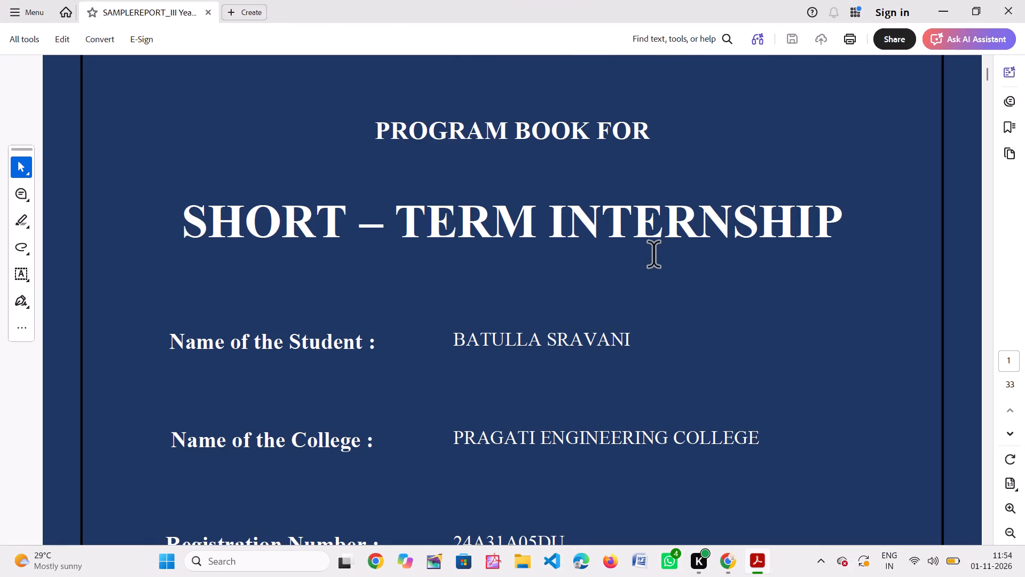
Try to edit the student's name text on the cover page of the sample report PDF.
scroll(635, 425, down, 5)
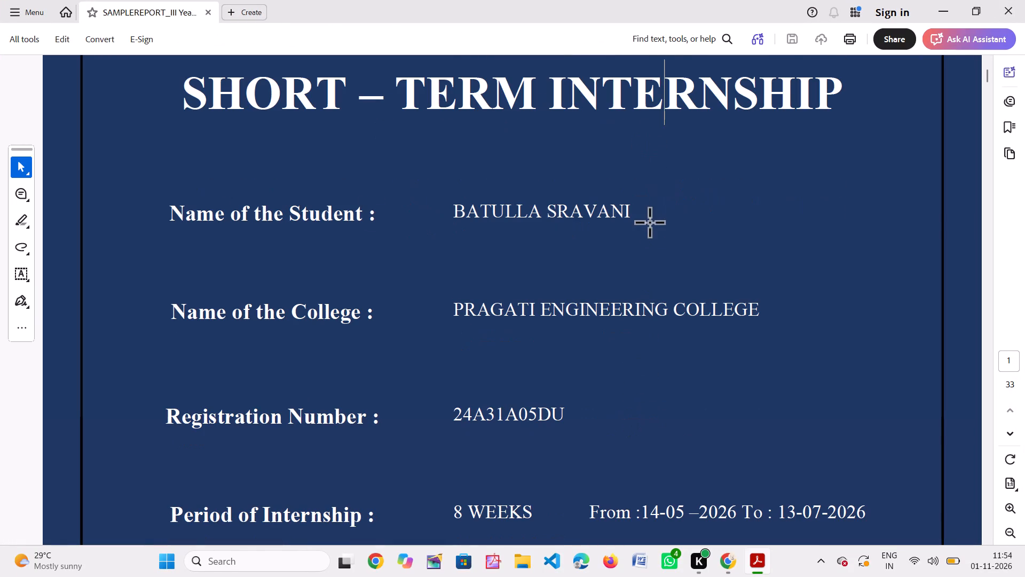
click(651, 223)
click(642, 223)
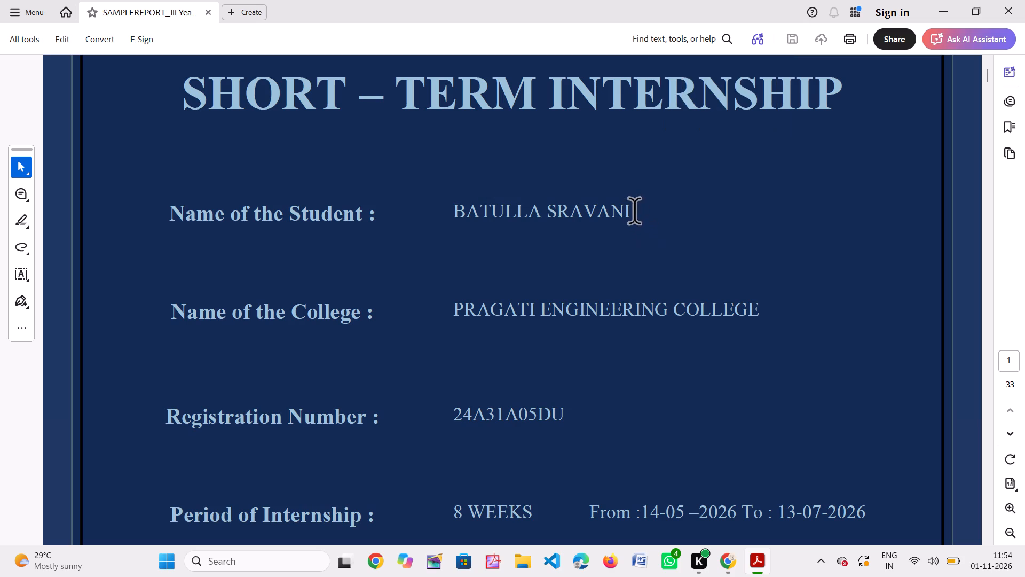
drag(635, 212, 479, 212)
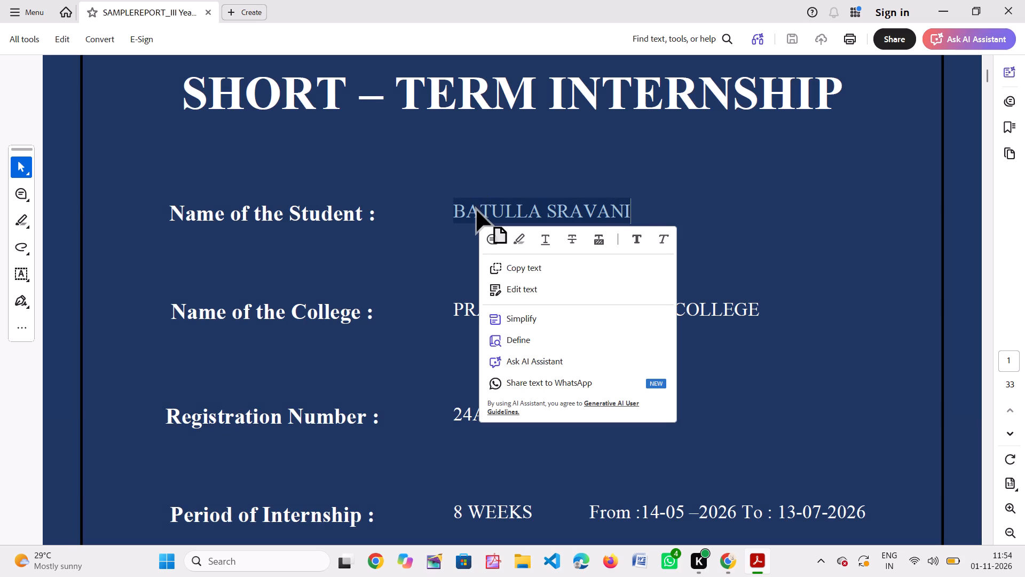
click(519, 293)
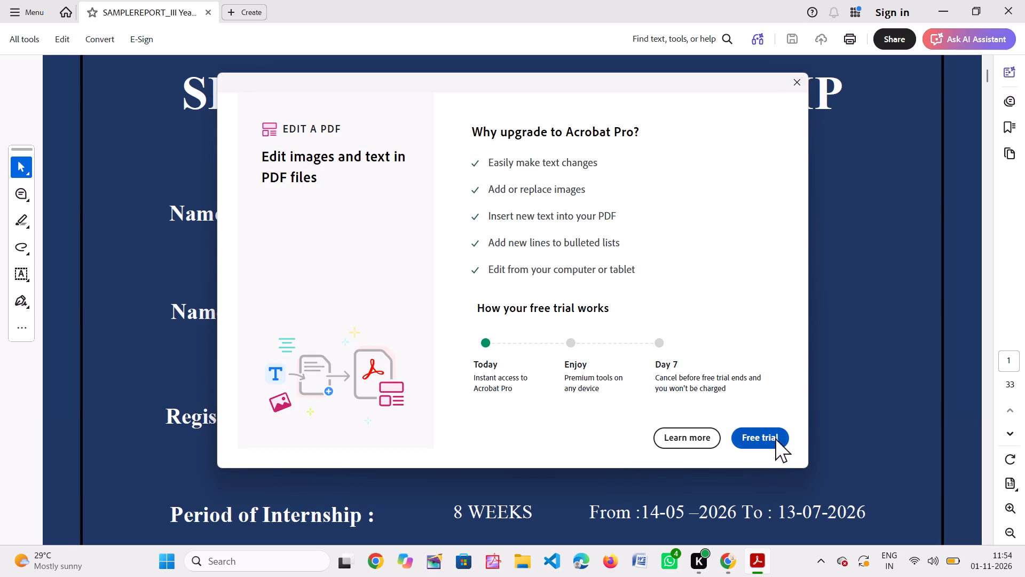
Open the Acrobat Pro free trial offer in Firefox, decline making Firefox the default browser, and start the 7-day free trial.
click(766, 438)
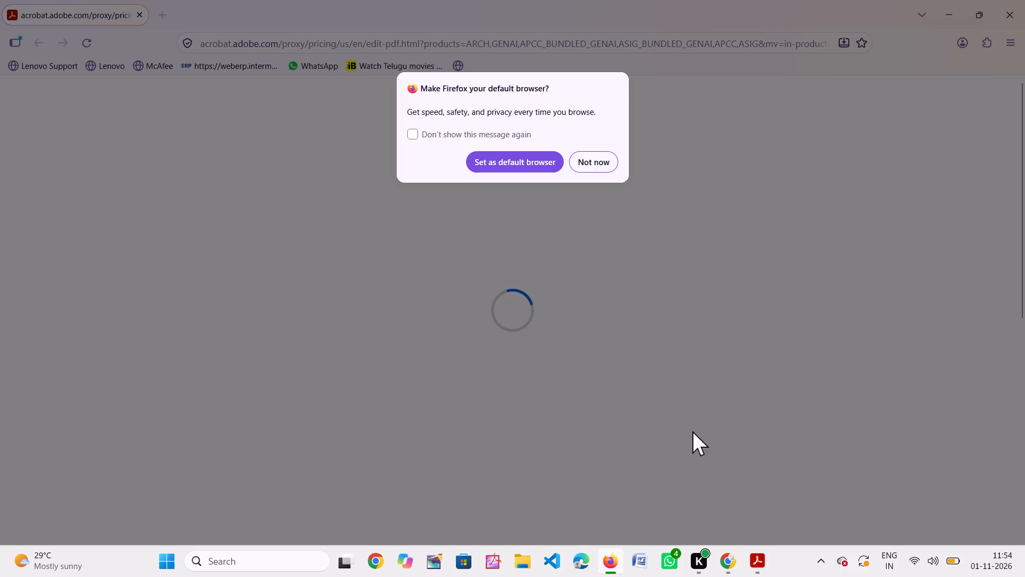
click(608, 159)
click(294, 482)
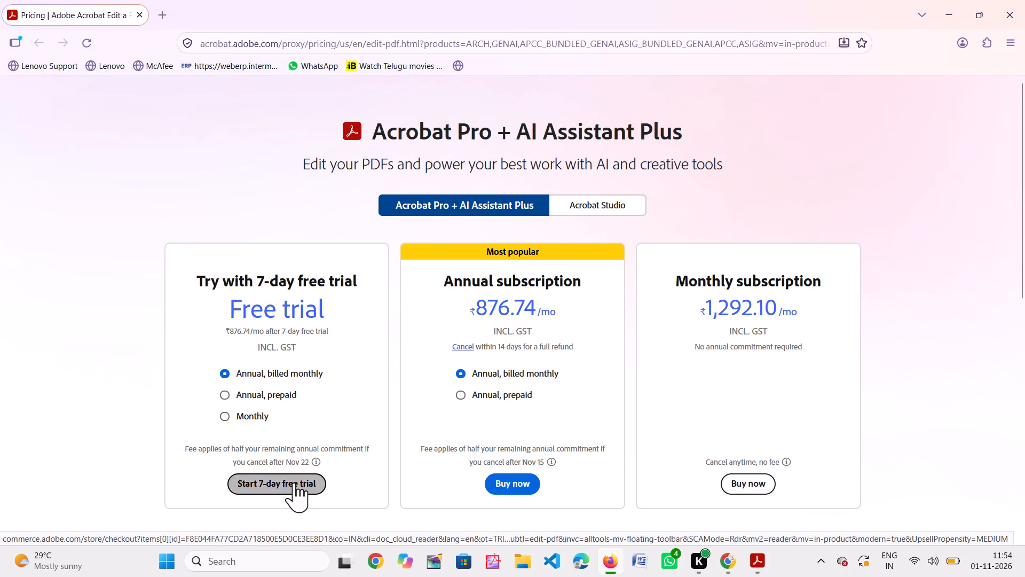
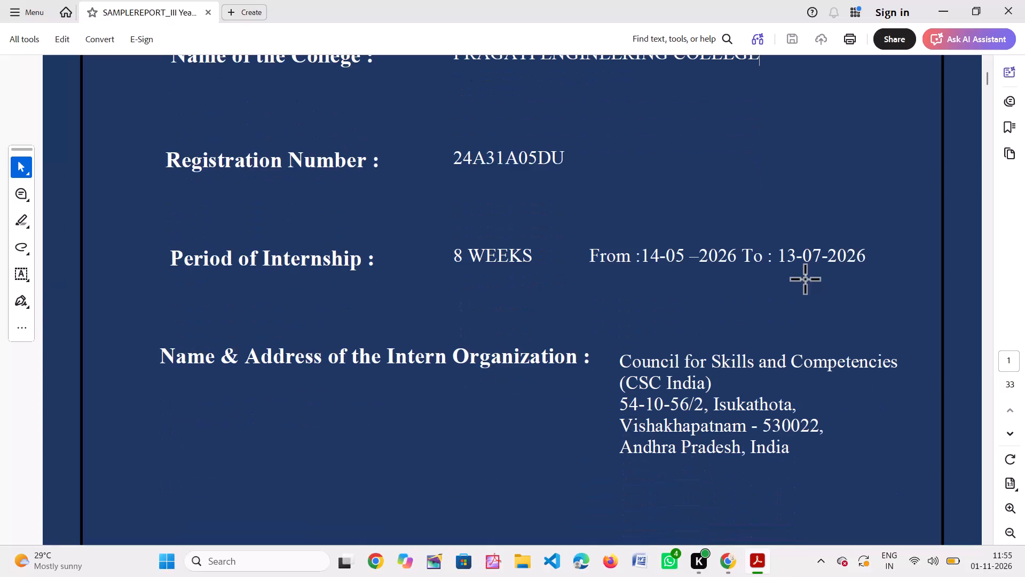
Review the remaining internship details on the sample report's cover page and close the PDF.
scroll(806, 280, down, 3)
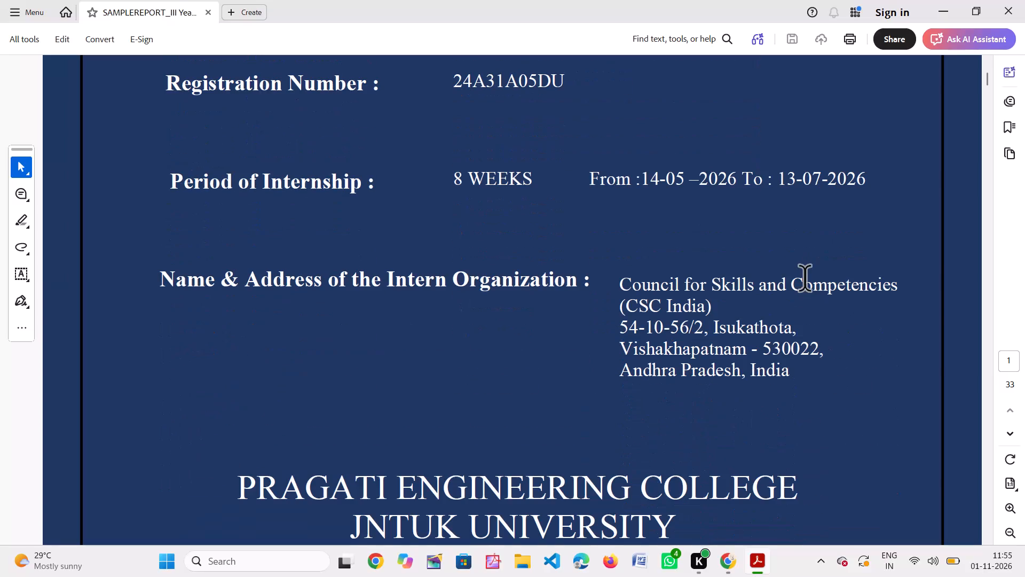
scroll(806, 280, down, 4)
click(997, 4)
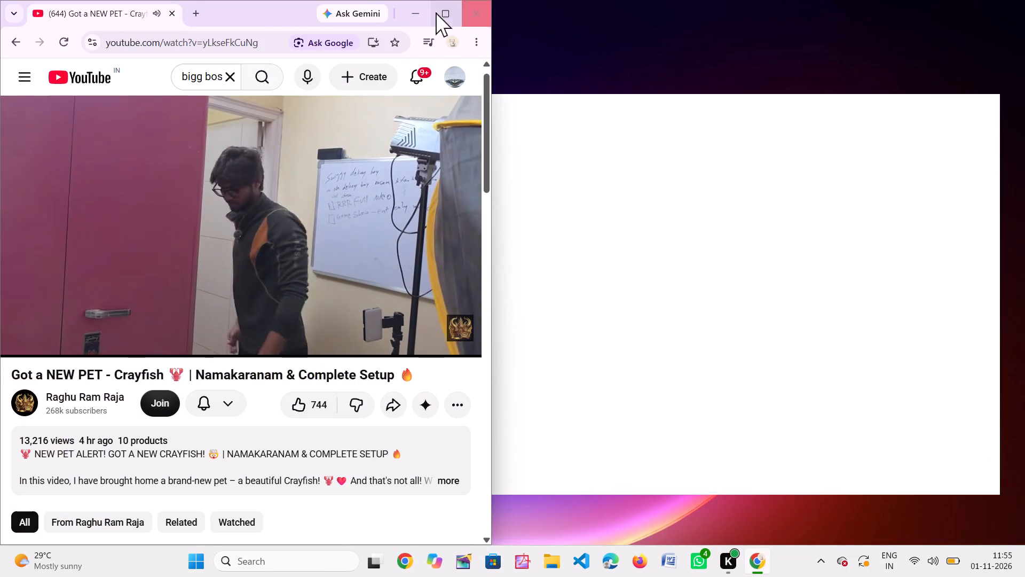
Move the browser window aside and check which apps can open the sample report PDF on the desktop.
drag(264, 11, 841, 52)
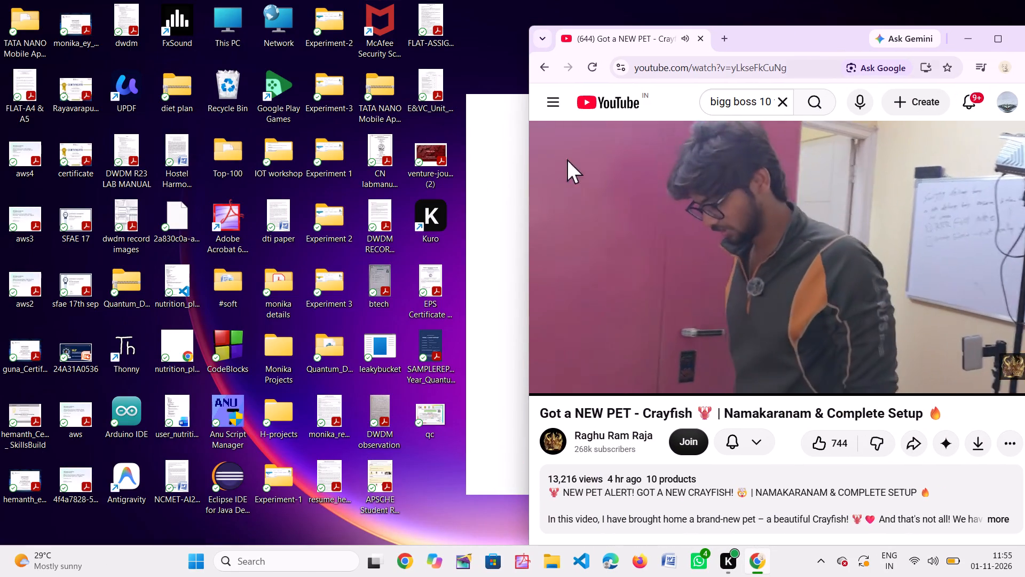
right_click(427, 342)
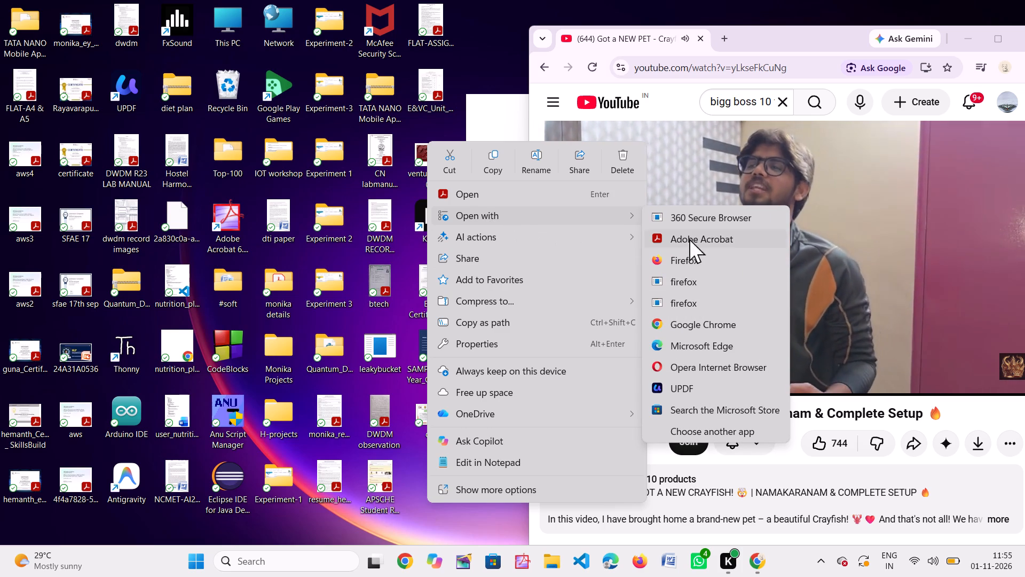
scroll(675, 394, down, 3)
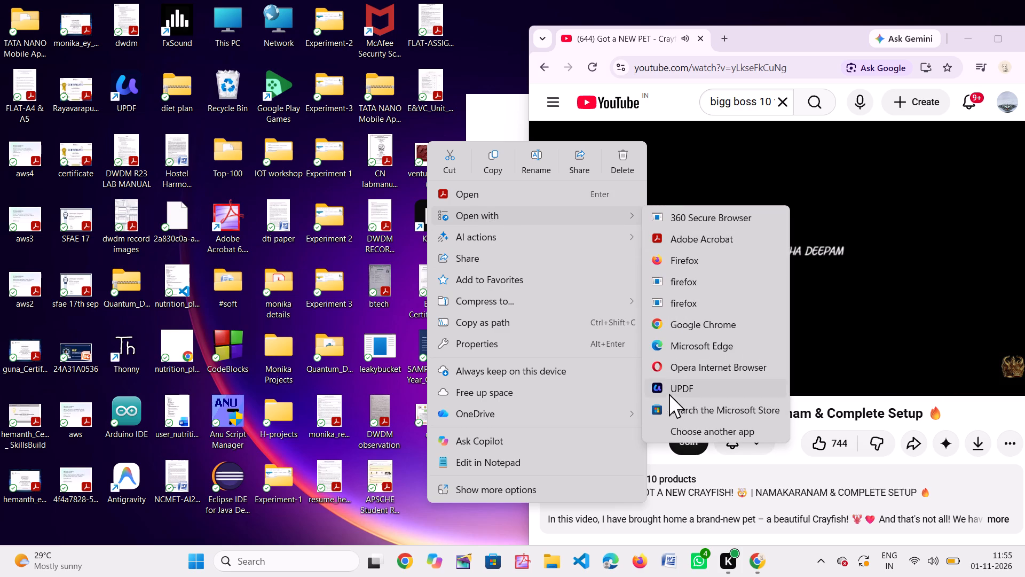
click(494, 53)
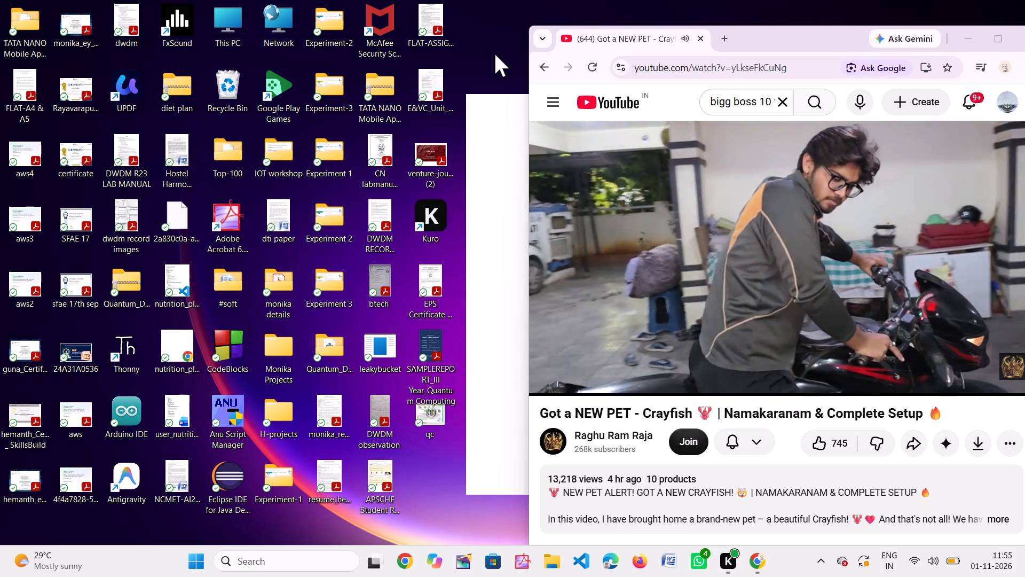
Skip ahead through the crayfish pet video on YouTube and maximize the browser window.
click(826, 355)
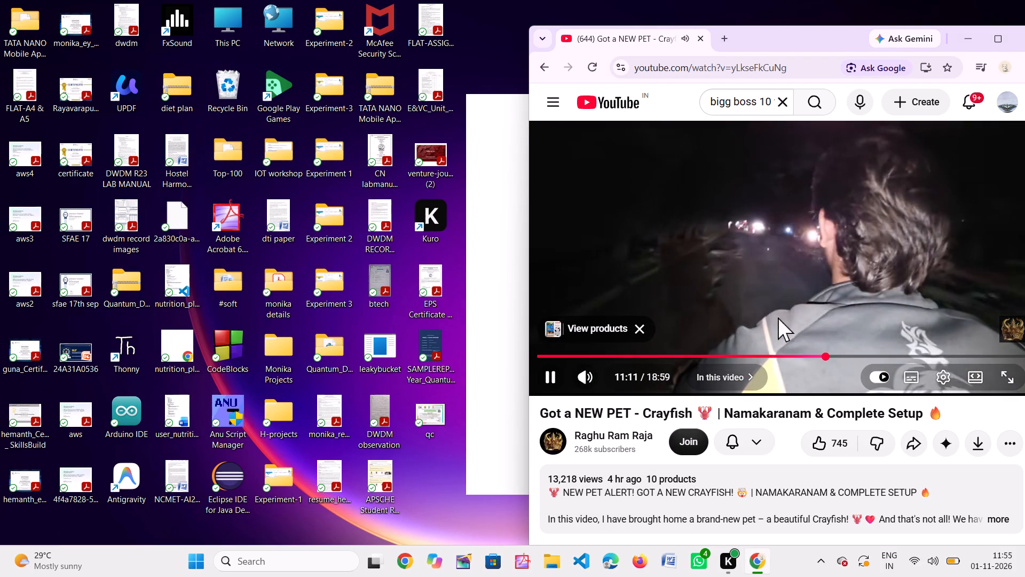
click(894, 357)
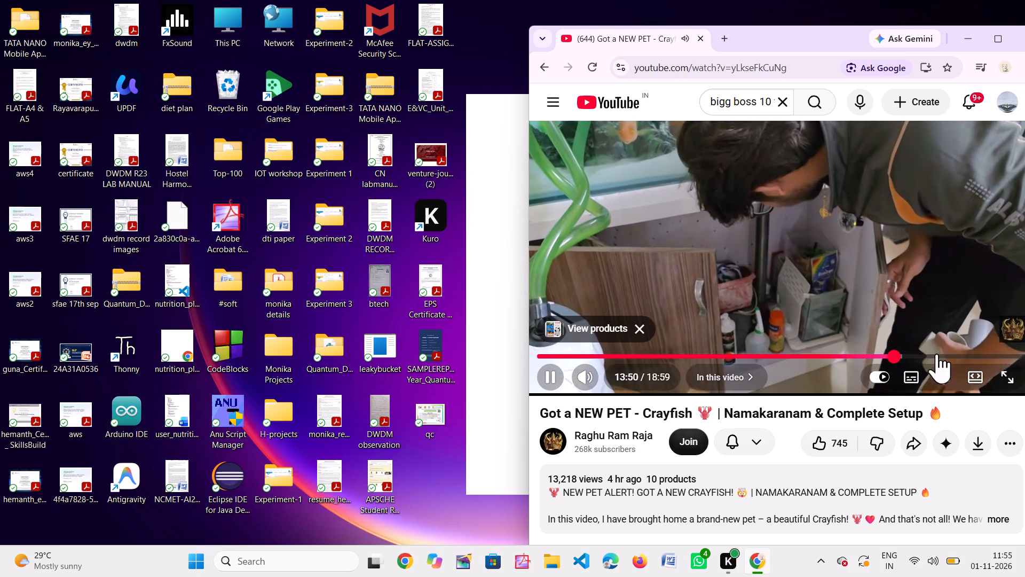
click(937, 354)
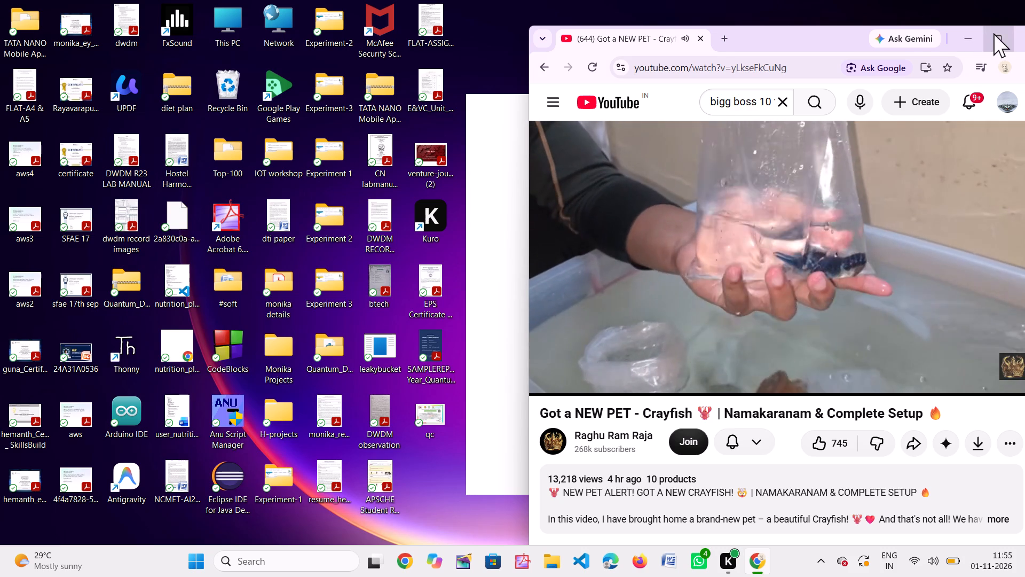
click(995, 34)
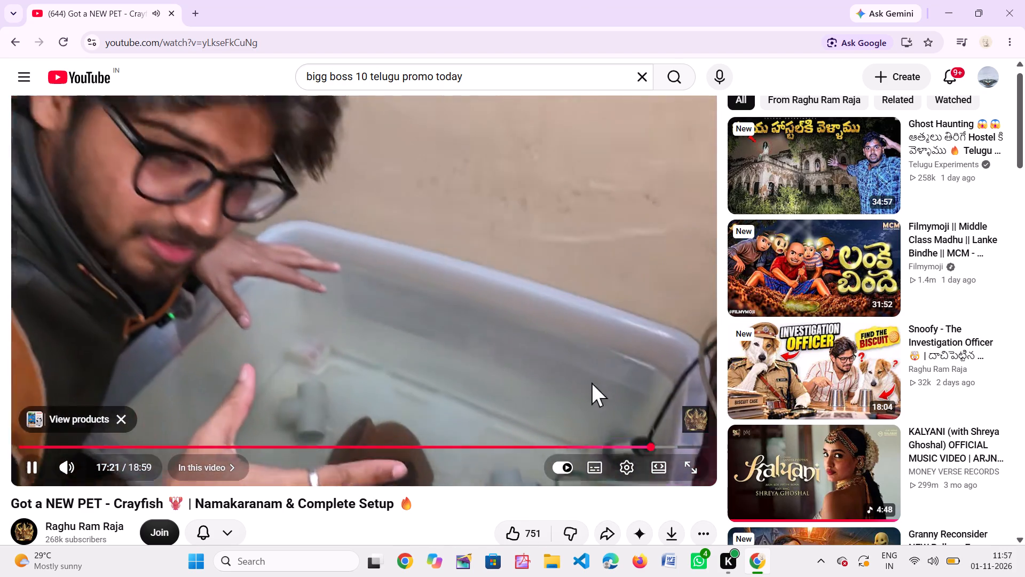
Watch the rest of the crayfish video with sections at double speed, and look over its comments.
click(636, 313)
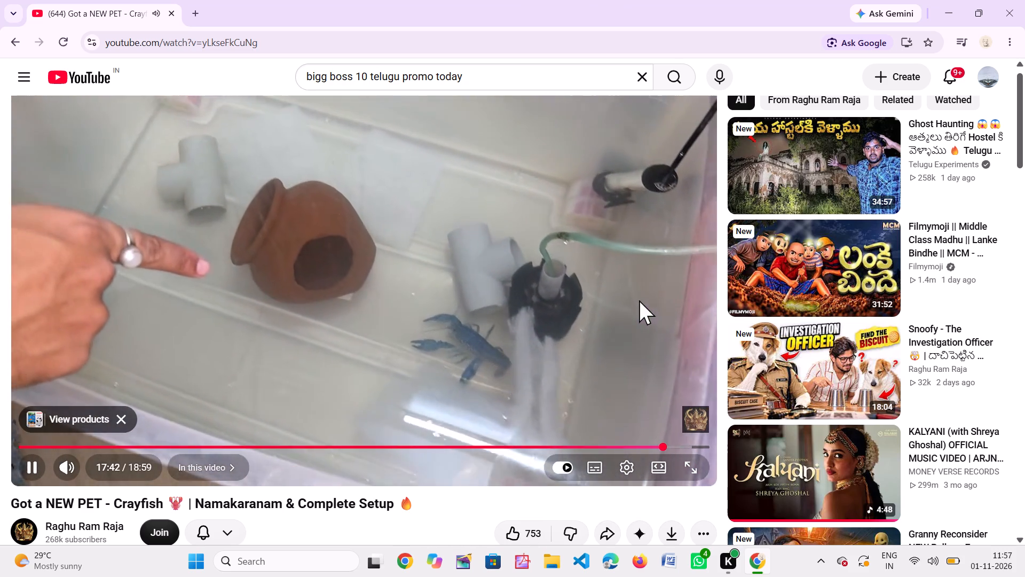
drag(639, 300, 638, 300)
right_click(639, 300)
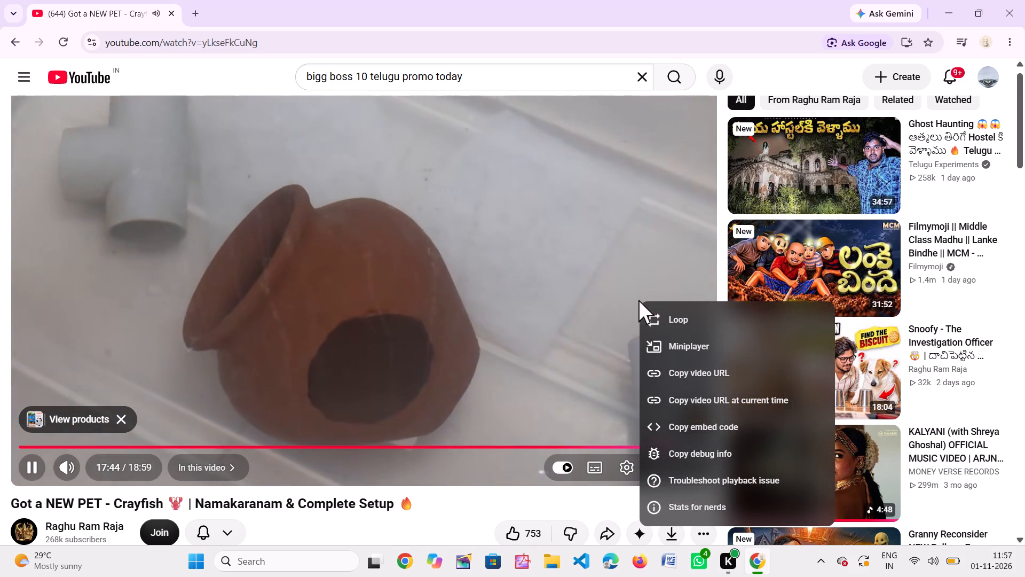
drag(638, 300, 555, 292)
click(555, 292)
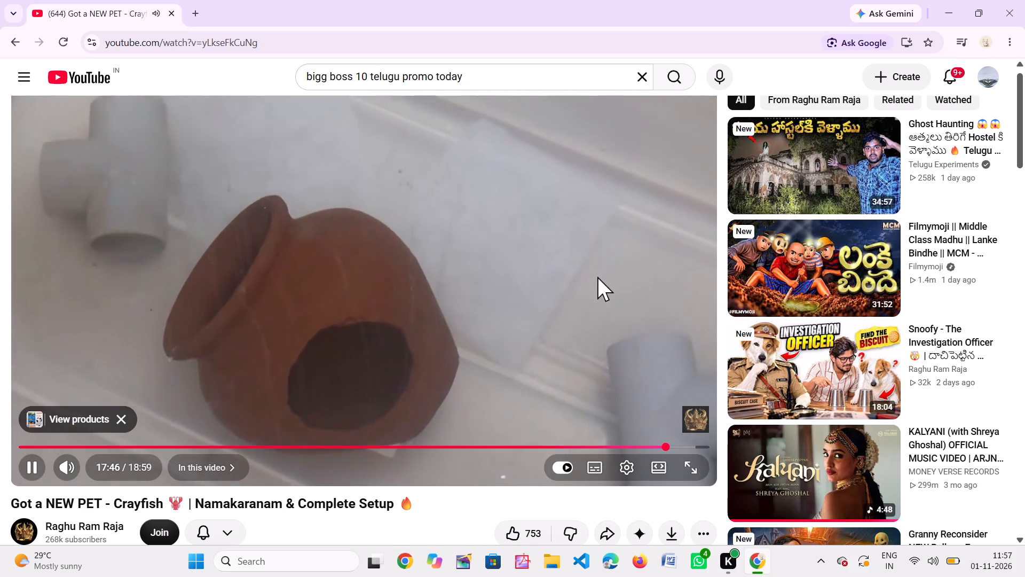
click(598, 277)
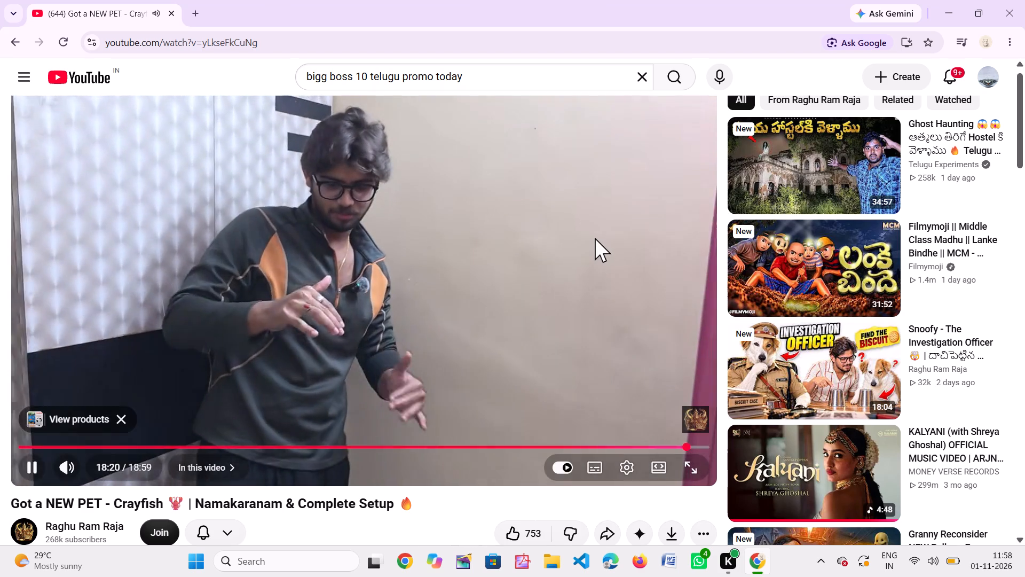
click(595, 238)
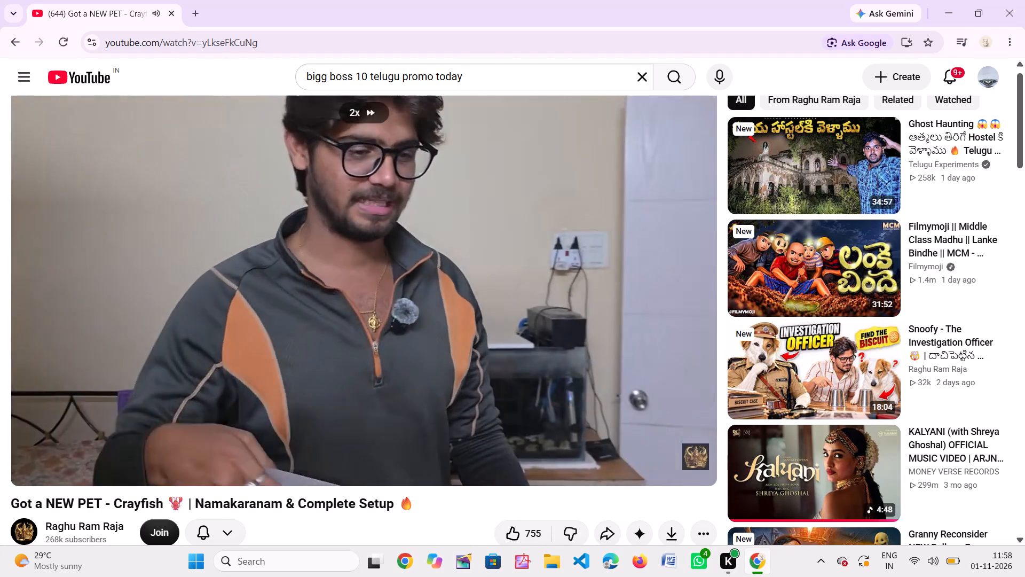
scroll(226, 271, down, 5)
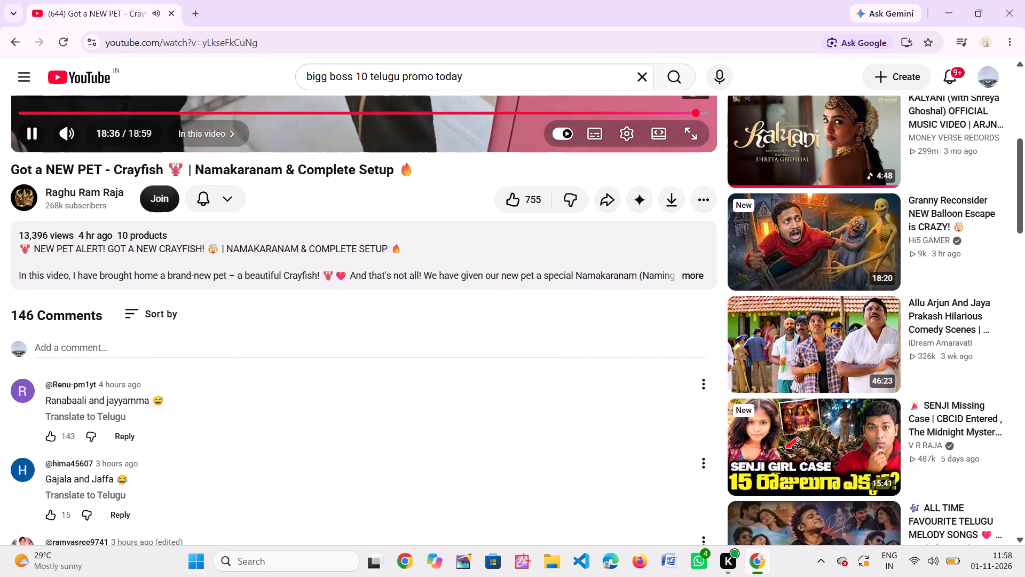
scroll(223, 342, down, 2)
scroll(223, 342, up, 9)
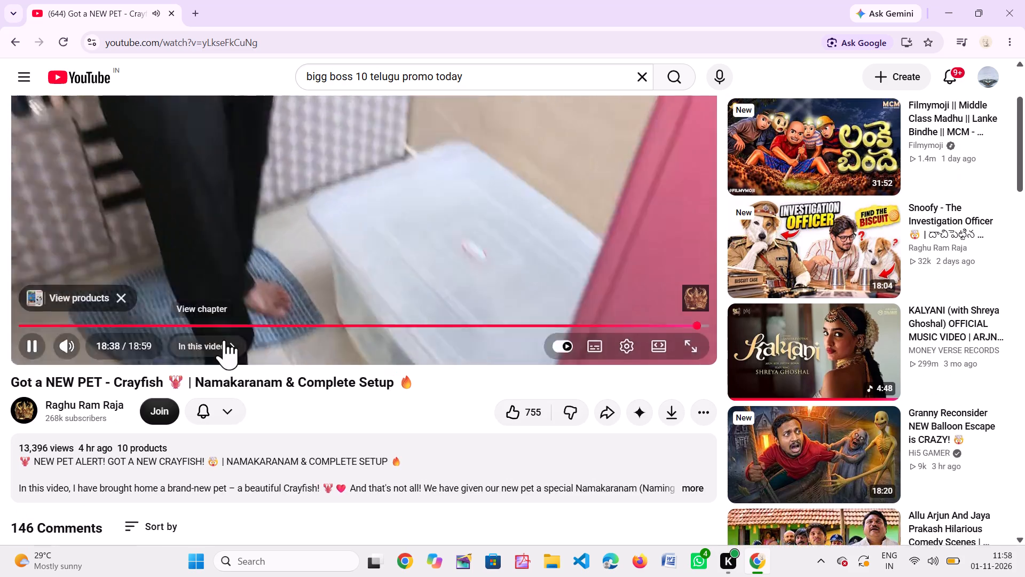
scroll(224, 340, up, 1)
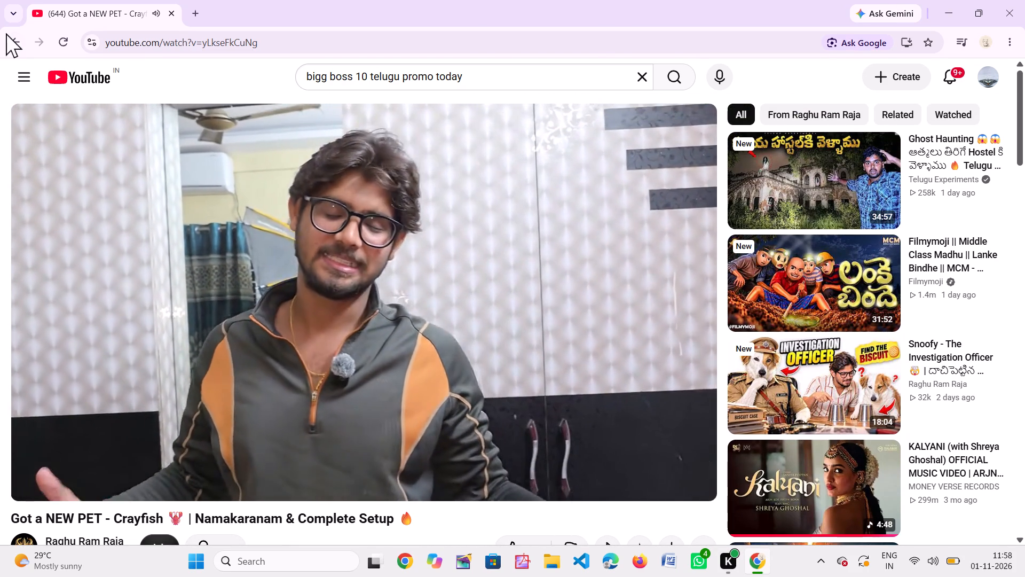
Return to the "bigg boss 10 telugu promo today" results and preview the 8th week shocking elimination video, skipping ahead in it.
click(7, 35)
click(9, 36)
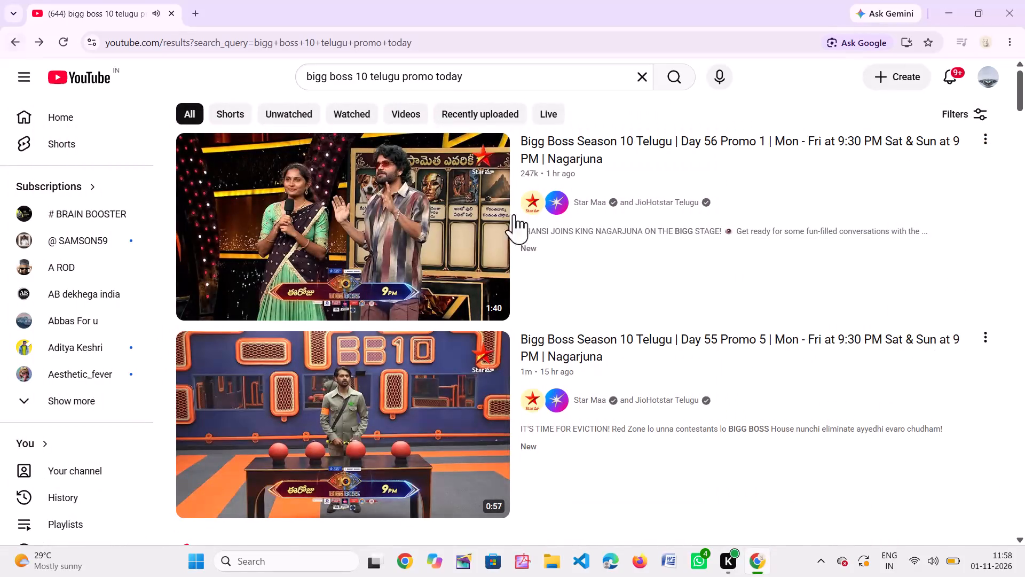
scroll(540, 303, down, 10)
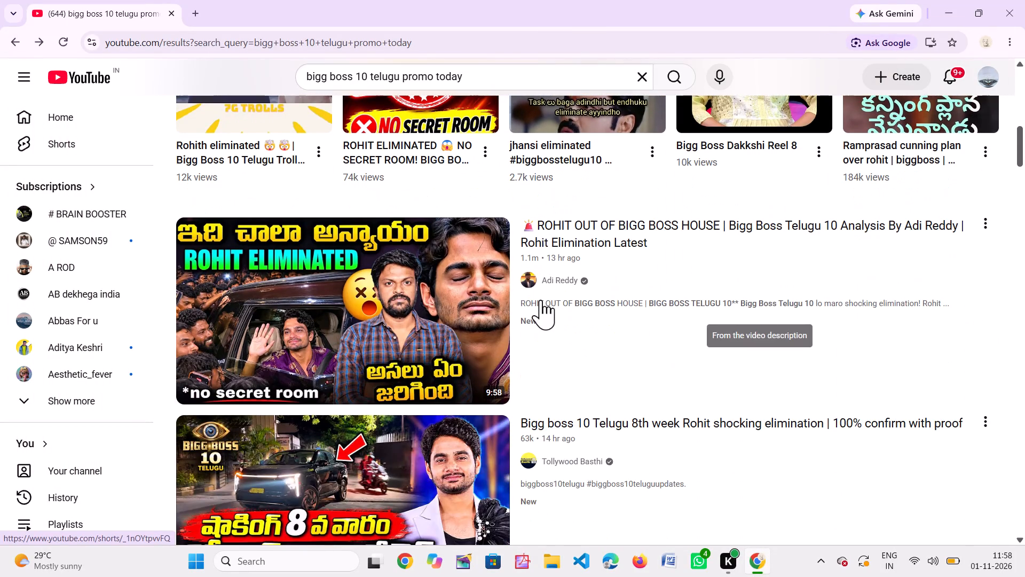
scroll(541, 300, down, 3)
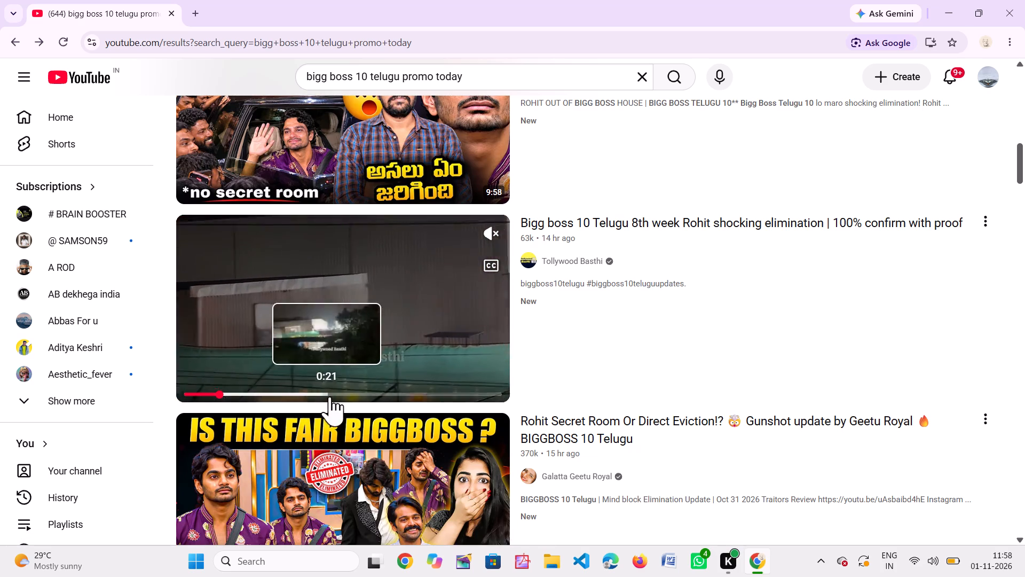
click(396, 396)
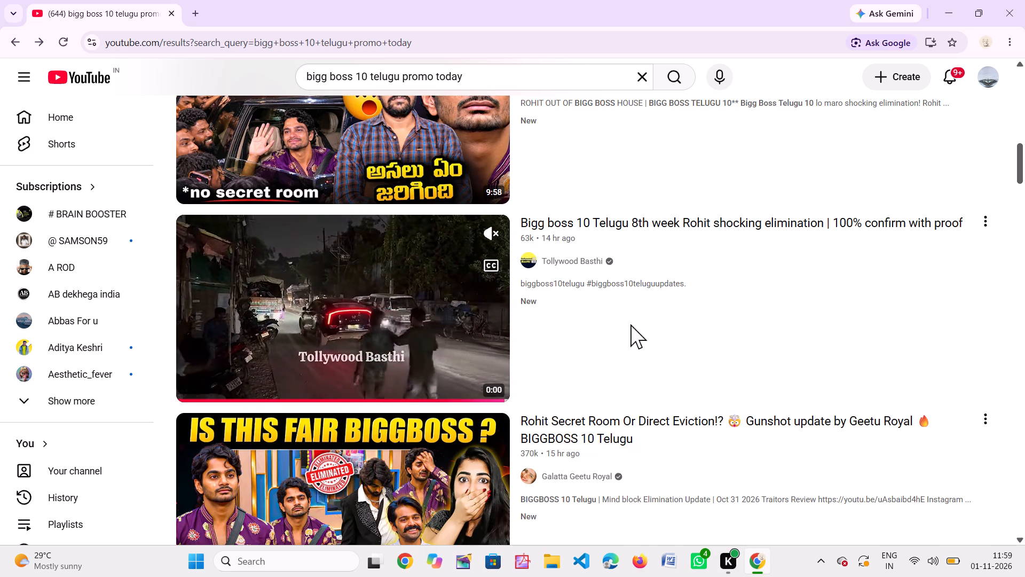
Browse further results and preview different parts of the Bigg Boss 10 Telugu Buzzz exit interview promo.
scroll(470, 397, down, 1)
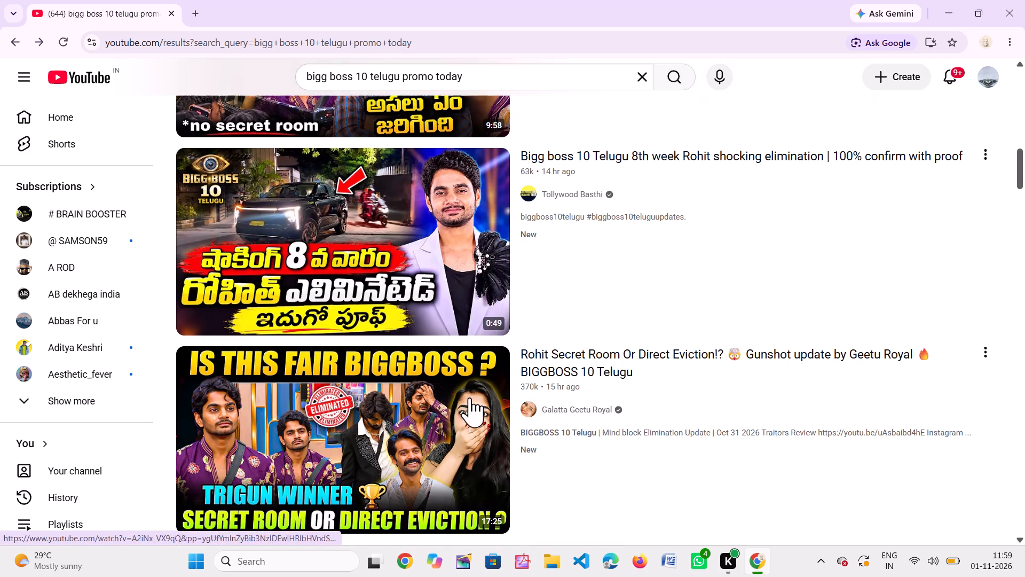
scroll(470, 397, down, 7)
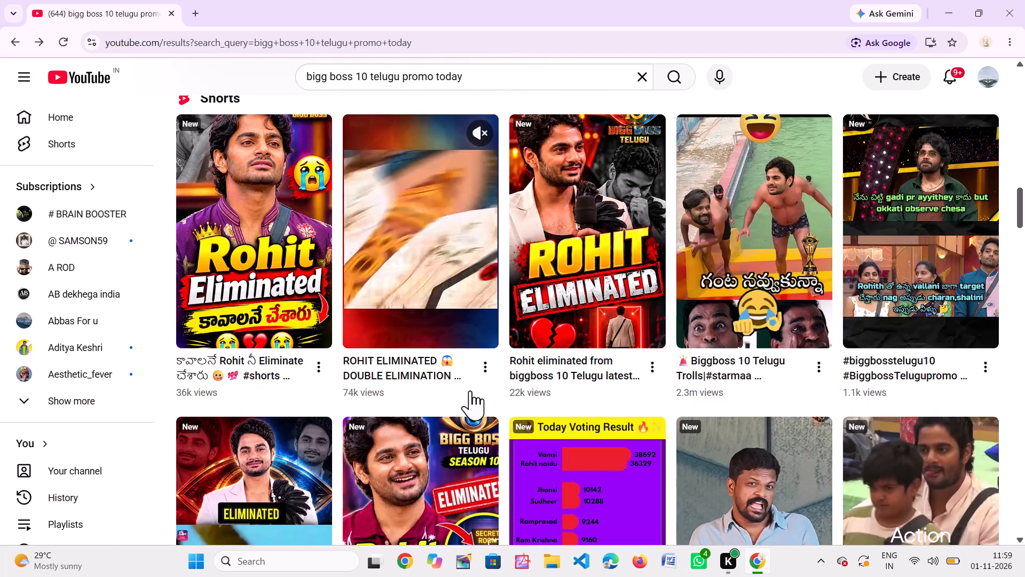
scroll(470, 391, down, 5)
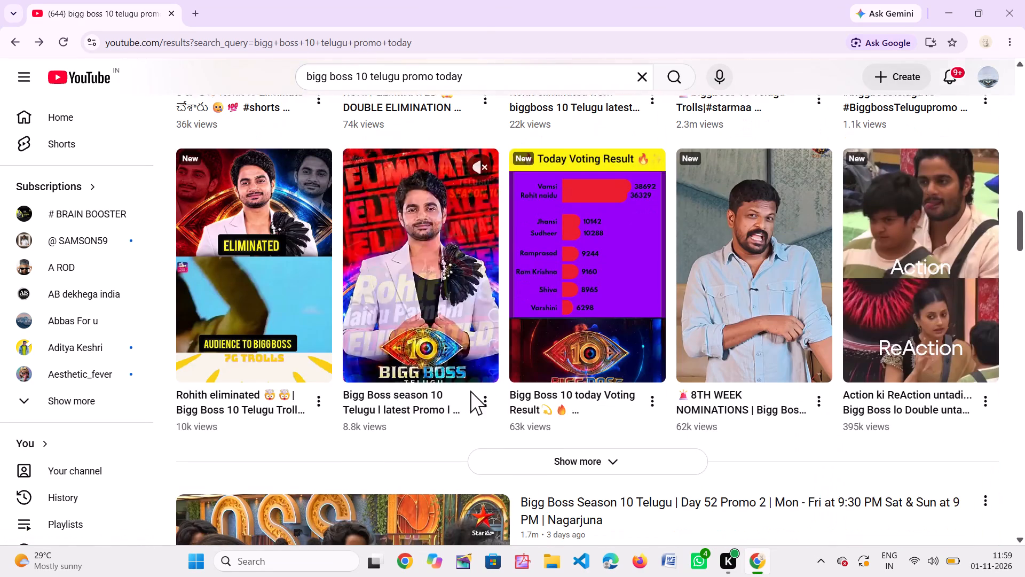
scroll(470, 391, down, 4)
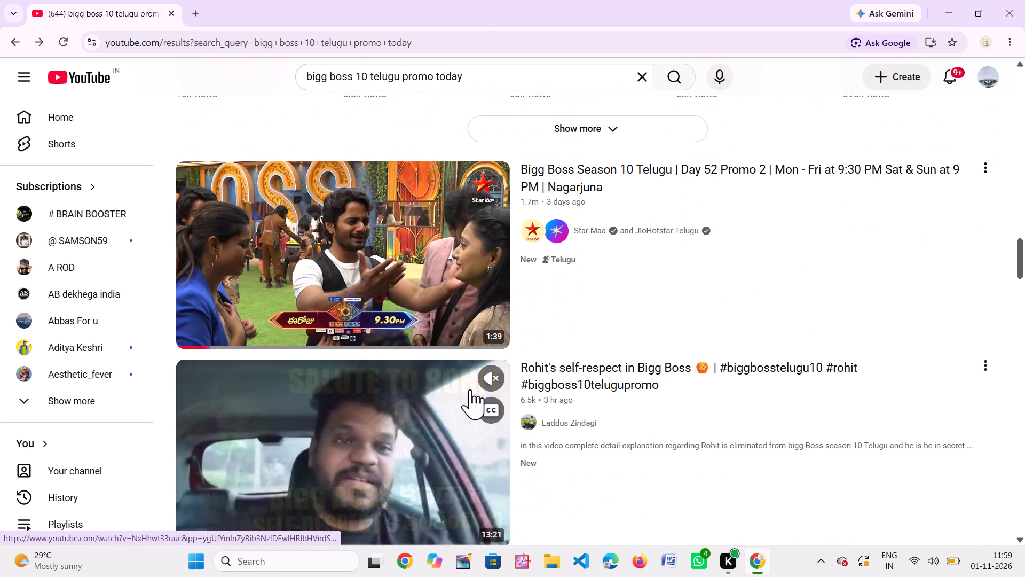
scroll(470, 389, down, 7)
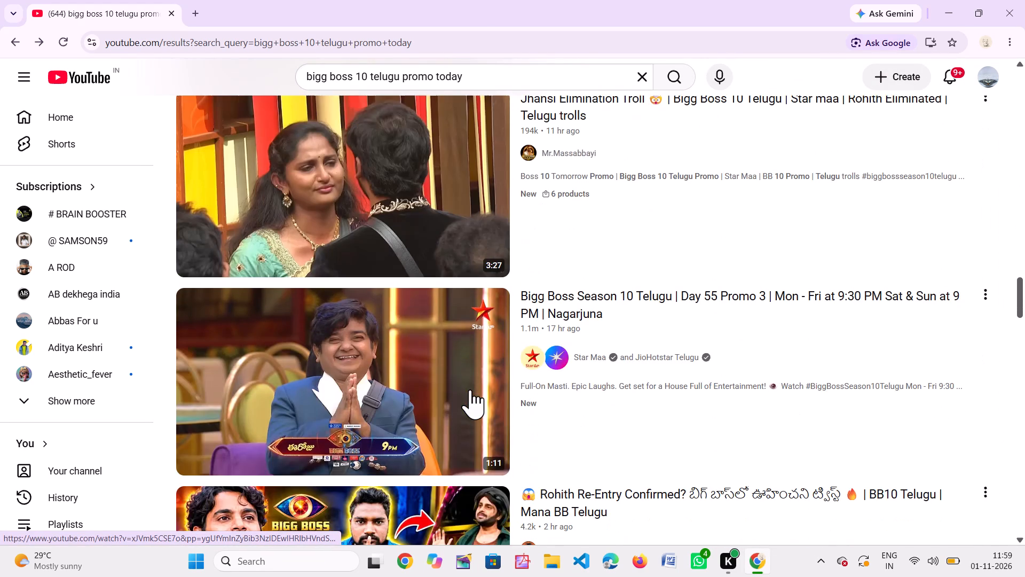
scroll(470, 389, down, 3)
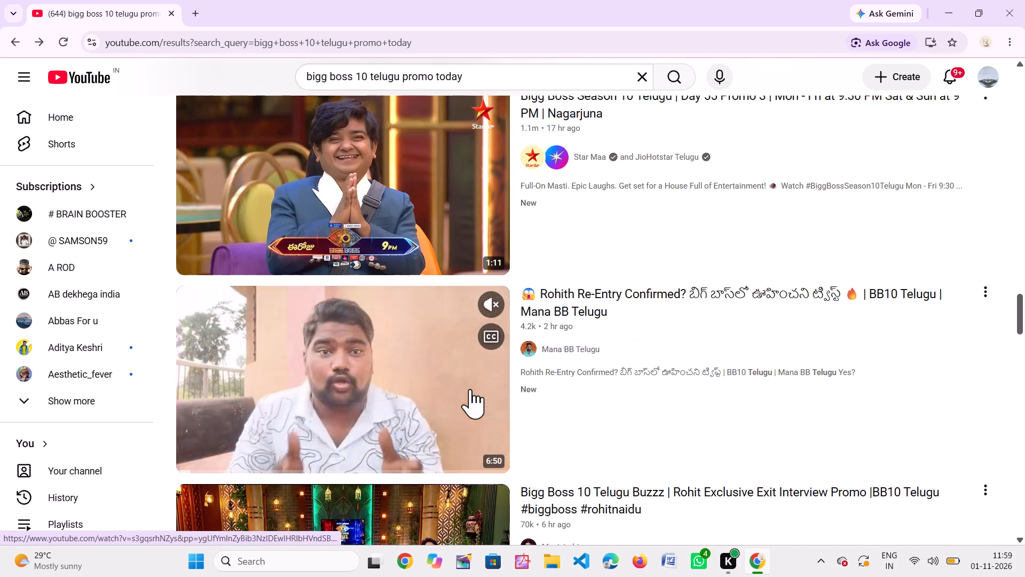
scroll(470, 389, down, 2)
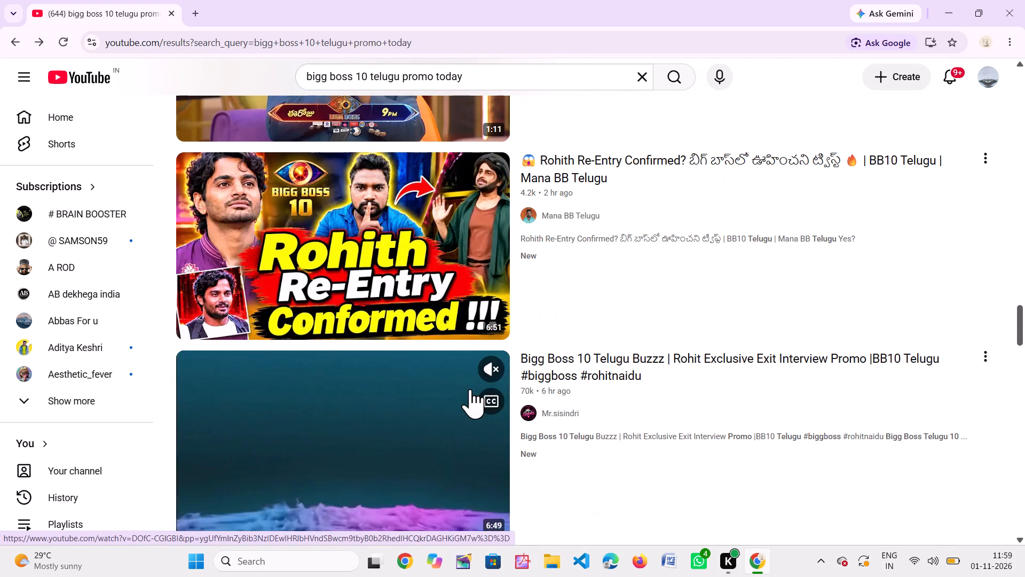
scroll(470, 389, down, 3)
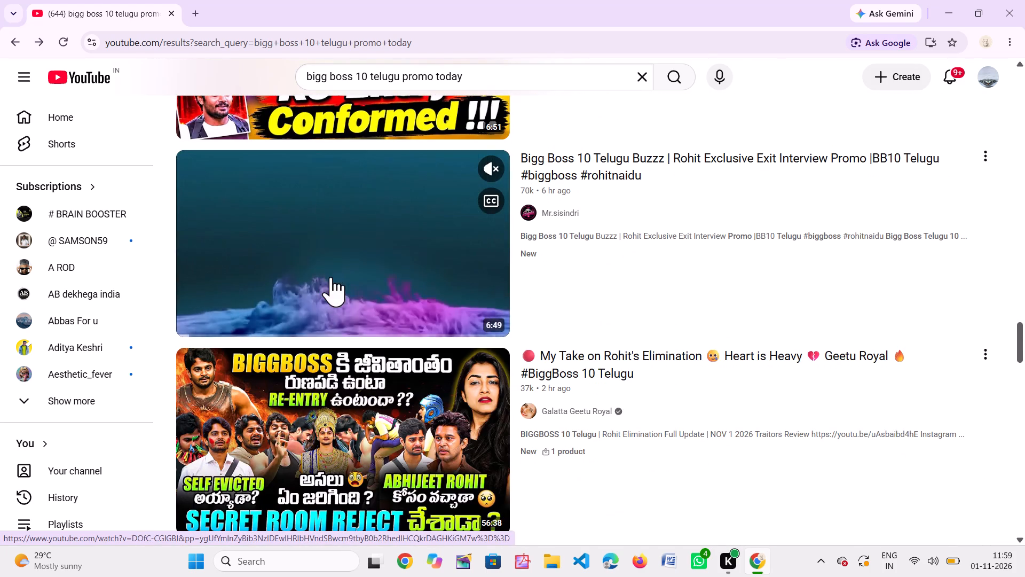
click(252, 328)
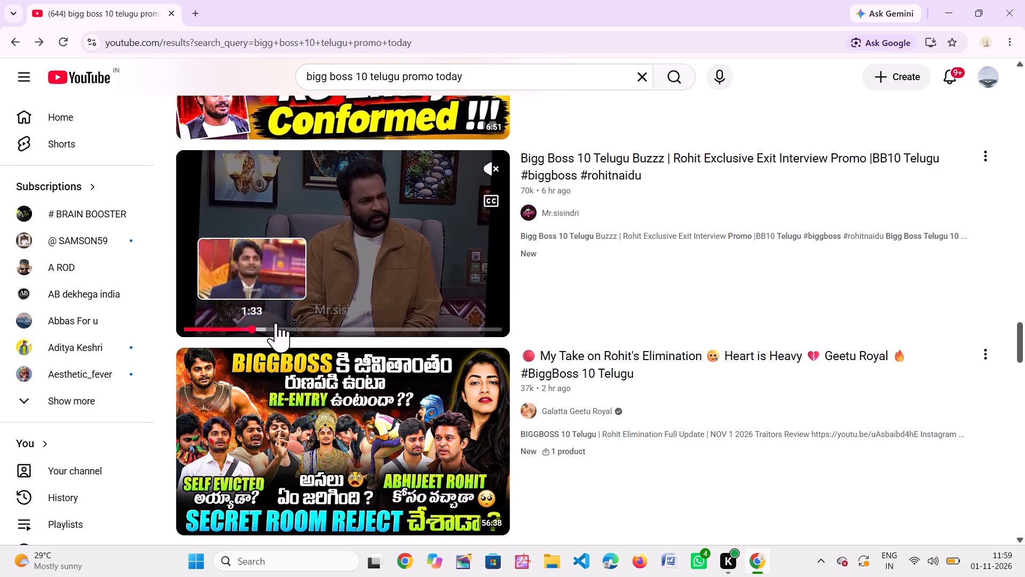
click(490, 330)
click(217, 330)
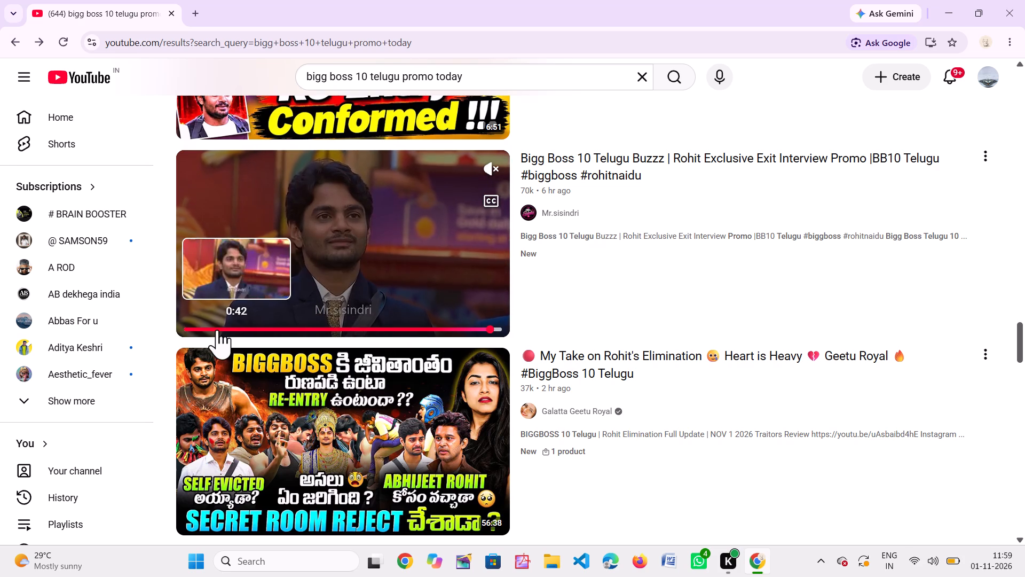
click(202, 330)
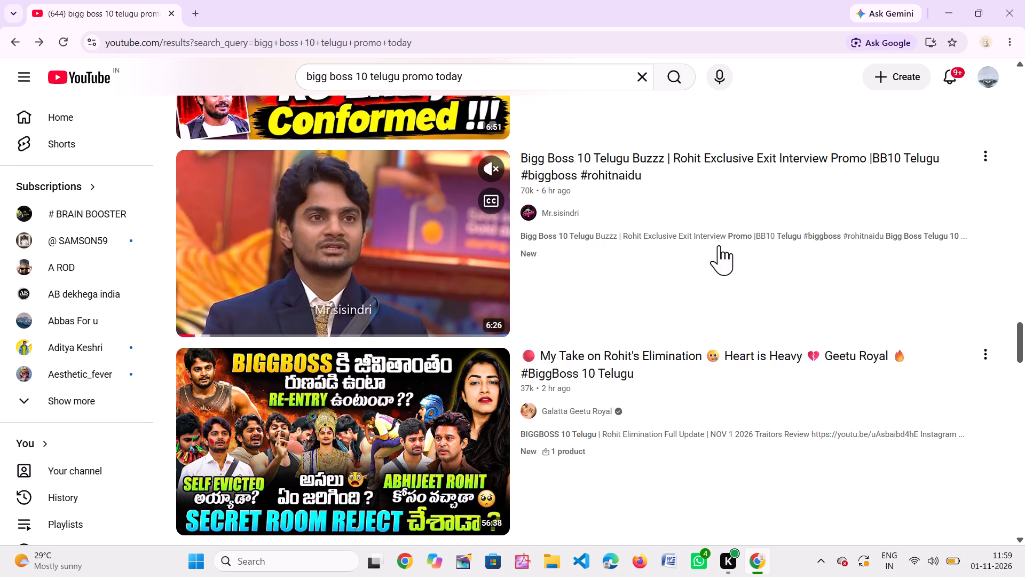
Look through more of the Bigg Boss promo results and clear the YouTube search query.
scroll(714, 254, down, 9)
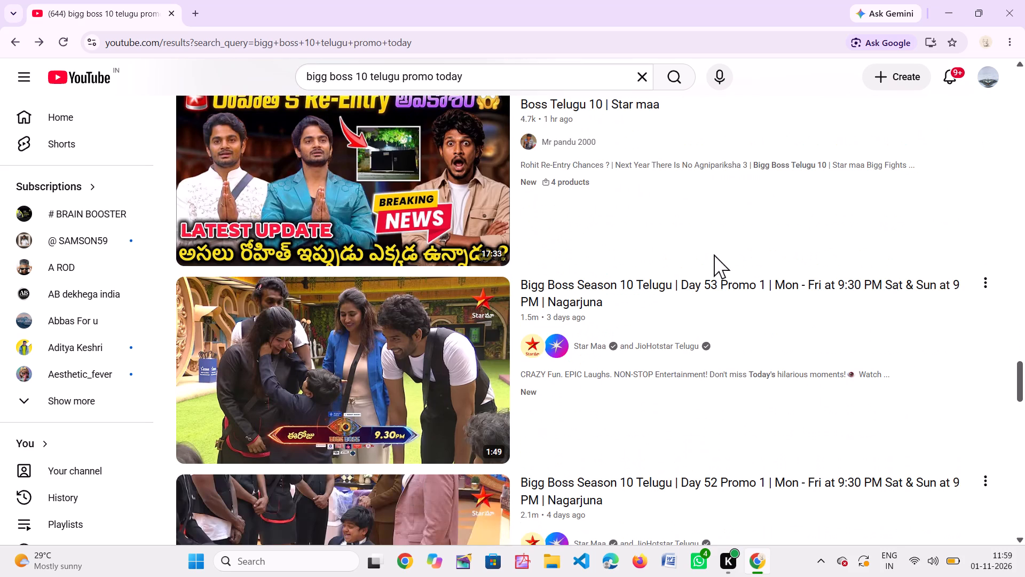
scroll(714, 254, down, 2)
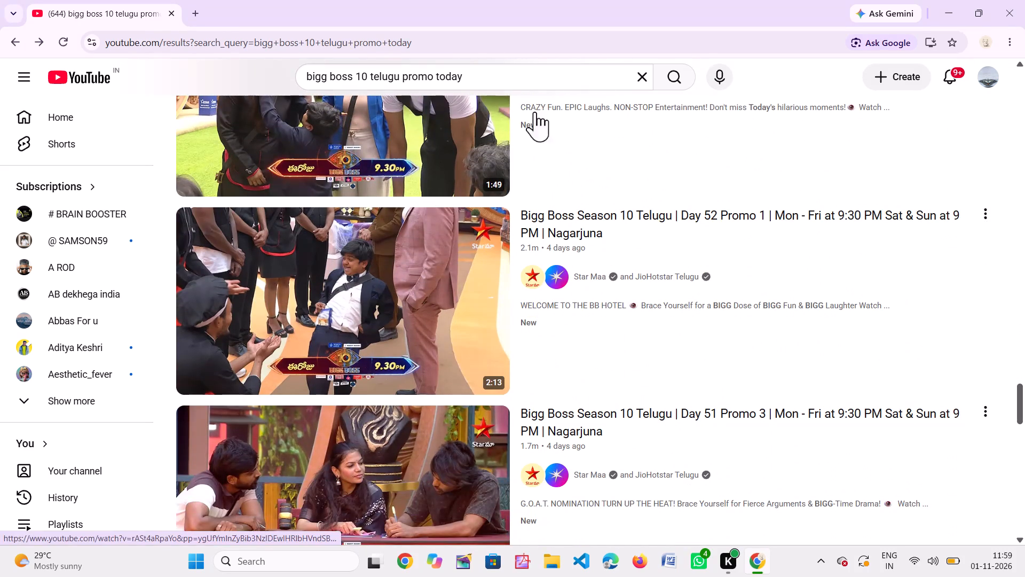
click(633, 77)
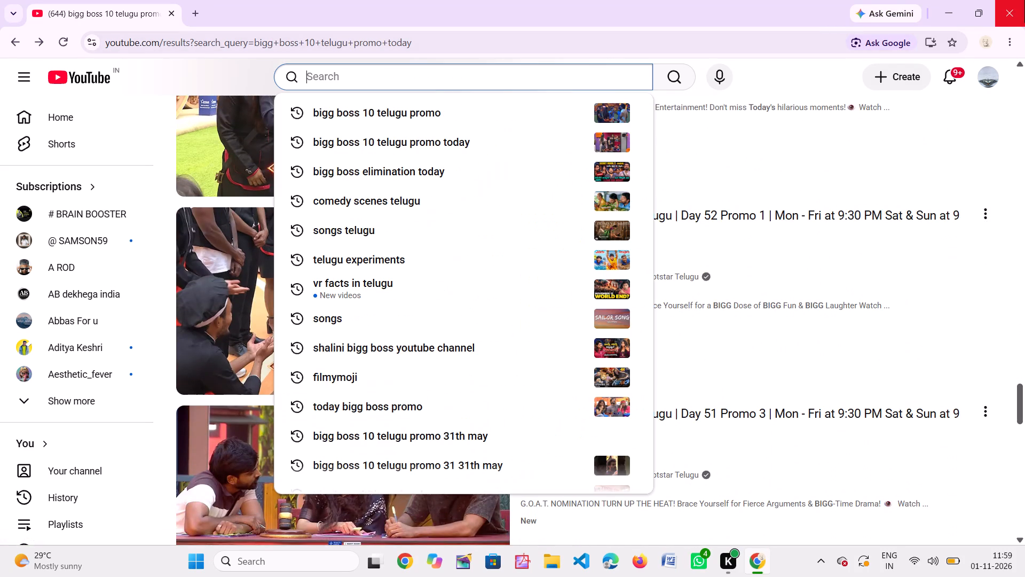
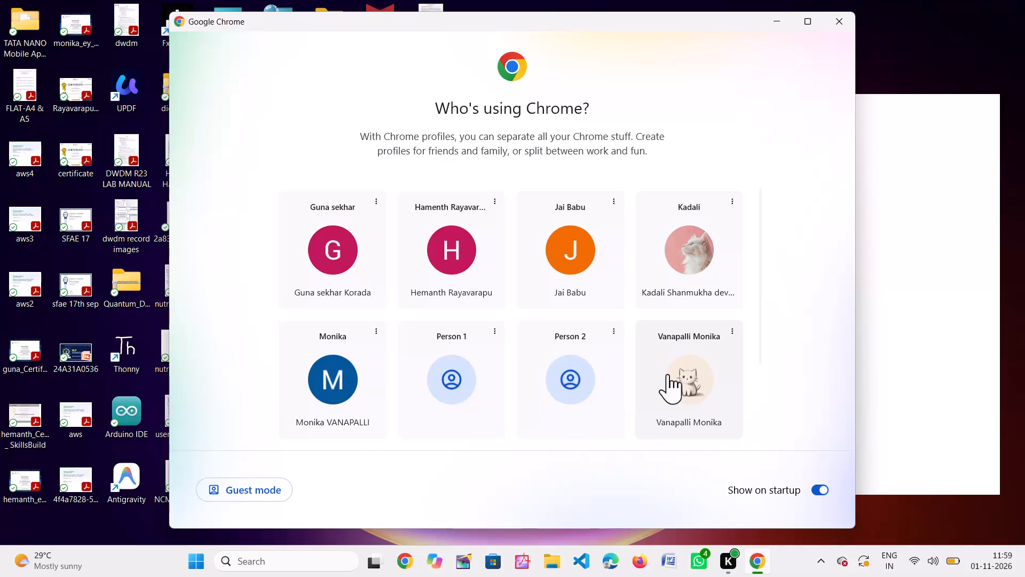
Open Chrome with the cat-sketch profile, search for "pdf to word" and open iLovePDF's PDF to Word converter.
click(665, 394)
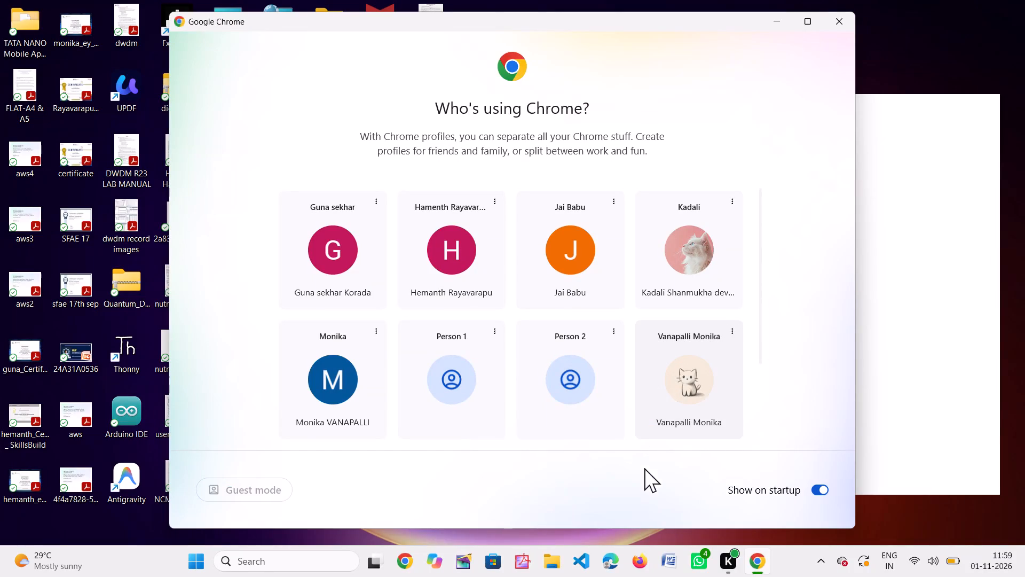
key(p)
text(df to)
key(Return)
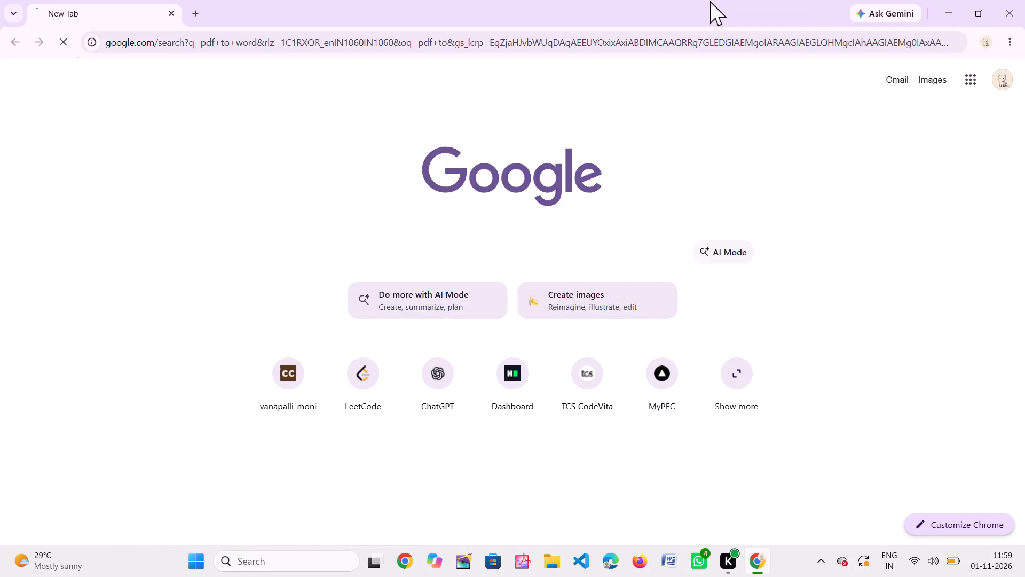
click(326, 221)
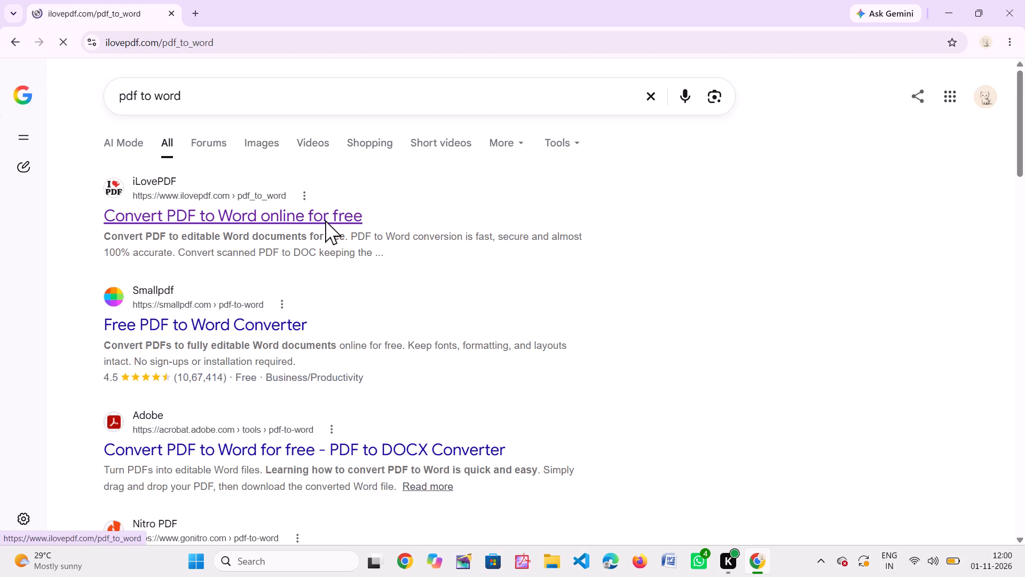
Load the SAMPLEREPORT_III Year_Quantum Computing PDF from the Desktop into the converter.
click(526, 259)
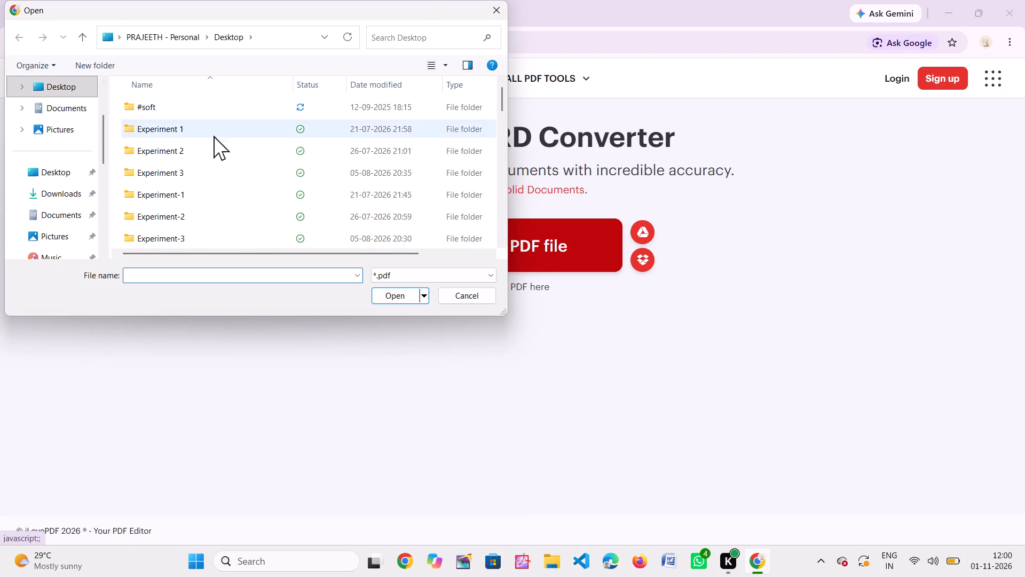
scroll(220, 153, down, 14)
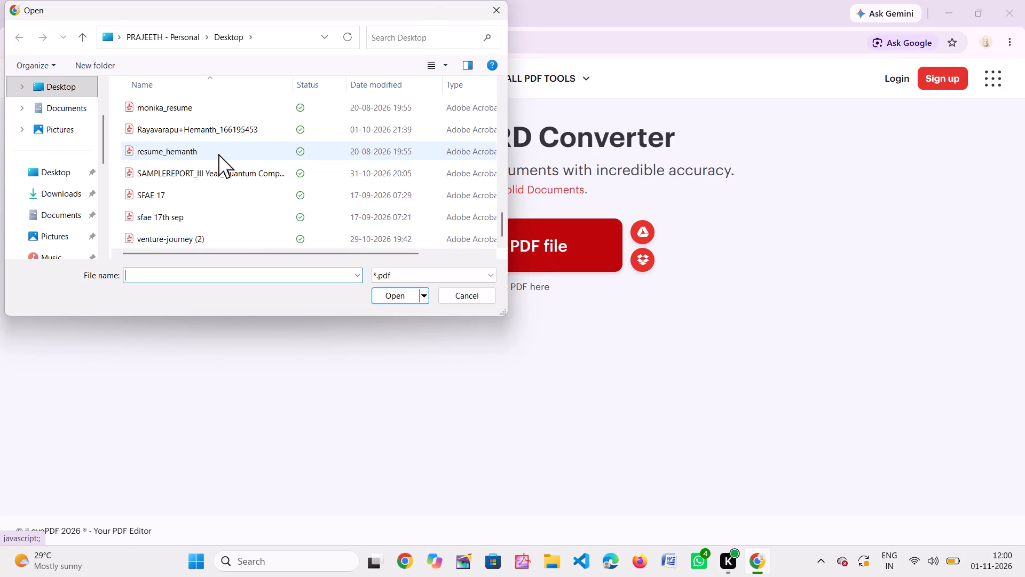
click(208, 165)
click(405, 301)
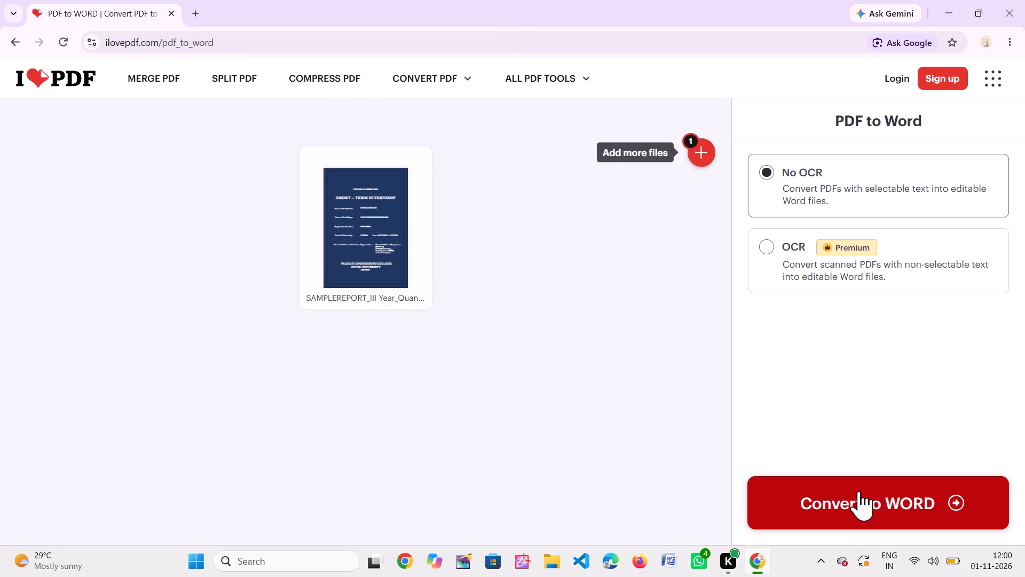
click(854, 504)
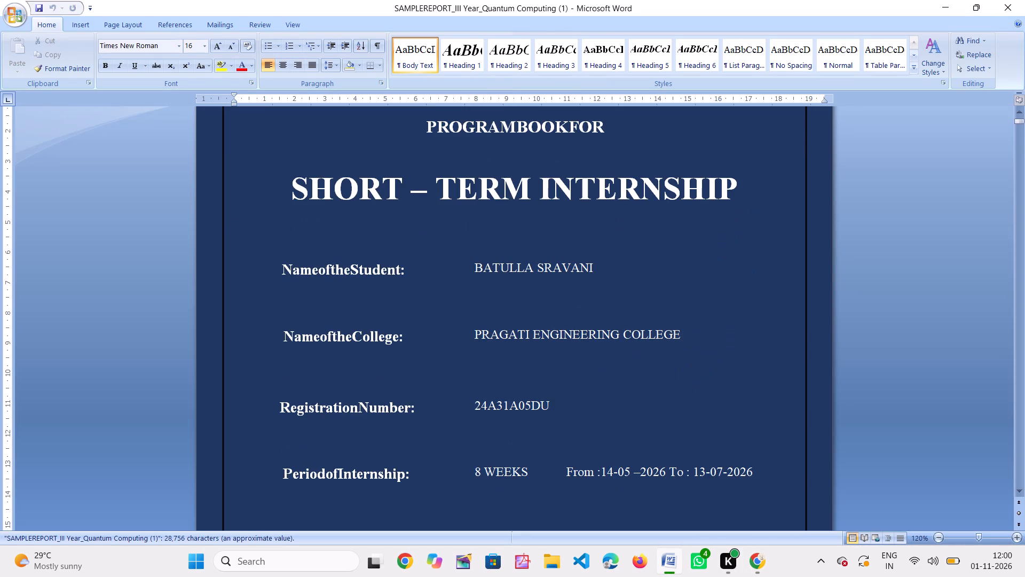
scroll(645, 375, down, 10)
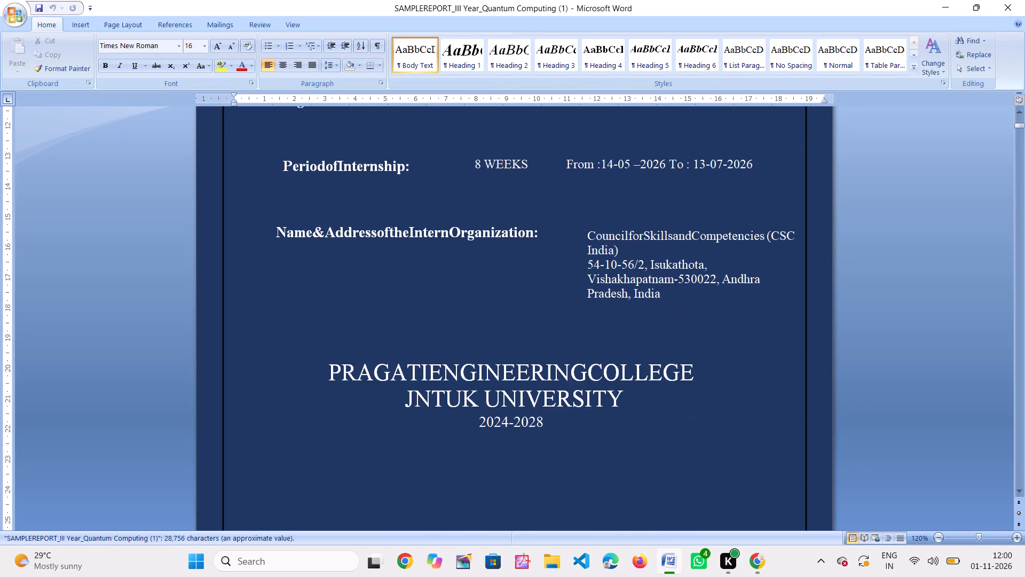
scroll(646, 370, down, 7)
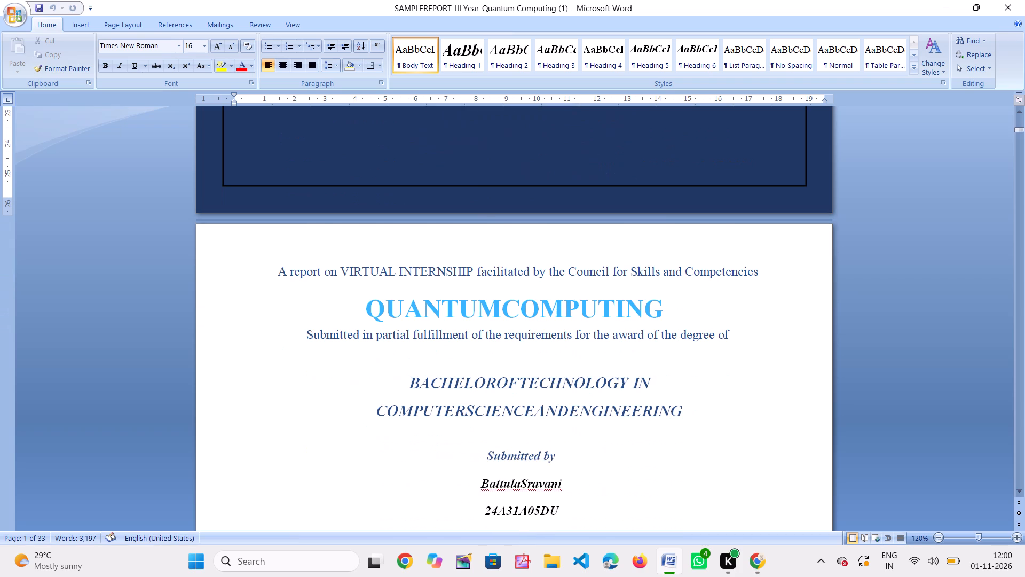
scroll(648, 365, down, 3)
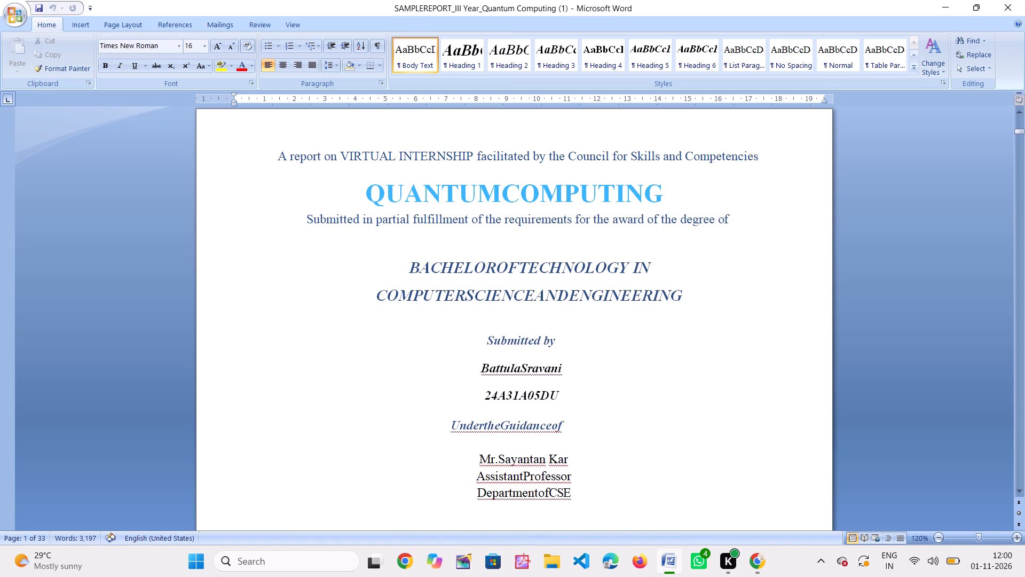
scroll(648, 360, up, 11)
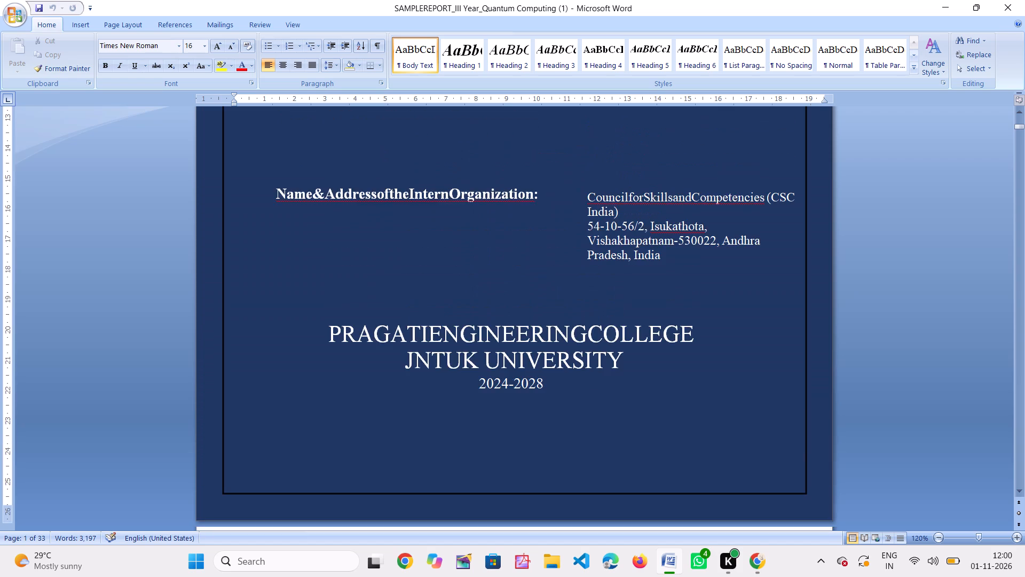
scroll(650, 355, up, 8)
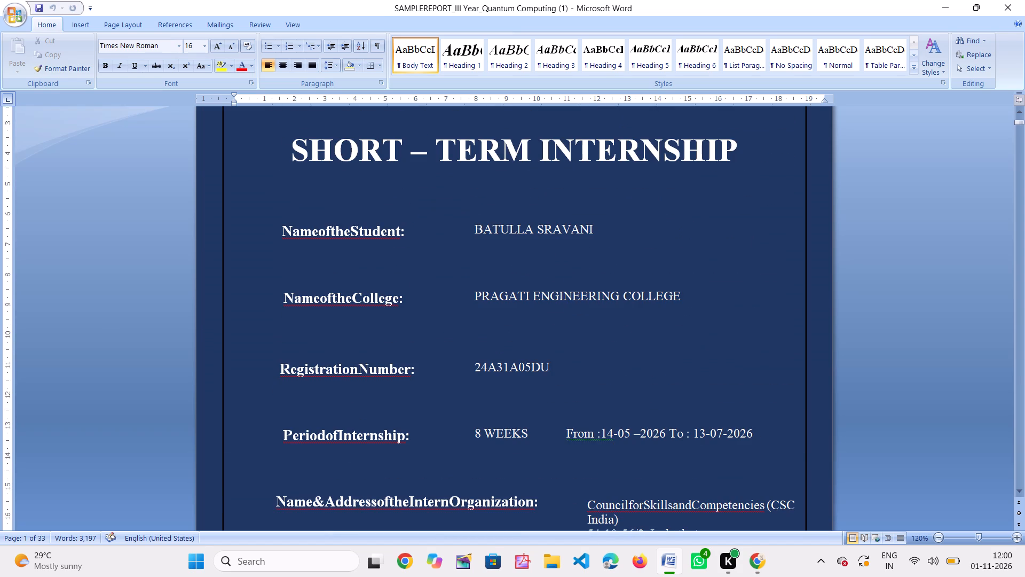
Replace the final characters of the Registration Number on the cover page with the student's own ending.
click(555, 367)
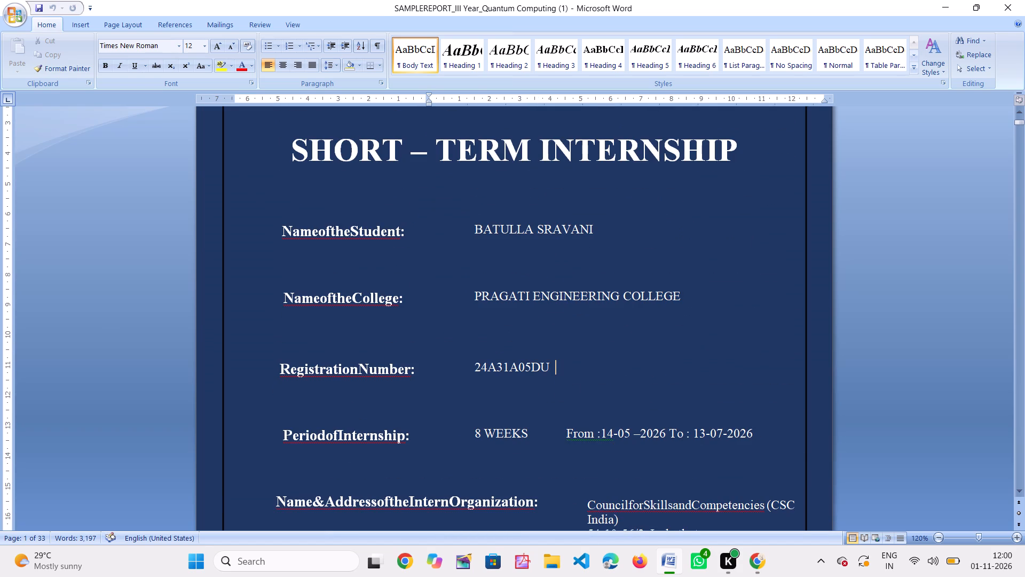
key(BackSpace)
key(BackSpace)
key(BackSpace)
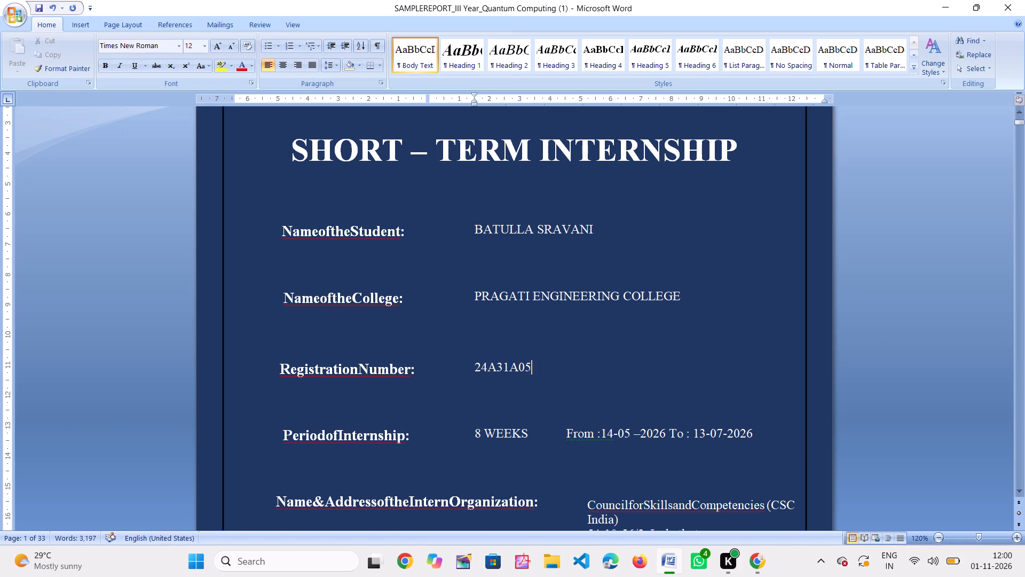
text(36)
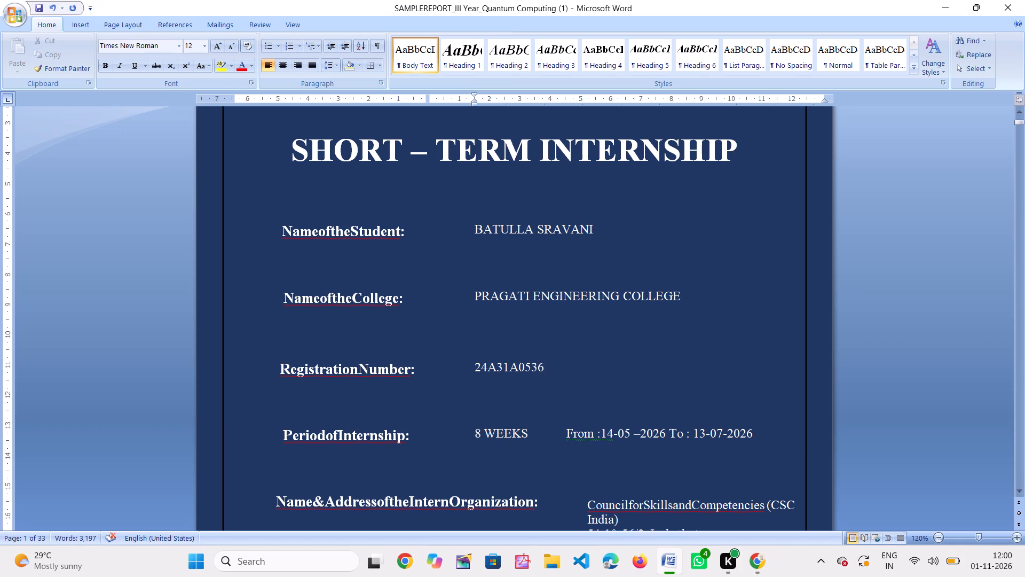
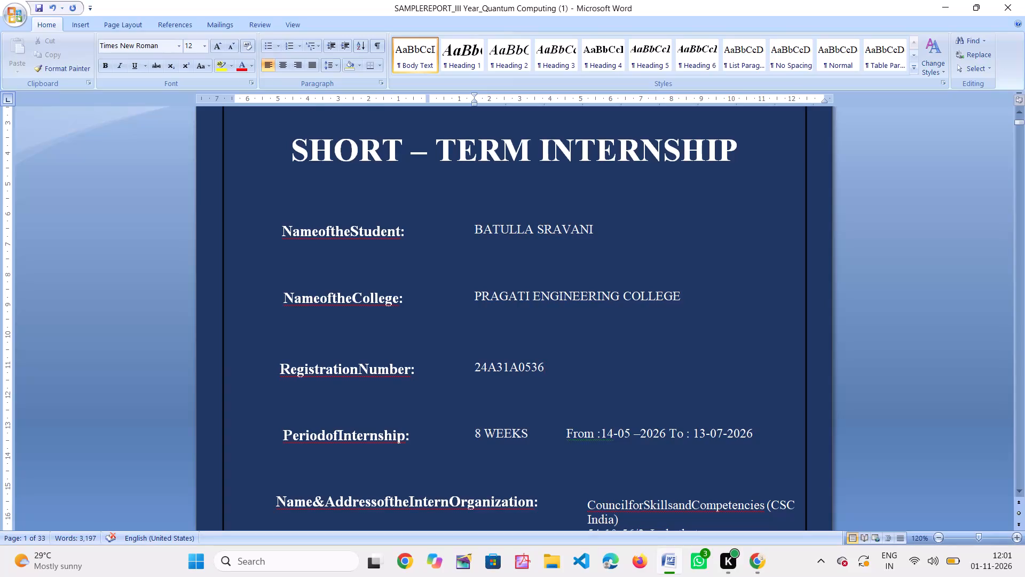
Insert the missing spaces in the cover page's top heading so it reads "PROGRAM BOOK FOR".
scroll(622, 342, down, 4)
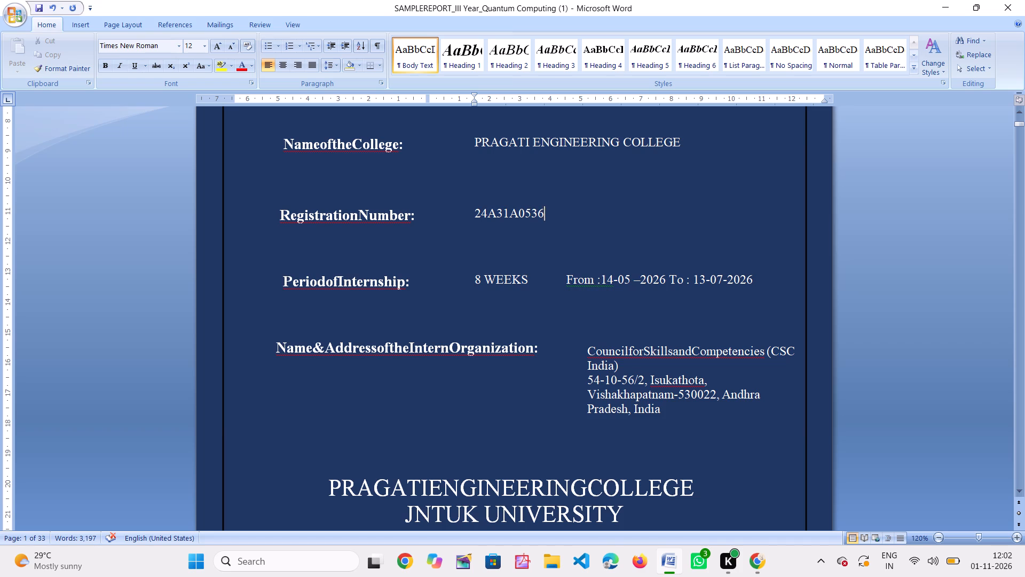
scroll(628, 344, up, 4)
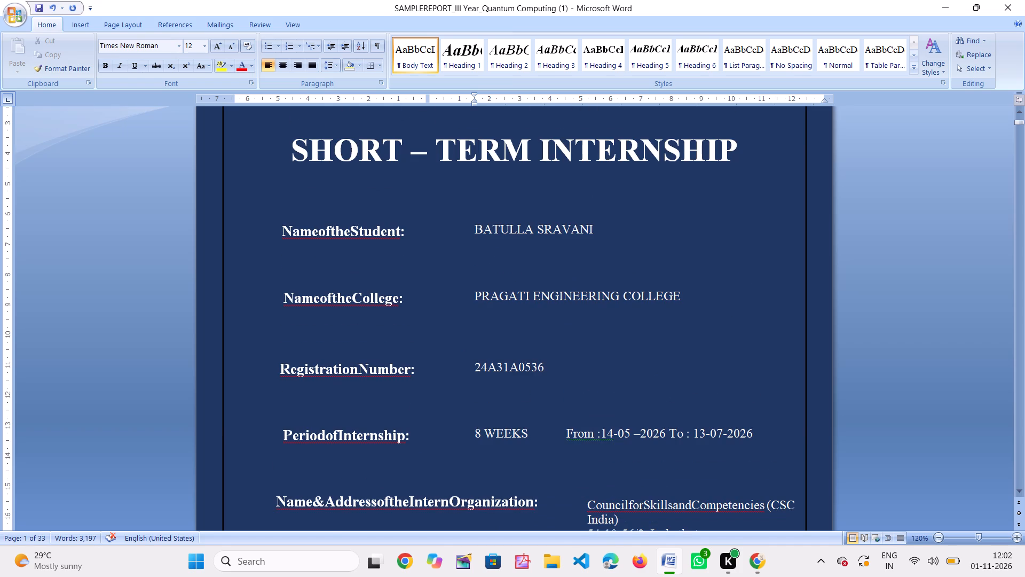
scroll(488, 275, up, 5)
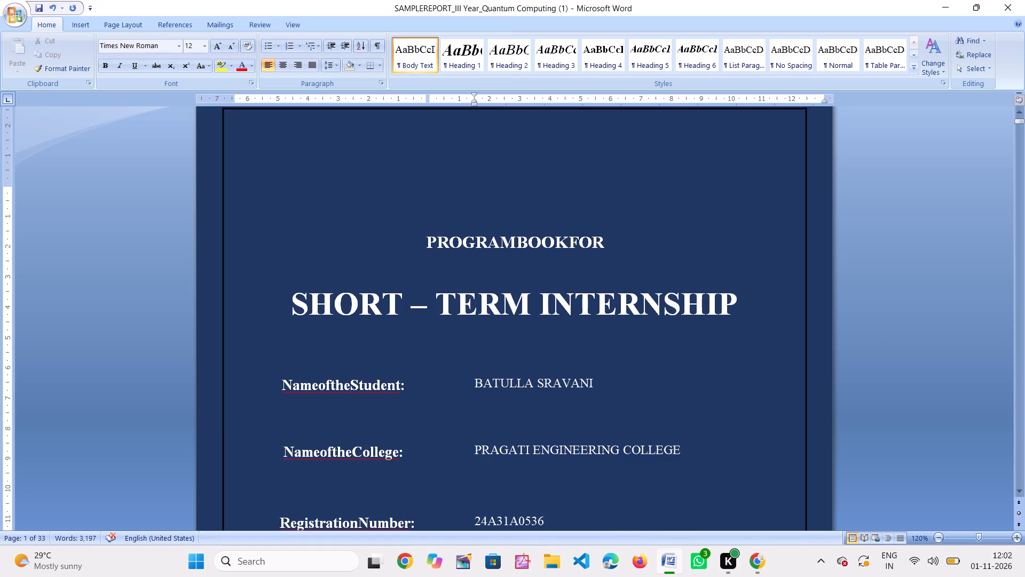
click(517, 283)
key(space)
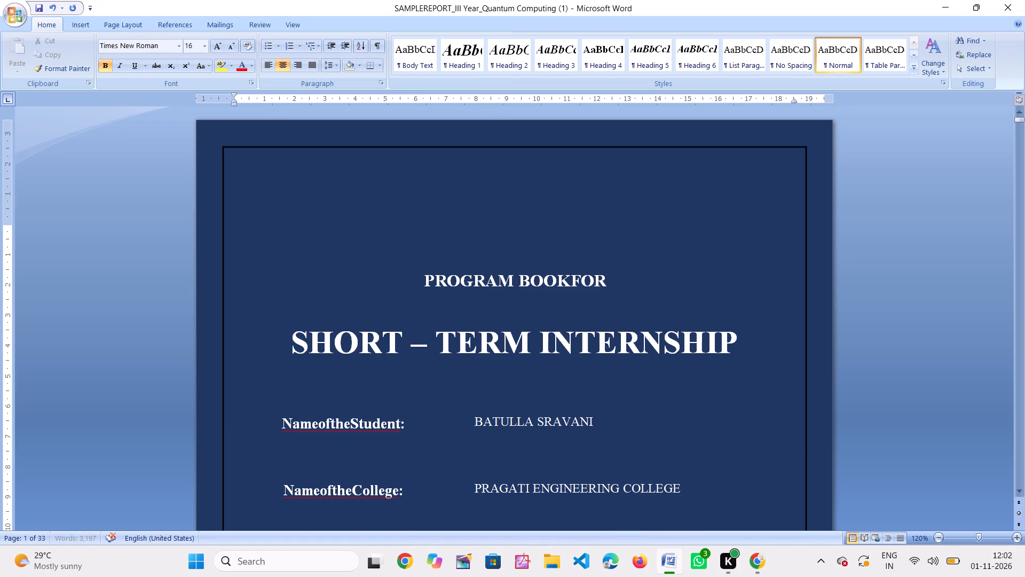
key(Right)
key(Right)
key(Right)
key(Right)
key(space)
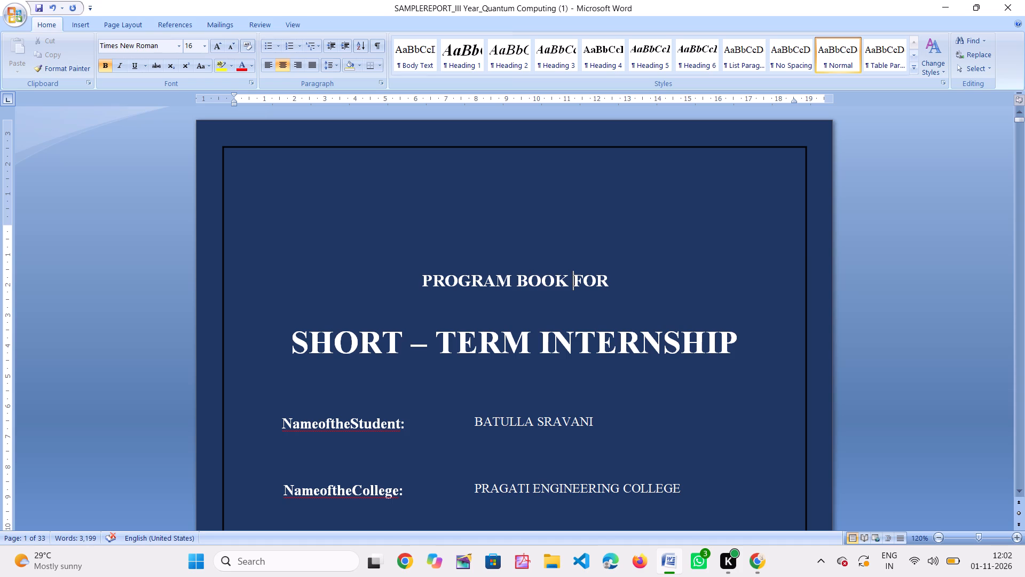
Separate the run-together words of the student name label so it reads "Name of the Student:".
scroll(412, 328, down, 2)
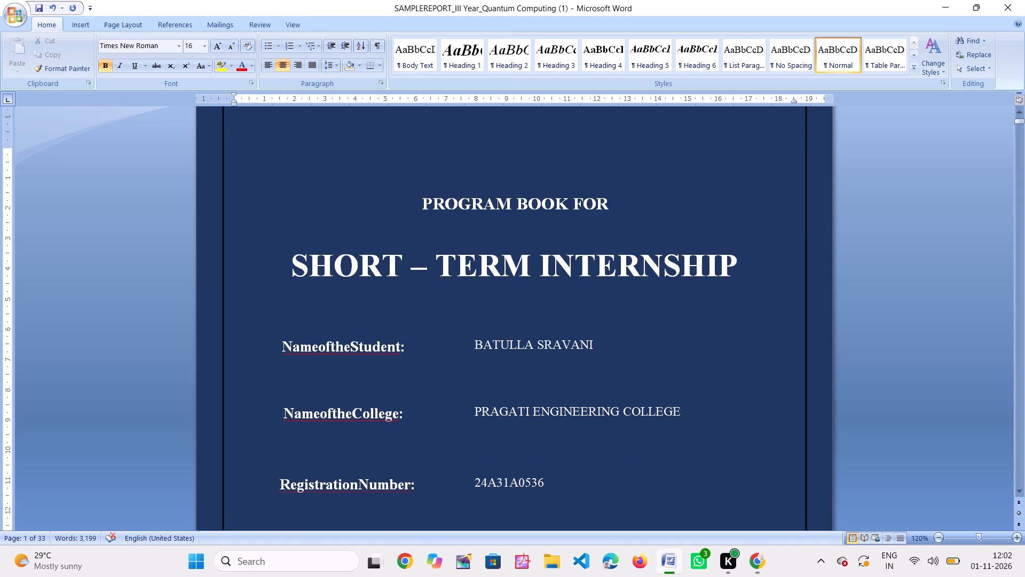
click(318, 348)
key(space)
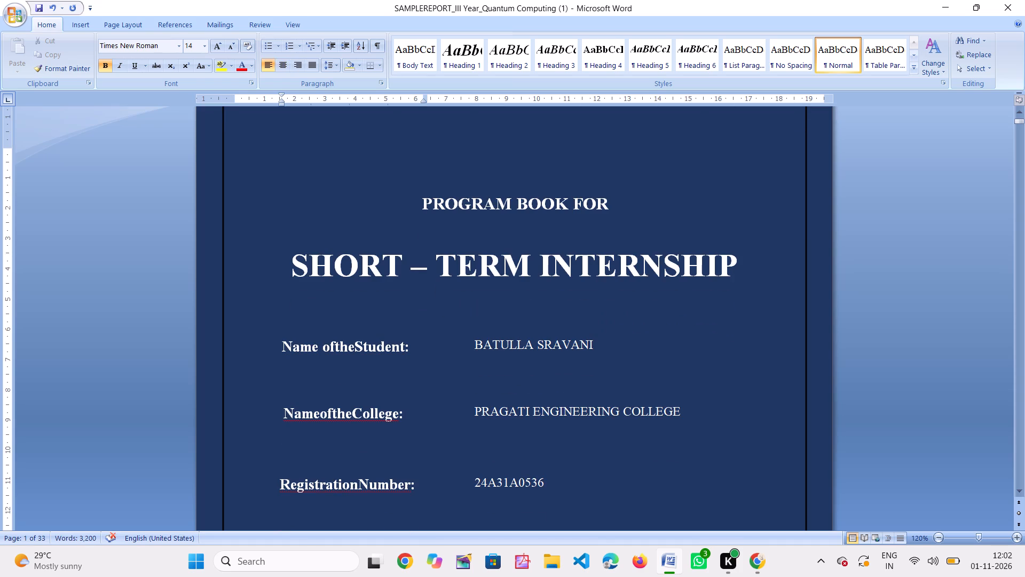
click(337, 352)
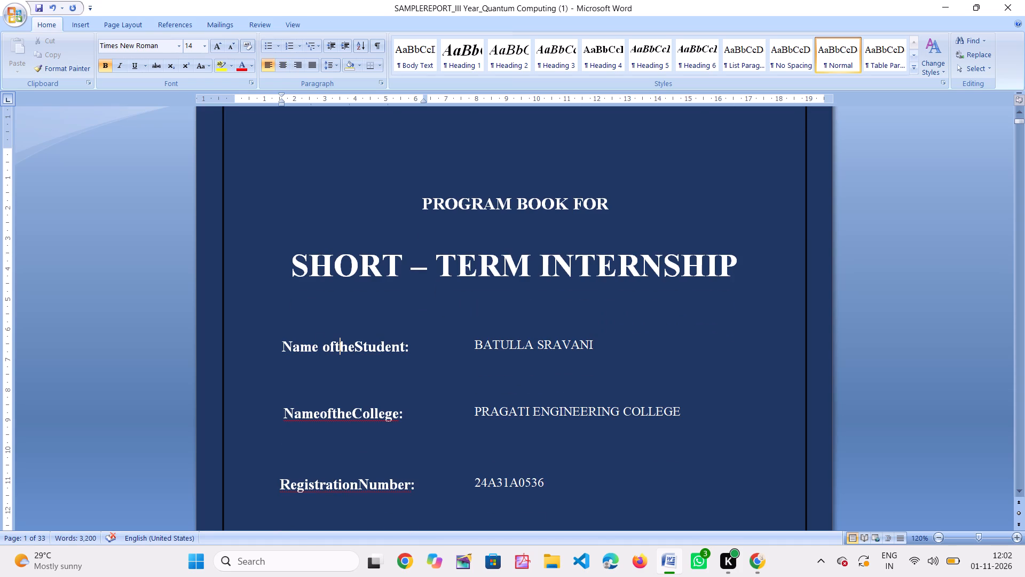
click(333, 350)
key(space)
click(356, 345)
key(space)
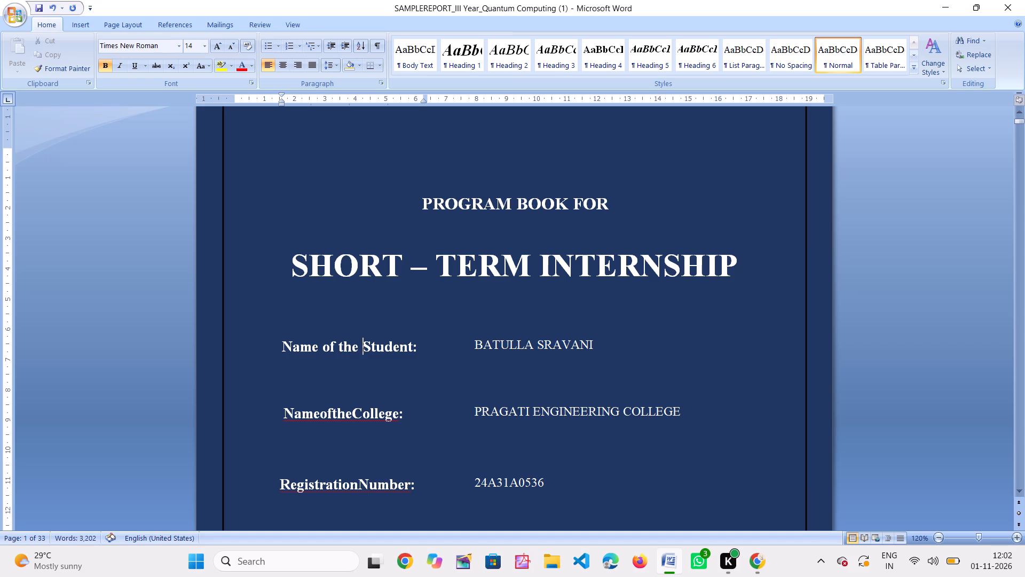
Replace the sample student's name on the cover page with the student's own full name in capital letters.
click(594, 342)
key(BackSpace)
key(BackSpace)
key(BackSpace)
key(BackSpace)
key(BackSpace)
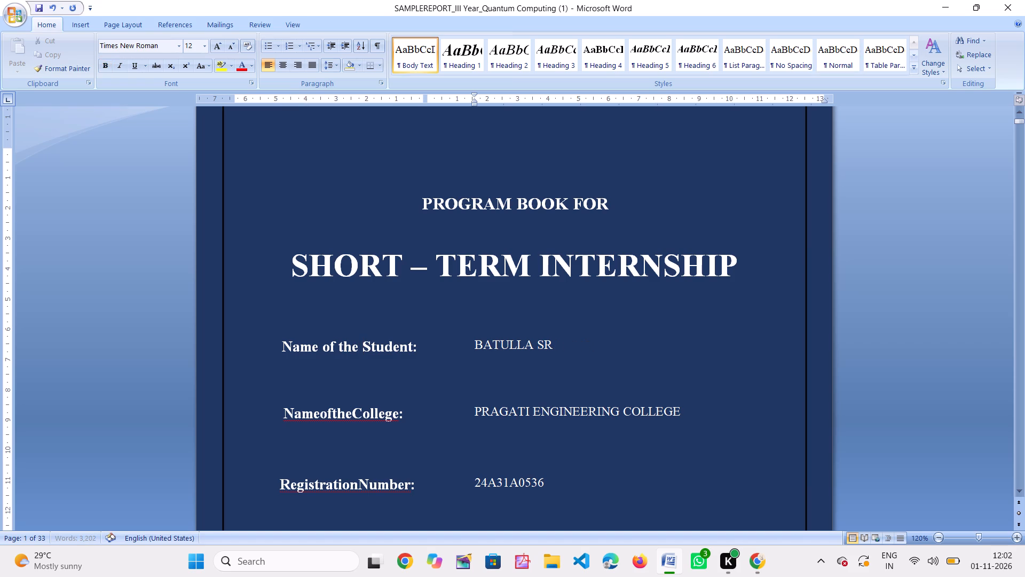
key(BackSpace)
key(BackSpace)
key(BackSpace)
key(BackSpace)
key(BackSpace)
key(BackSpace)
key(BackSpace)
key(BackSpace)
key(BackSpace)
key(BackSpace)
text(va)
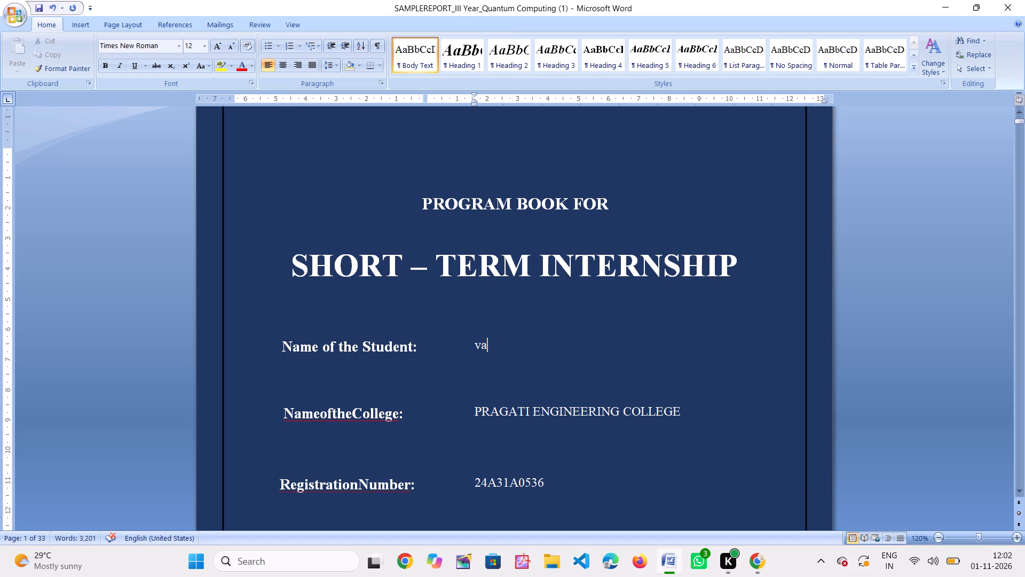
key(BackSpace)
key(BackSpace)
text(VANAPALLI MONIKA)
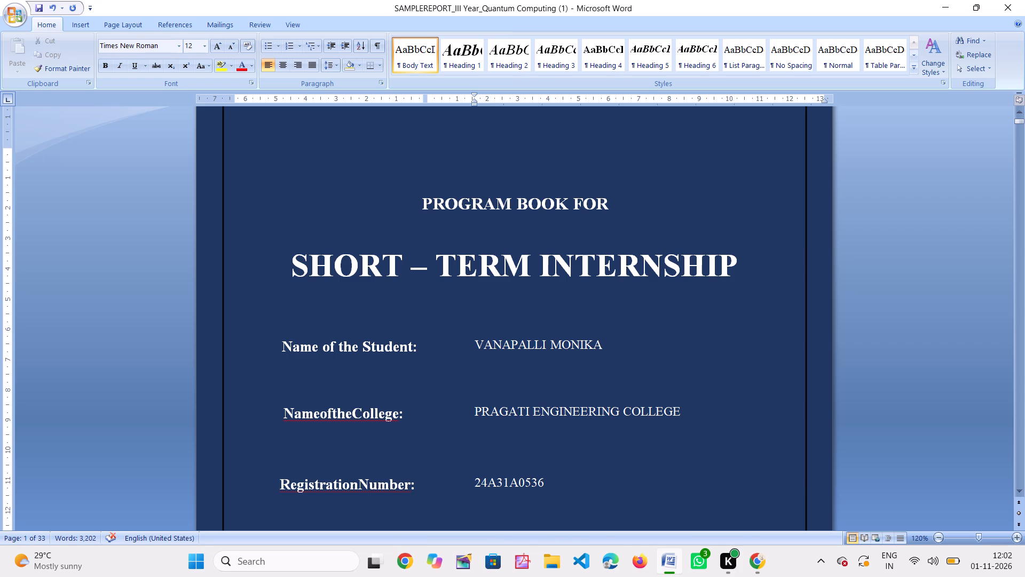
Separate the run-together words of the college label so it reads "Name of the College:".
click(321, 414)
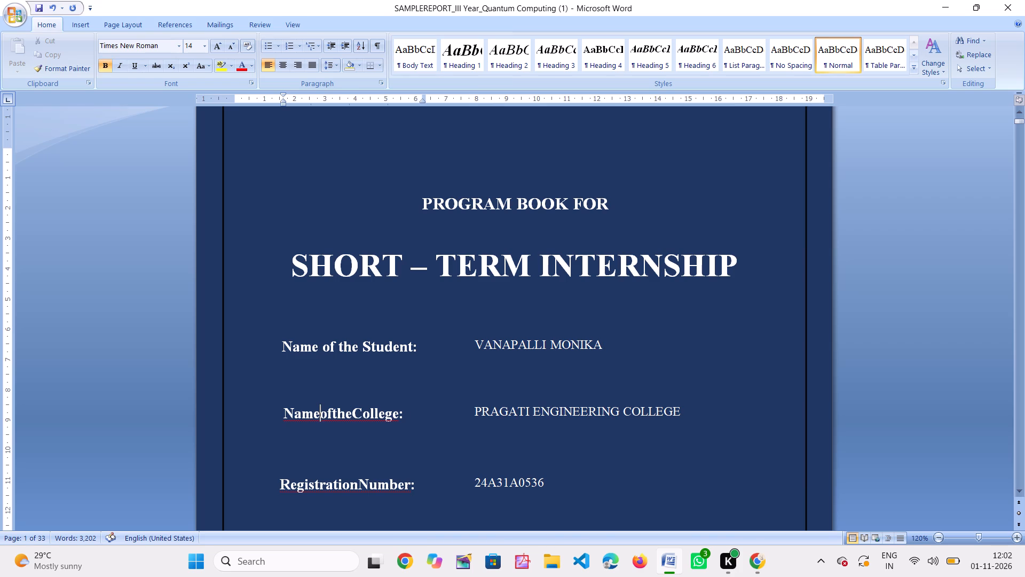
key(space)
click(339, 417)
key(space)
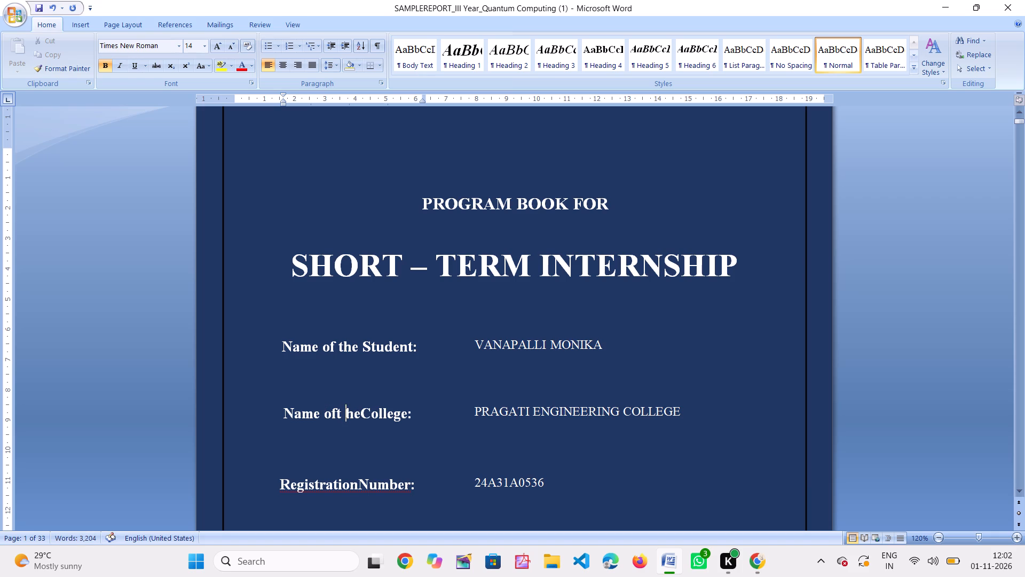
key(BackSpace)
key(Left)
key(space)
key(Right)
key(Right)
key(Right)
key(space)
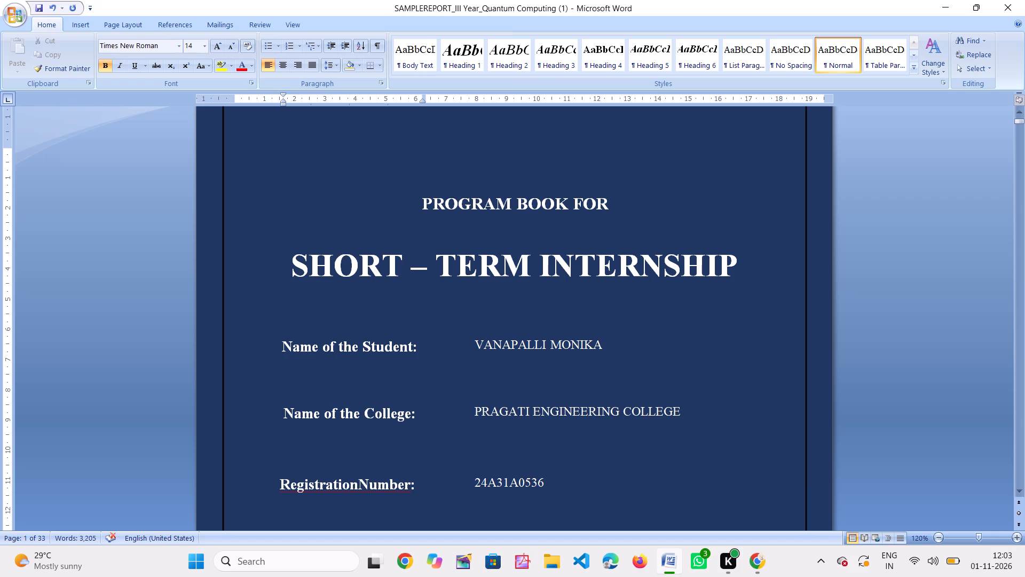
Add the missing spaces in the next two cover page labels, giving "Registration Number:" and "Period of Internship:".
scroll(645, 399, down, 3)
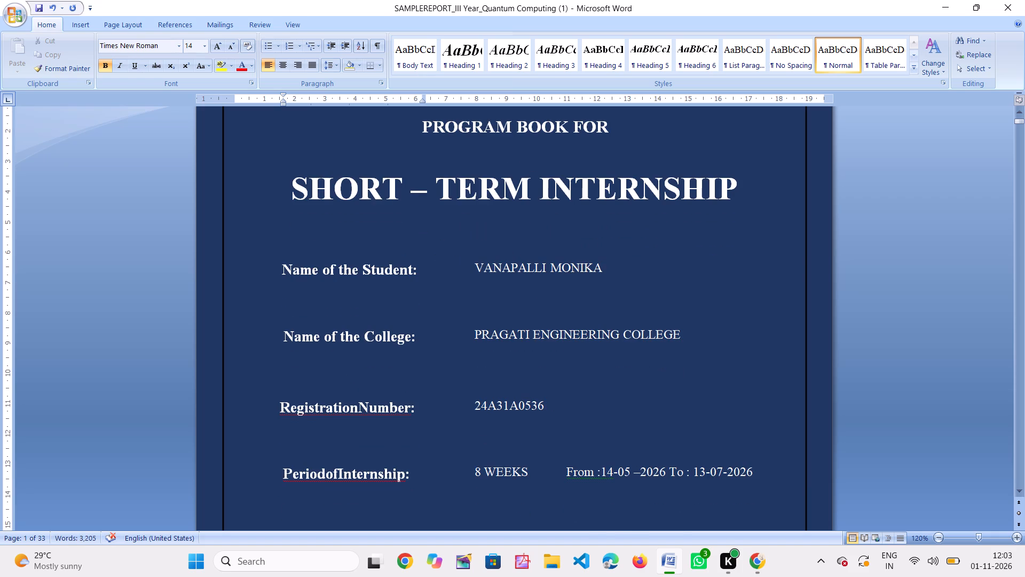
click(359, 368)
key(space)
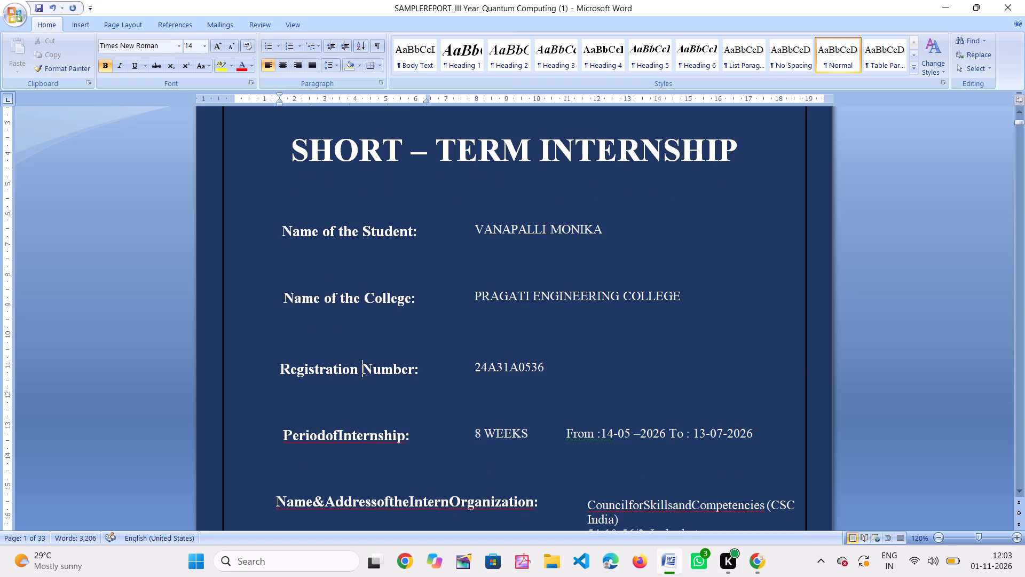
click(326, 436)
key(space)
click(342, 432)
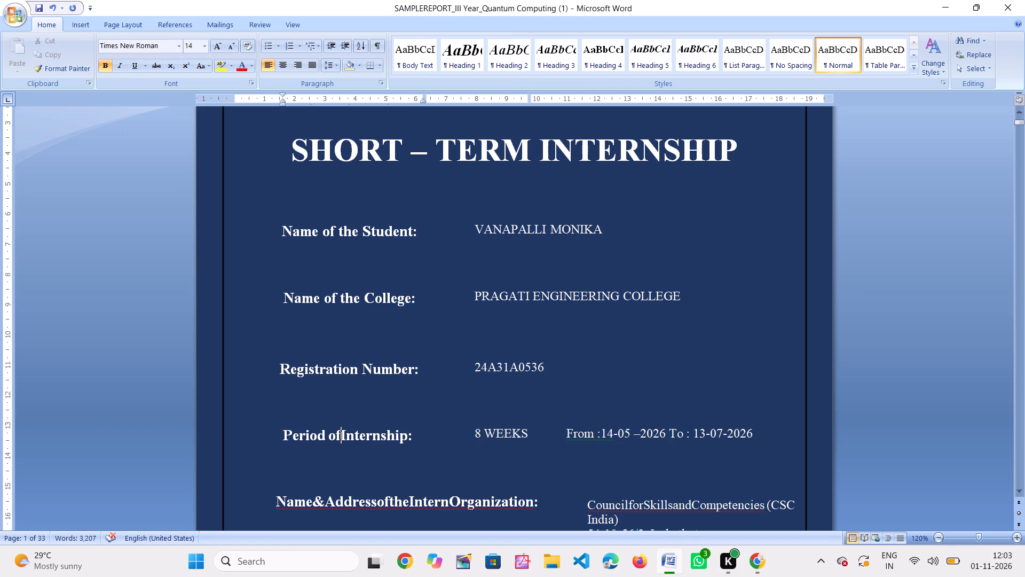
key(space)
Separate the run-together words of the organization label so it reads "Name & Address of the Intern Organization:".
scroll(603, 454, down, 3)
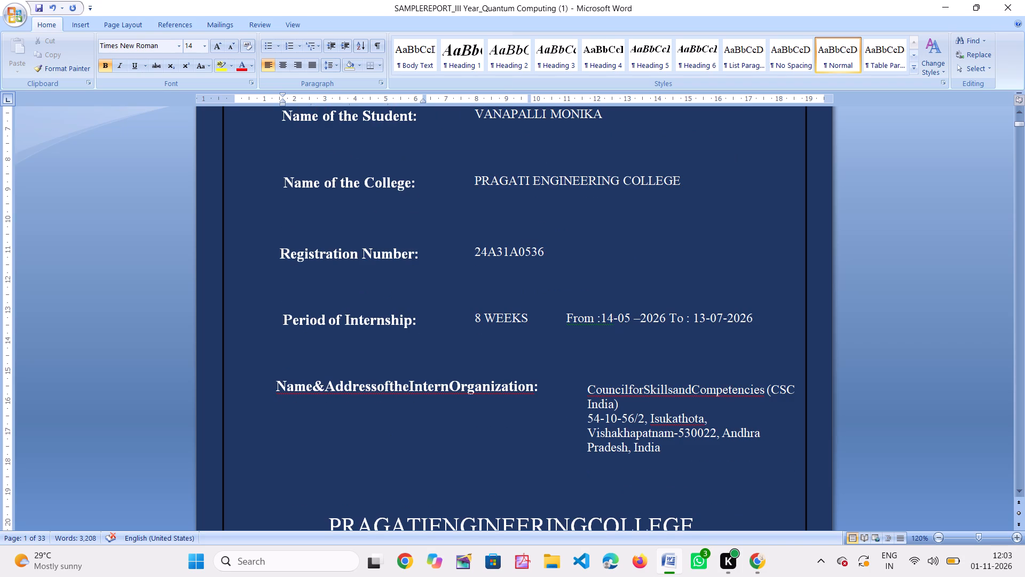
click(309, 385)
key(Right)
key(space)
click(329, 388)
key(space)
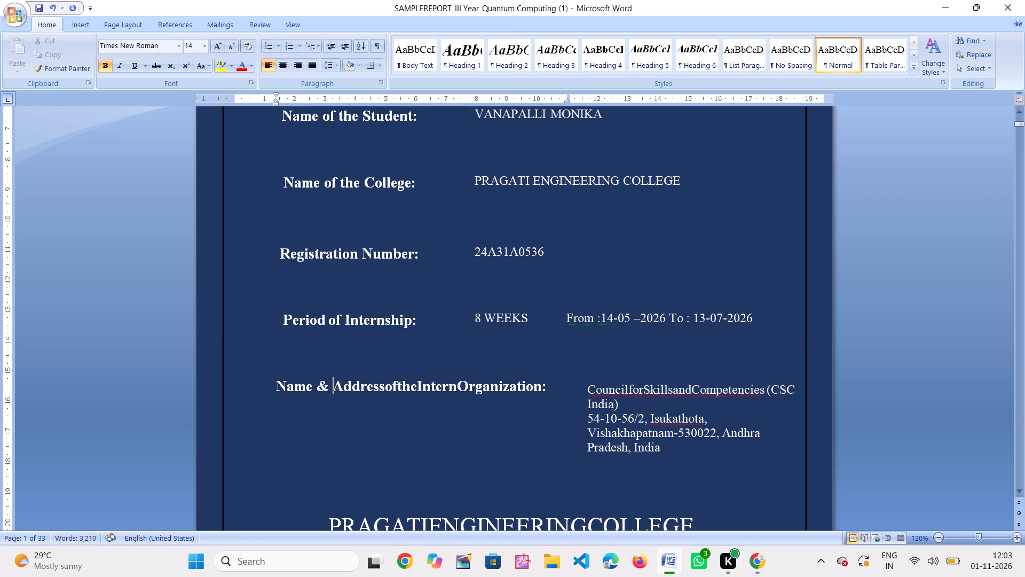
click(385, 387)
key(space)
click(403, 386)
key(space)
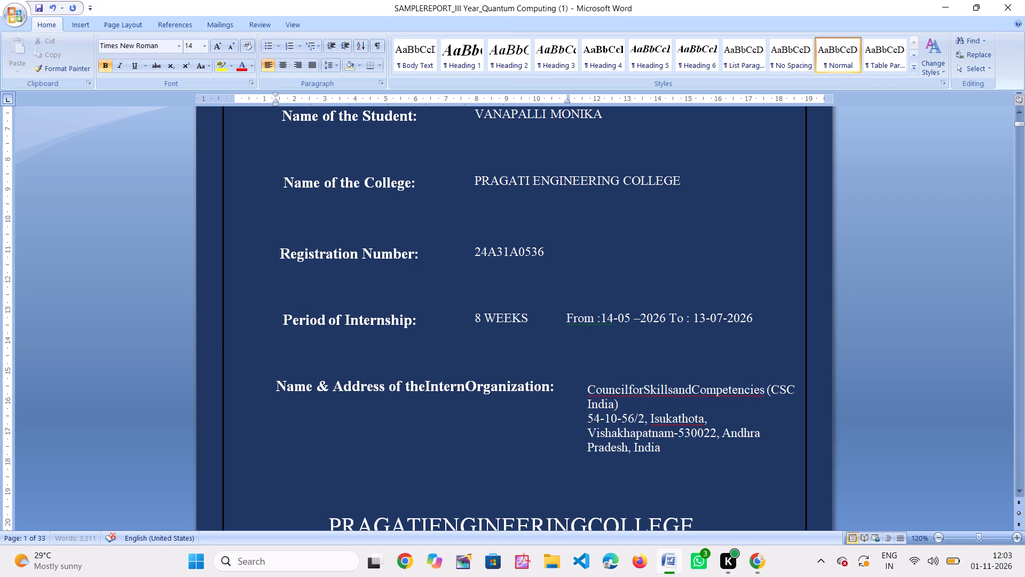
click(426, 382)
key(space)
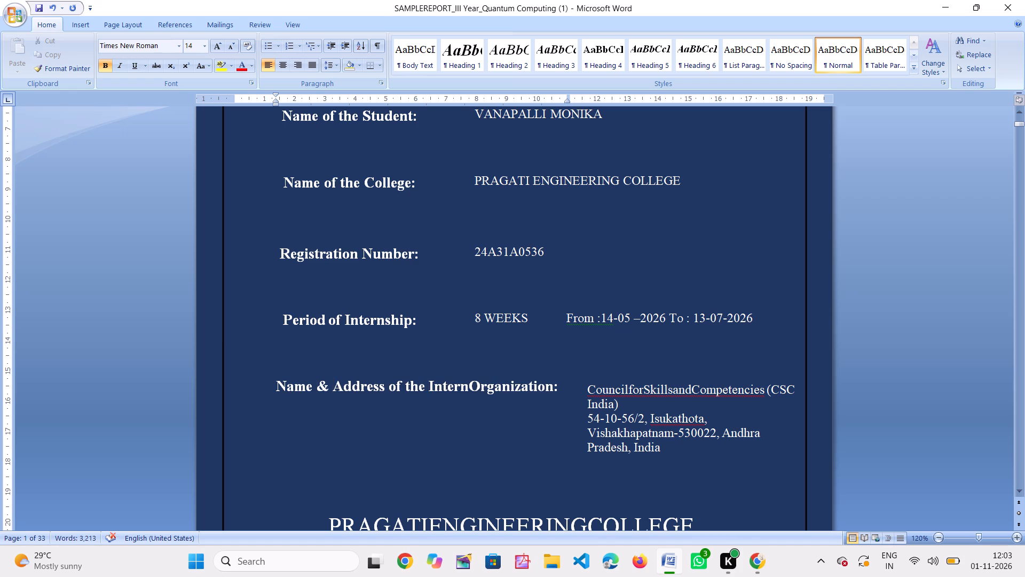
click(468, 387)
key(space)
Insert the missing spaces in the intern organization's name so it reads "Council for Skills and Competencies".
click(628, 391)
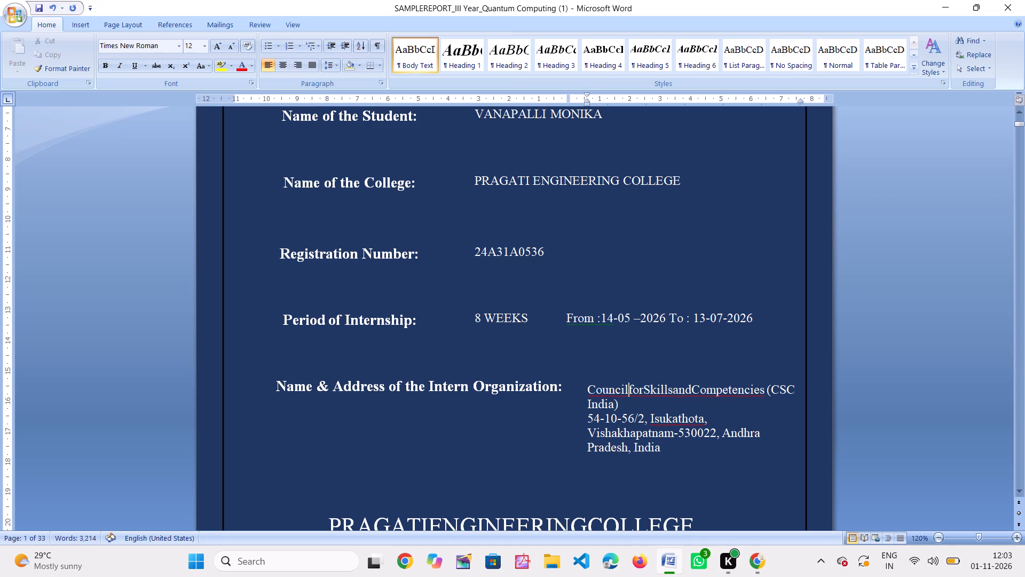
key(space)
click(642, 391)
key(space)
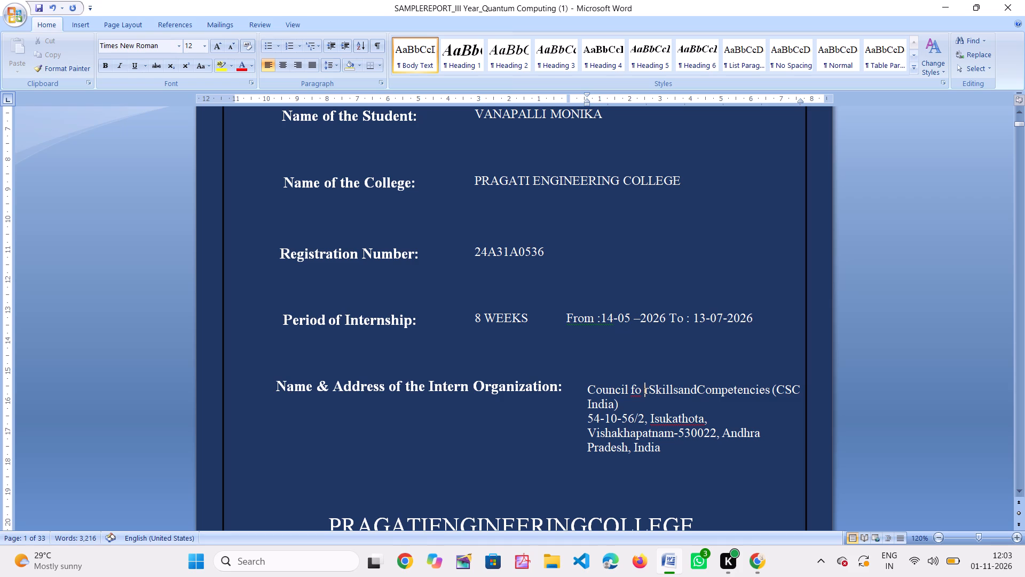
key(BackSpace)
key(Right)
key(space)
click(698, 387)
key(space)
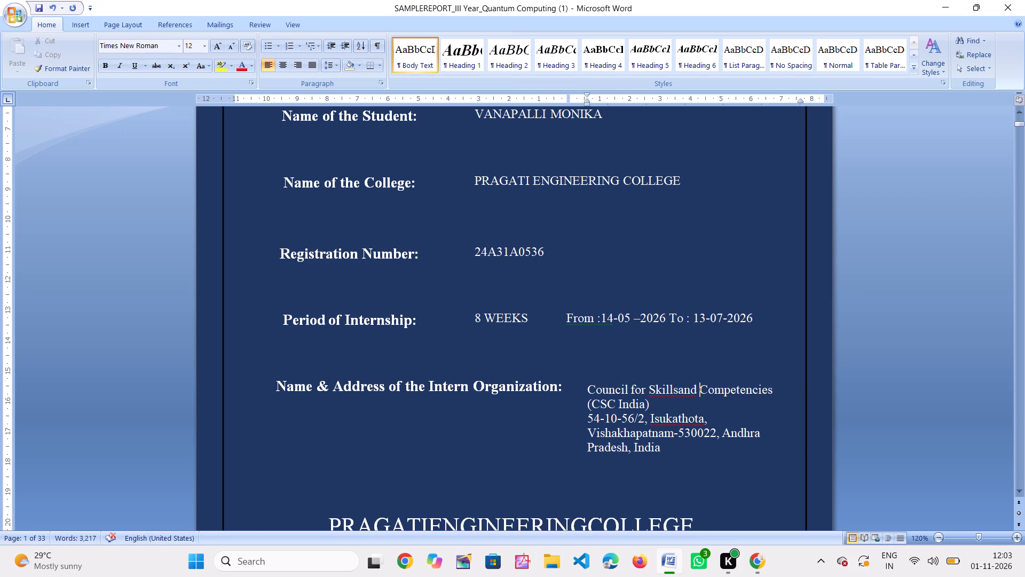
click(683, 391)
key(Left)
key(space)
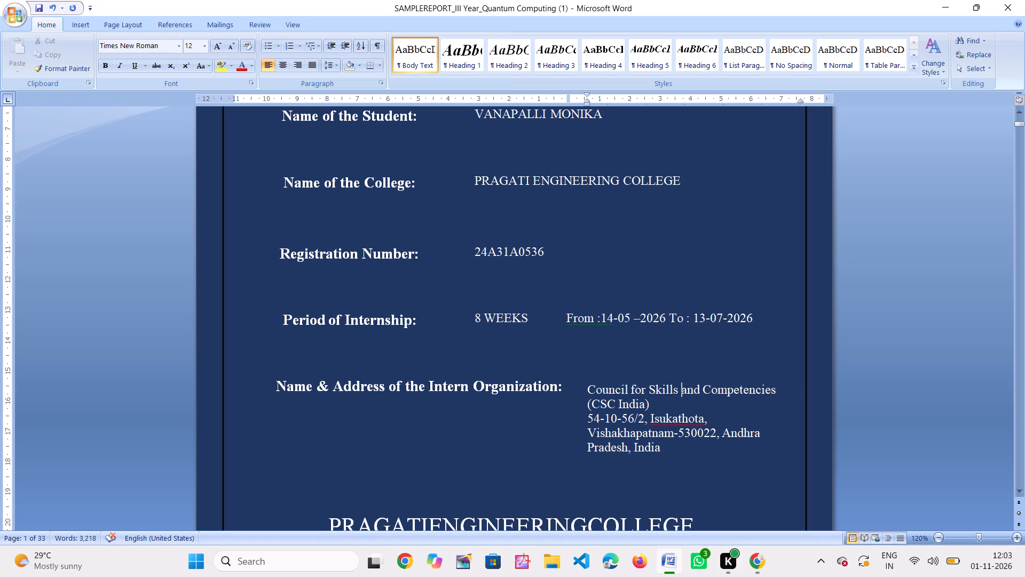
Add a space between the city name and the hyphen before the postal code in the organization's address.
click(673, 434)
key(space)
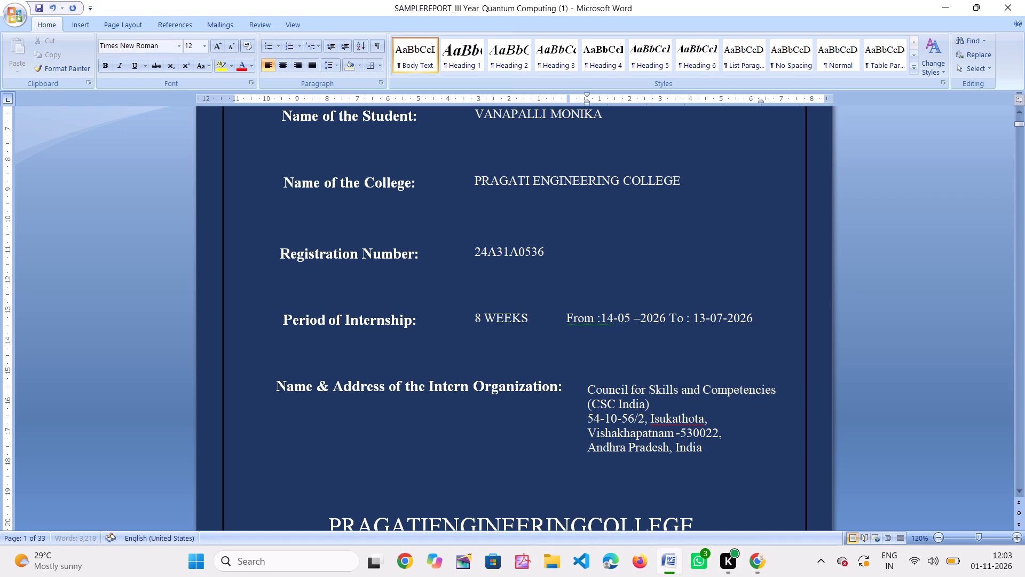
Add a space between the hyphen and the postal code in the intern organization's address.
click(681, 432)
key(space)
Separate the run-together report title on page 2 so it reads "QUANTUM COMPUTING".
scroll(465, 450, down, 3)
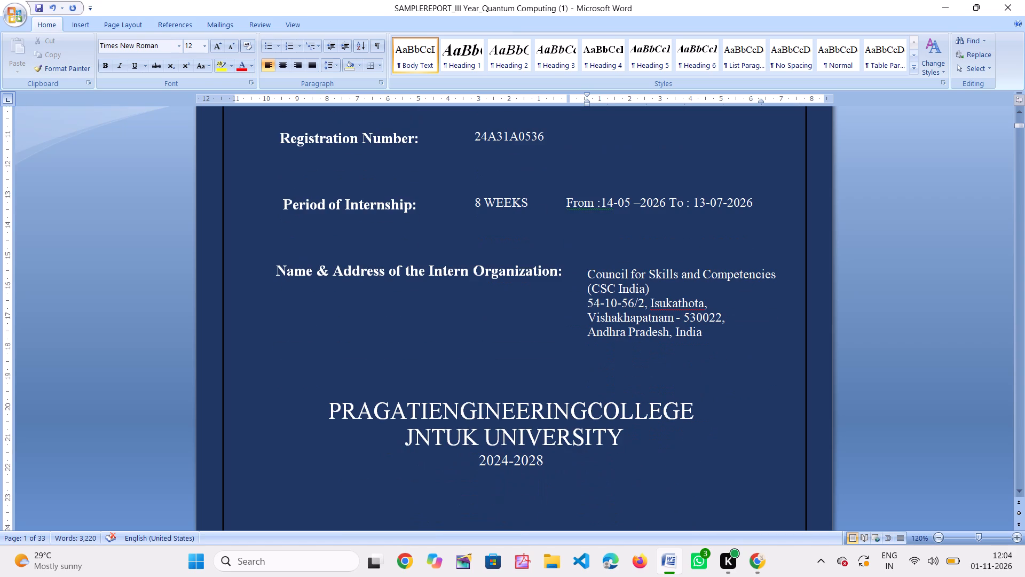
scroll(465, 450, down, 7)
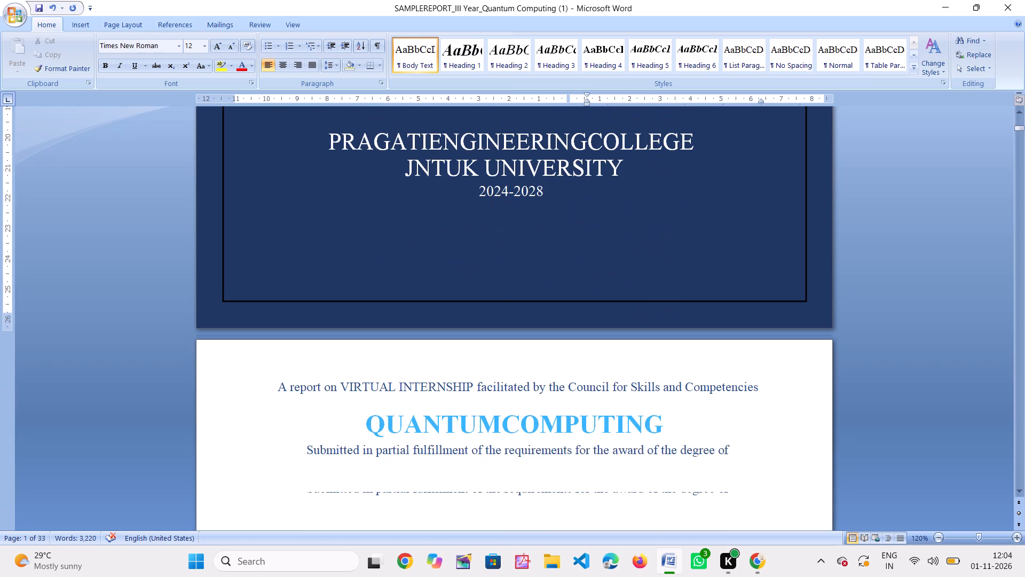
scroll(468, 442, down, 4)
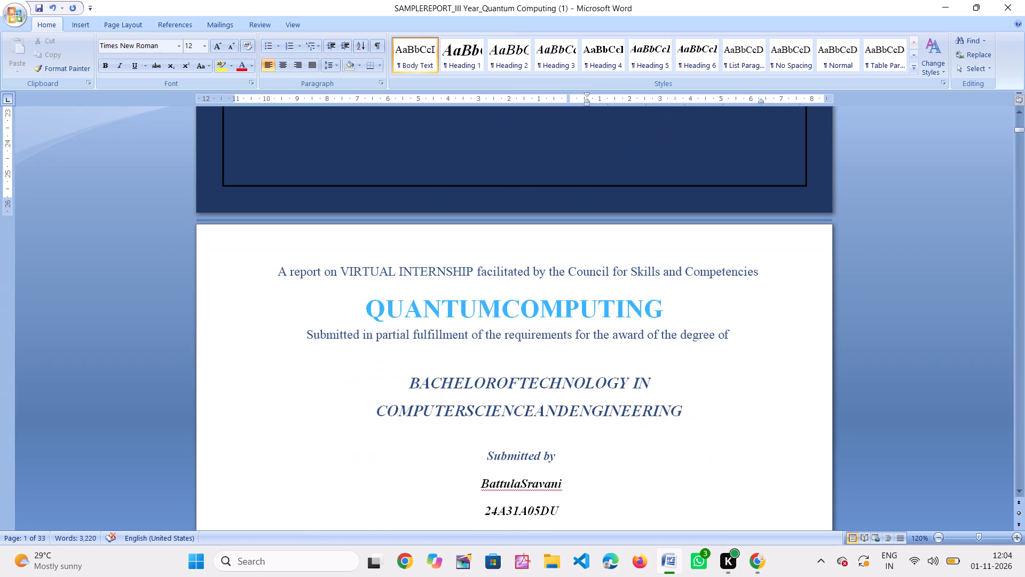
scroll(498, 422, down, 2)
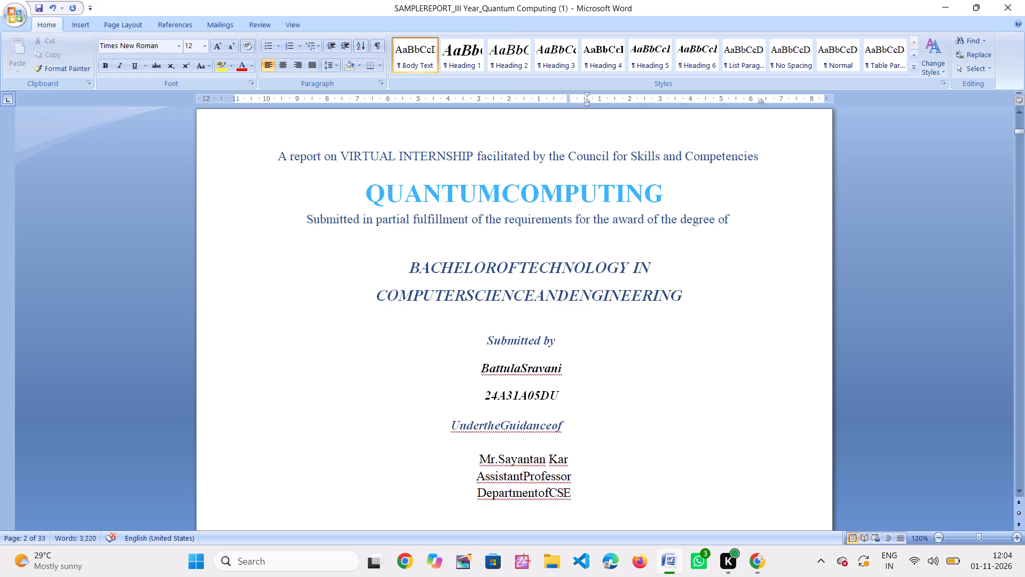
click(501, 193)
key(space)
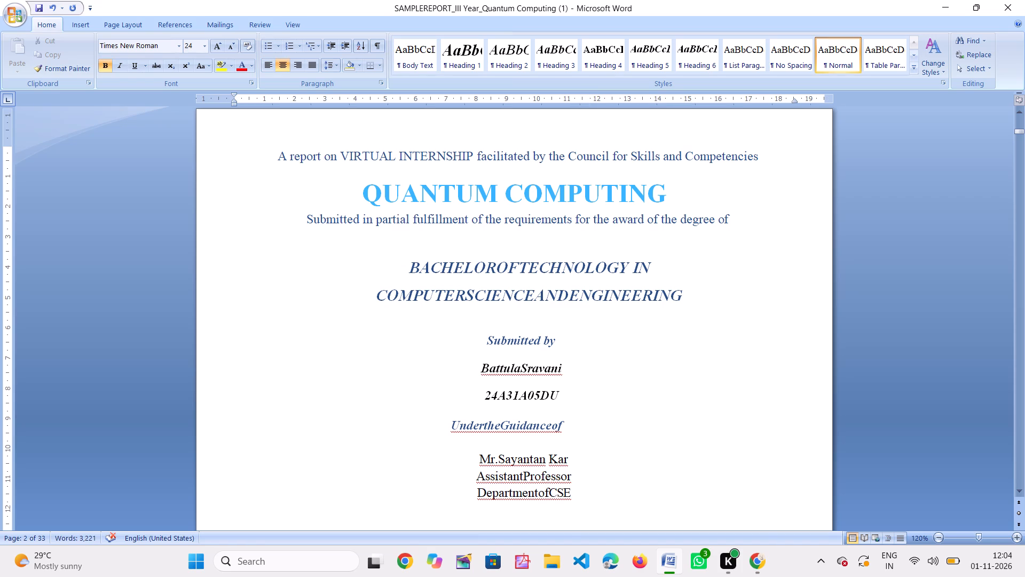
Insert the missing spaces in the degree lines so they read "BACHELOR OF TECHNOLOGY" and "COMPUTER SCIENCE AND ENGINEERING".
click(499, 268)
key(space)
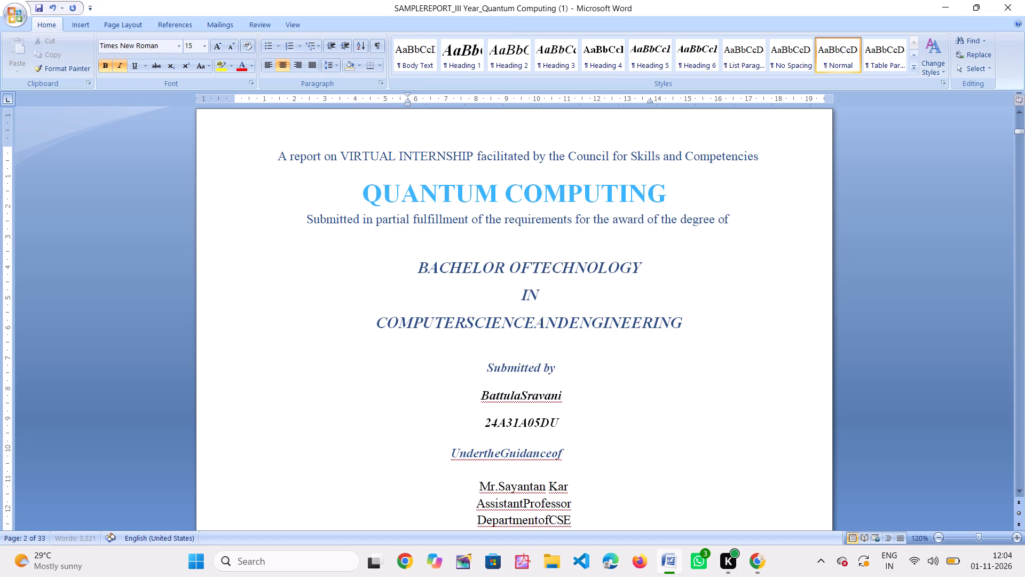
click(532, 270)
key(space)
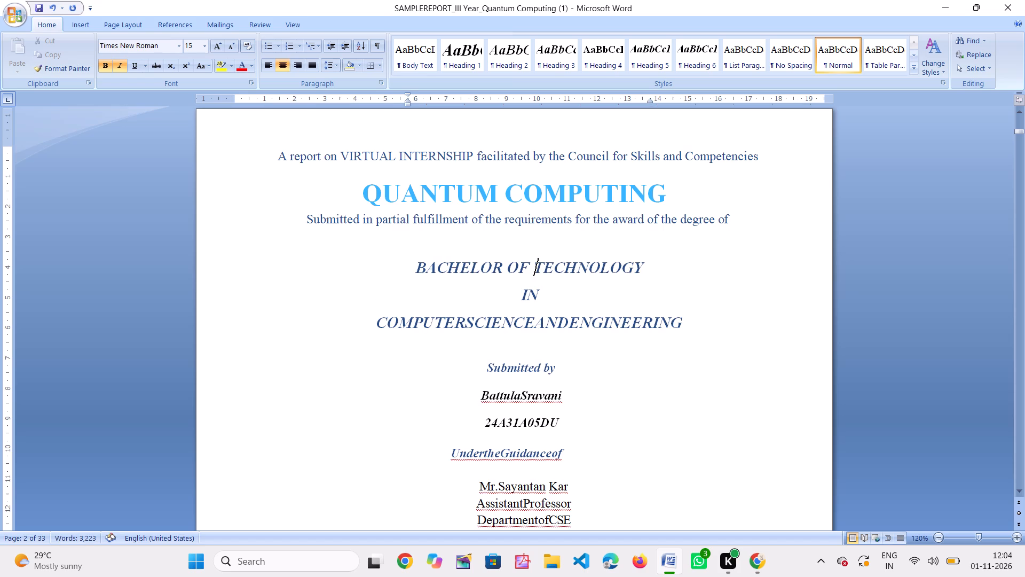
click(468, 323)
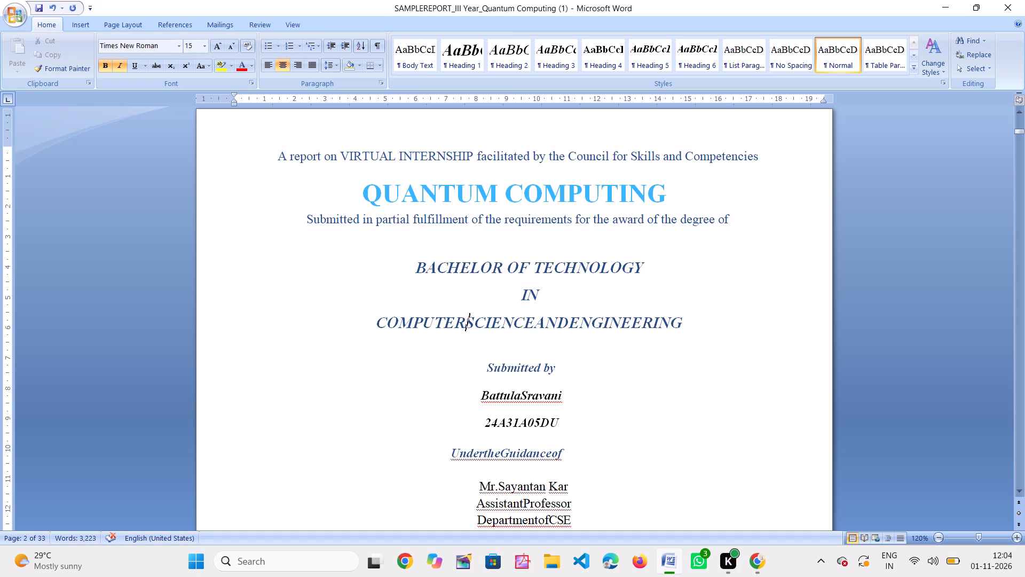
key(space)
click(540, 323)
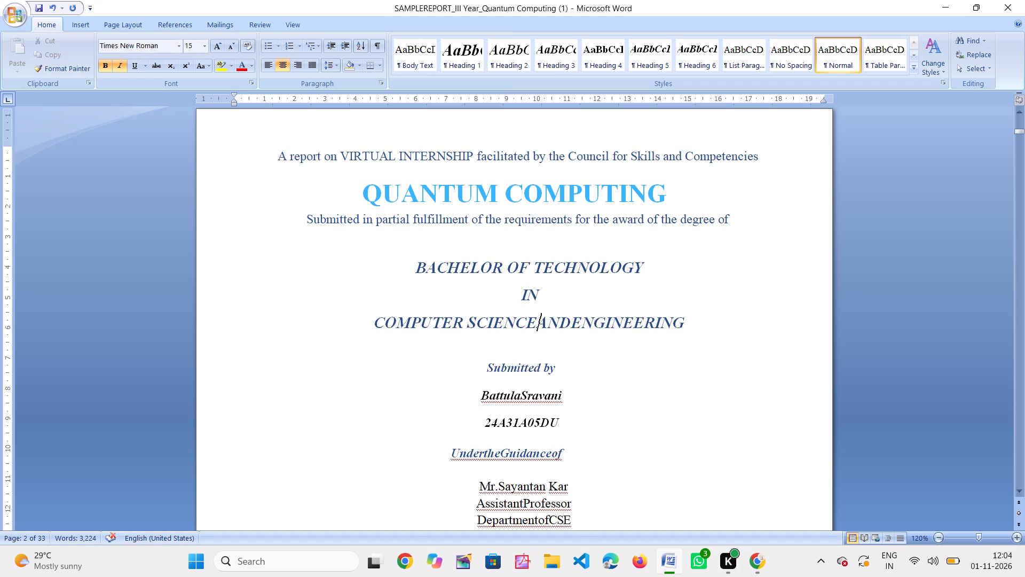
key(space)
click(576, 325)
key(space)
Replace the sample student's name below "Submitted by" with the student's own full name on its own line.
scroll(546, 348, down, 2)
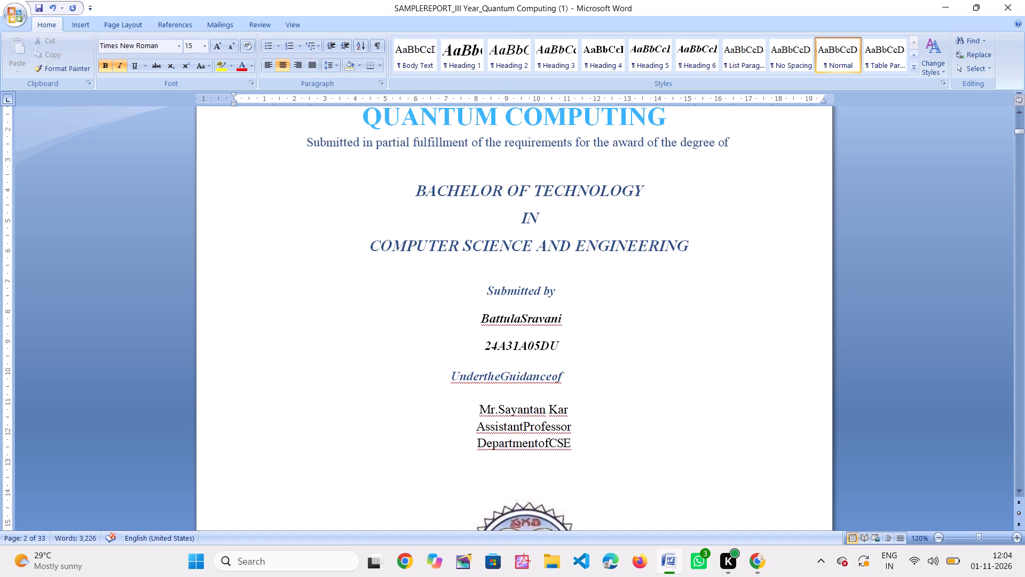
click(570, 317)
key(BackSpace)
key(BackSpace)
key(BackSpace)
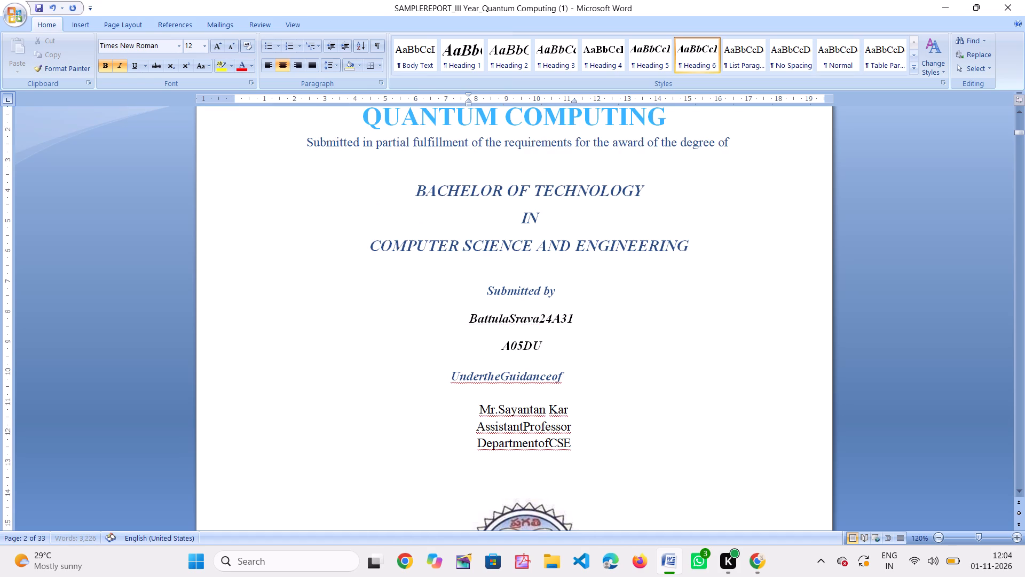
key(Return)
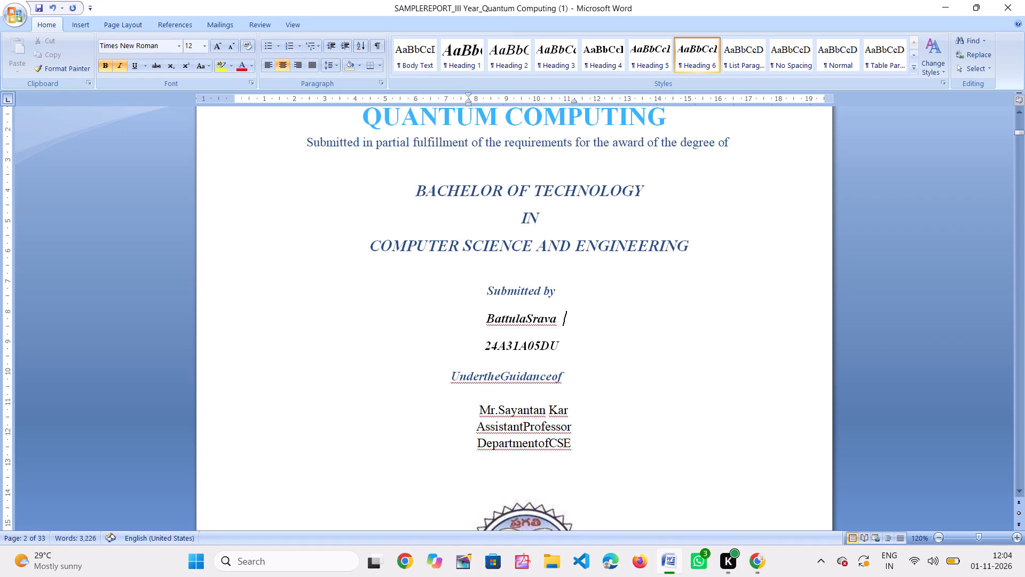
key(Left)
key(BackSpace)
key(BackSpace)
key(BackSpace)
key(BackSpace)
key(BackSpace)
key(BackSpace)
key(BackSpace)
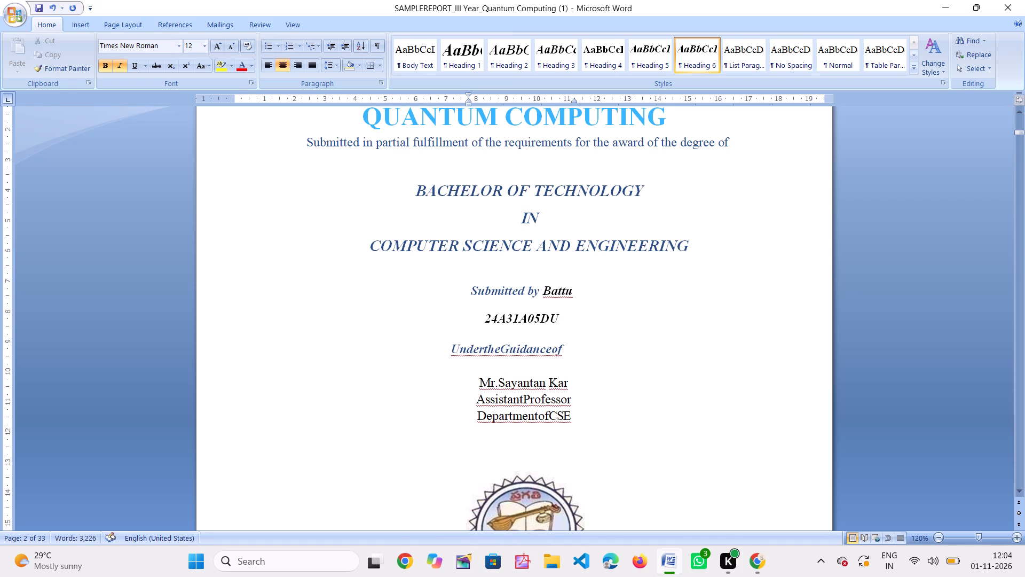
key(BackSpace)
key(BackSpace)
key(BackSpace)
key(BackSpace)
key(BackSpace)
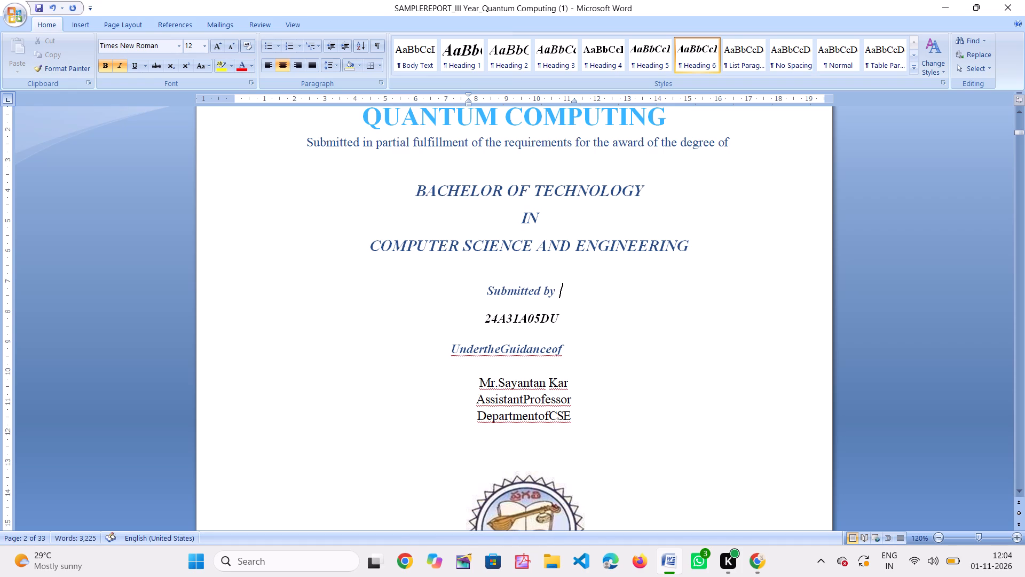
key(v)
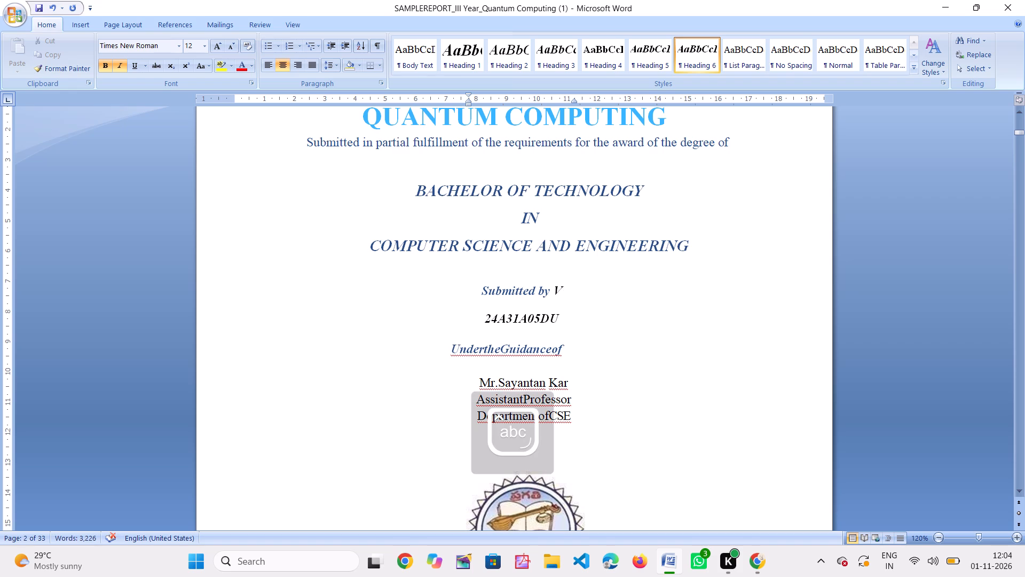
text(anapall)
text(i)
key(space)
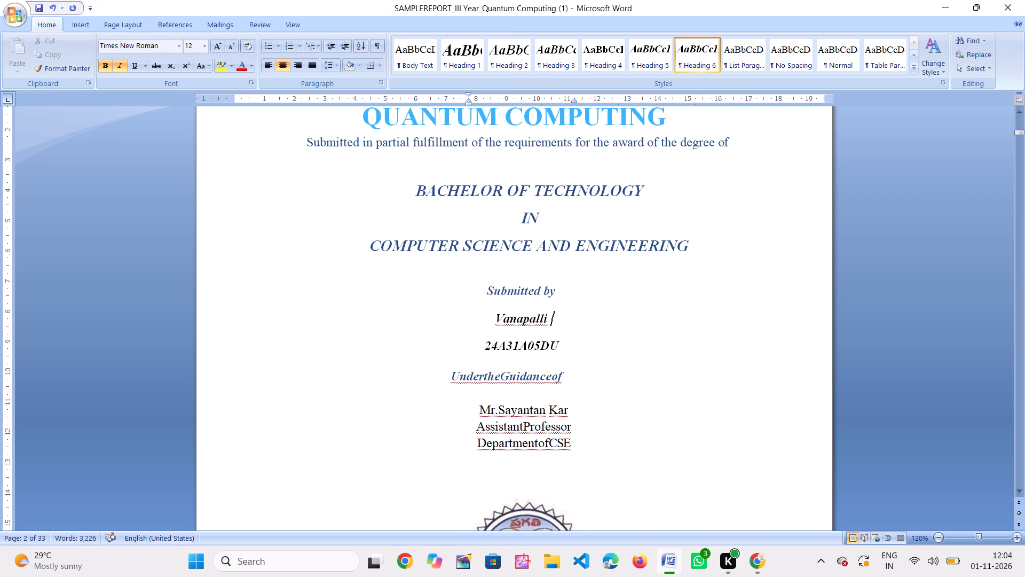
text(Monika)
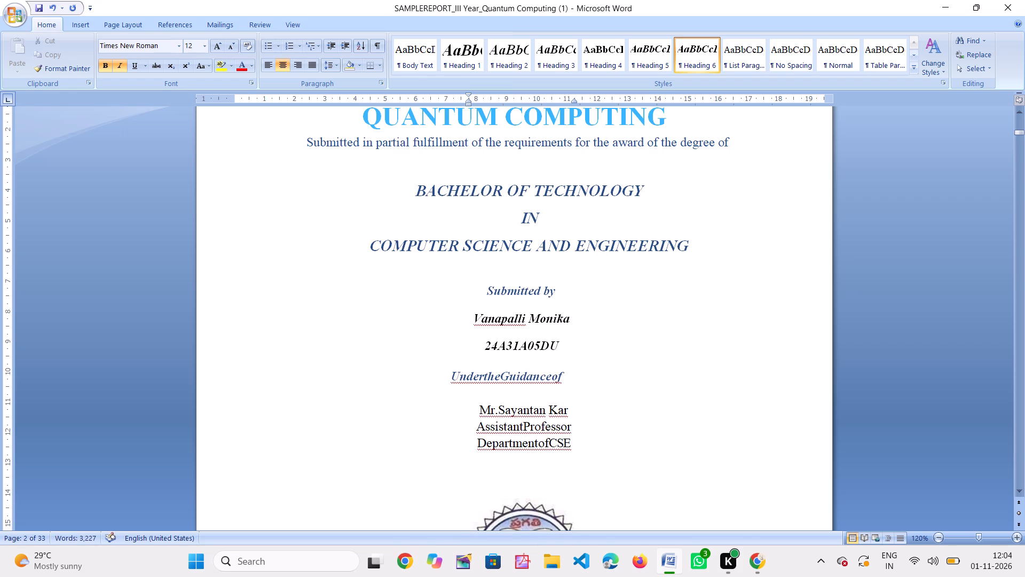
Replace the ending of the sample registration number below the name so it matches the student's own registration number.
click(561, 343)
key(BackSpace)
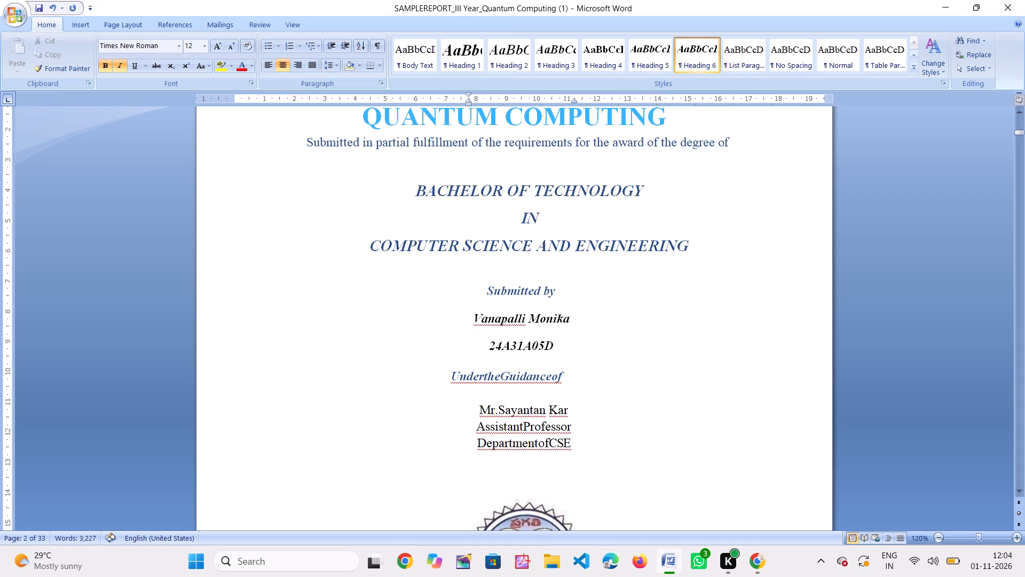
key(BackSpace)
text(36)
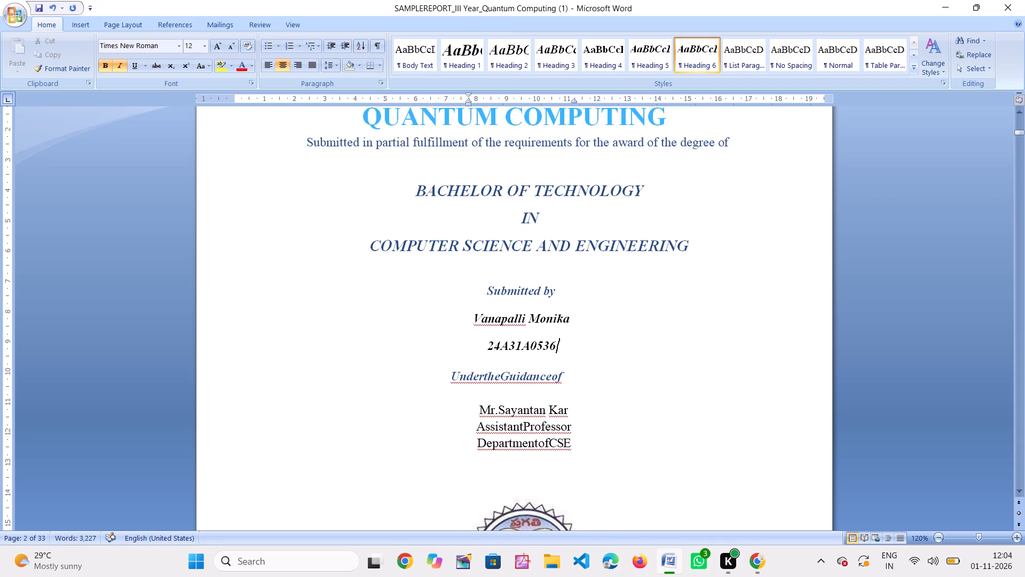
Separate the run-together words of the guide heading so it reads "Under the Guidance of".
click(485, 380)
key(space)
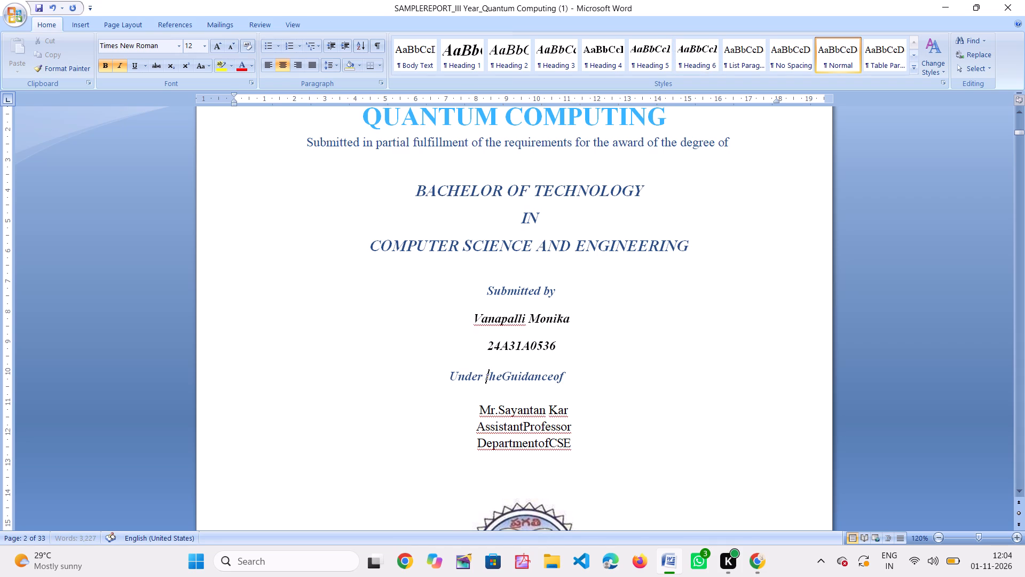
click(505, 377)
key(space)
click(558, 378)
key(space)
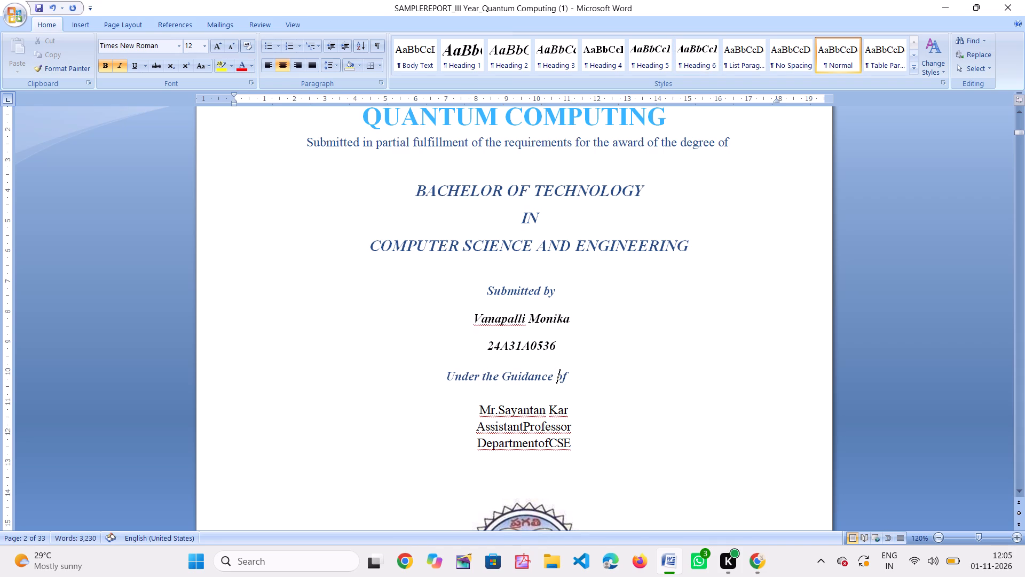
Switch to WhatsApp.
scroll(556, 412, down, 3)
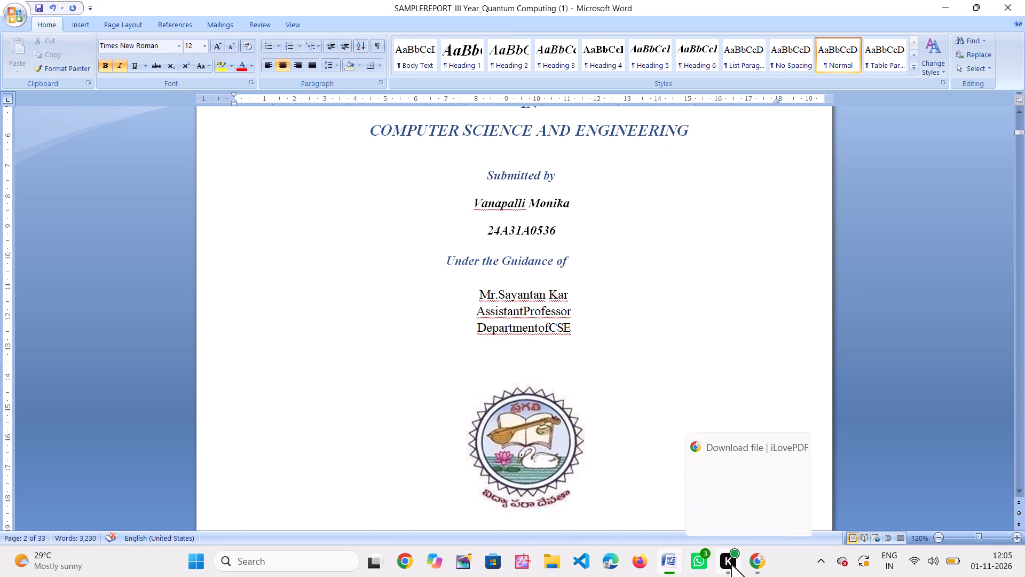
click(702, 563)
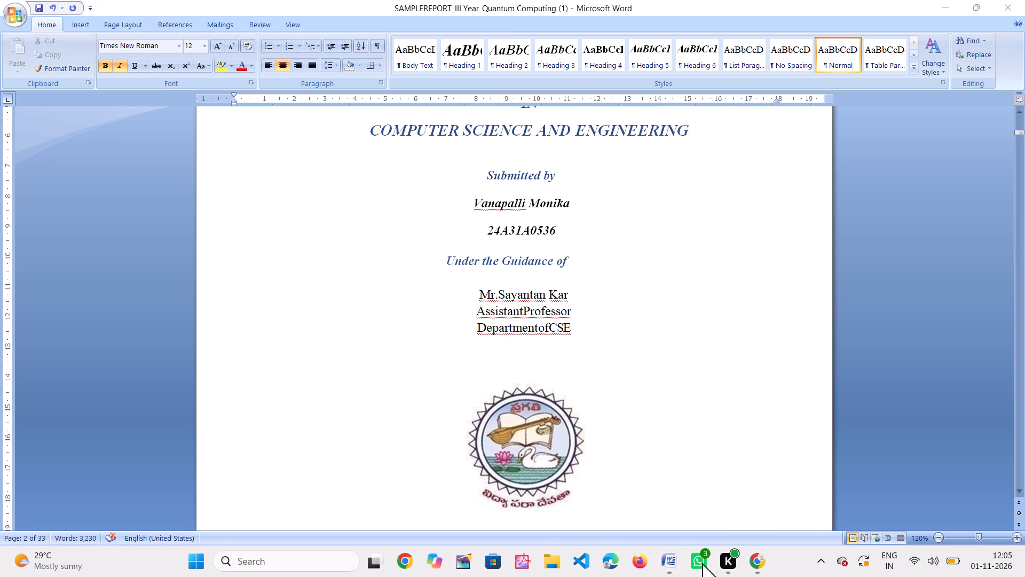
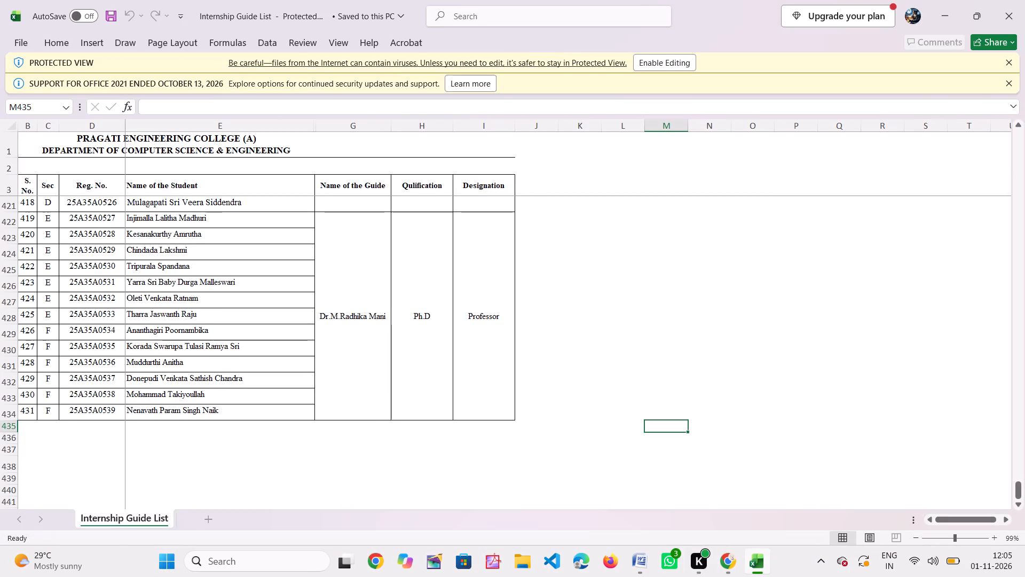
Look through the Internship Guide List for the student's own registration number and the guide assigned to it.
scroll(51, 267, up, 13)
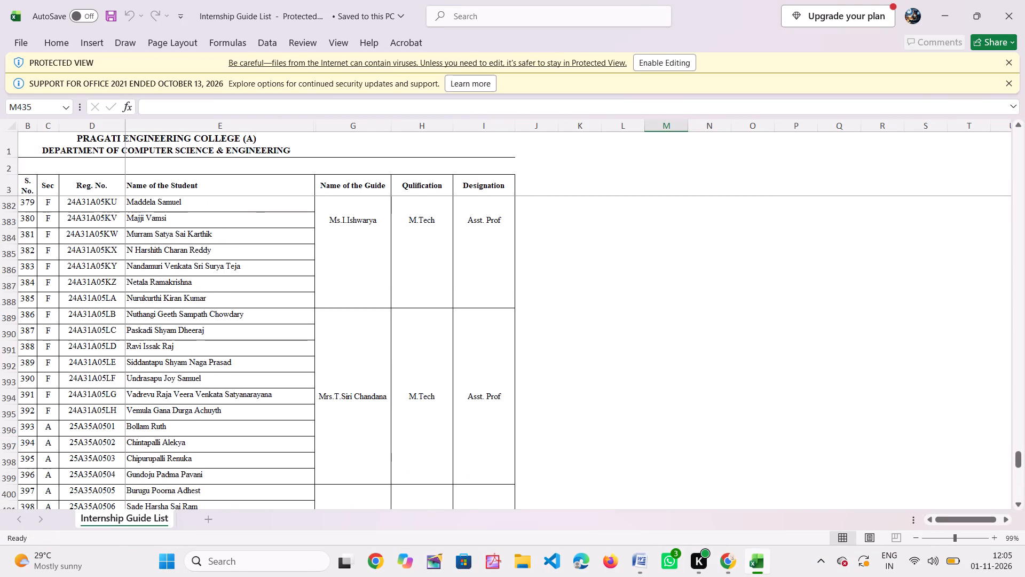
scroll(52, 267, up, 18)
scroll(52, 264, up, 9)
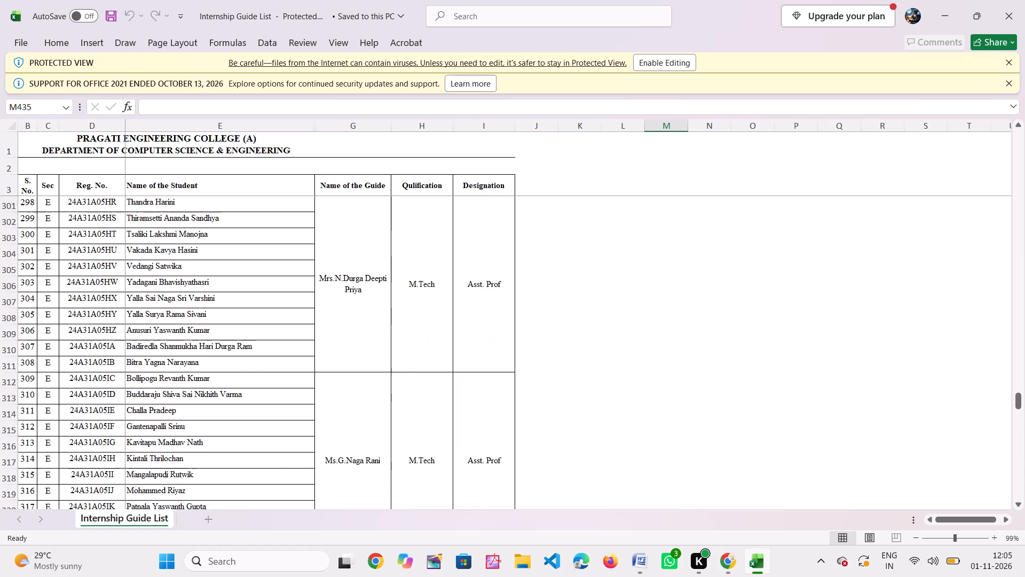
scroll(53, 264, up, 6)
drag(1020, 375, 1024, 193)
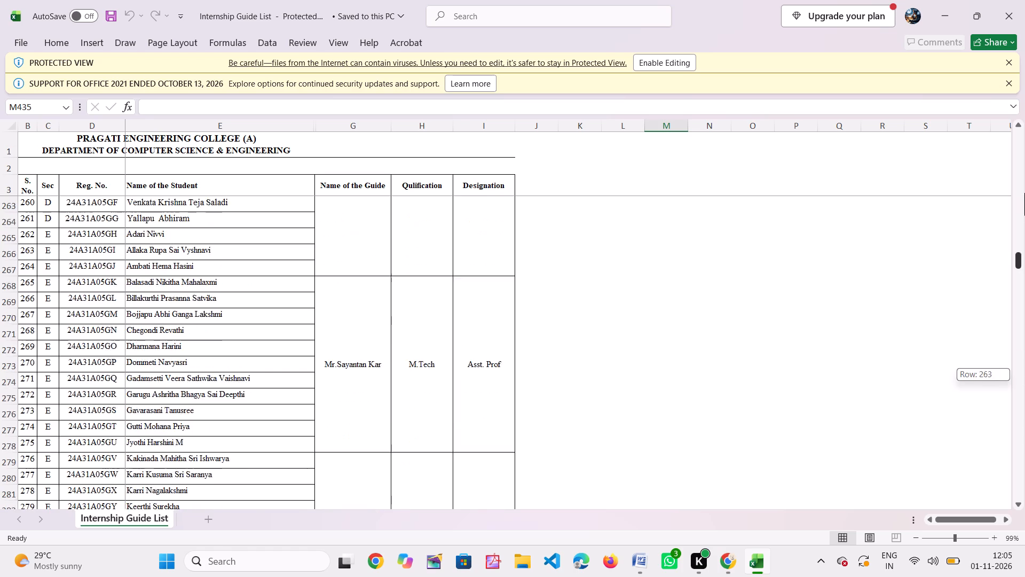
Copy the name of the guide assigned to the student's registration number from the Internship Guide List and return to the report.
drag(1024, 193, 1024, 123)
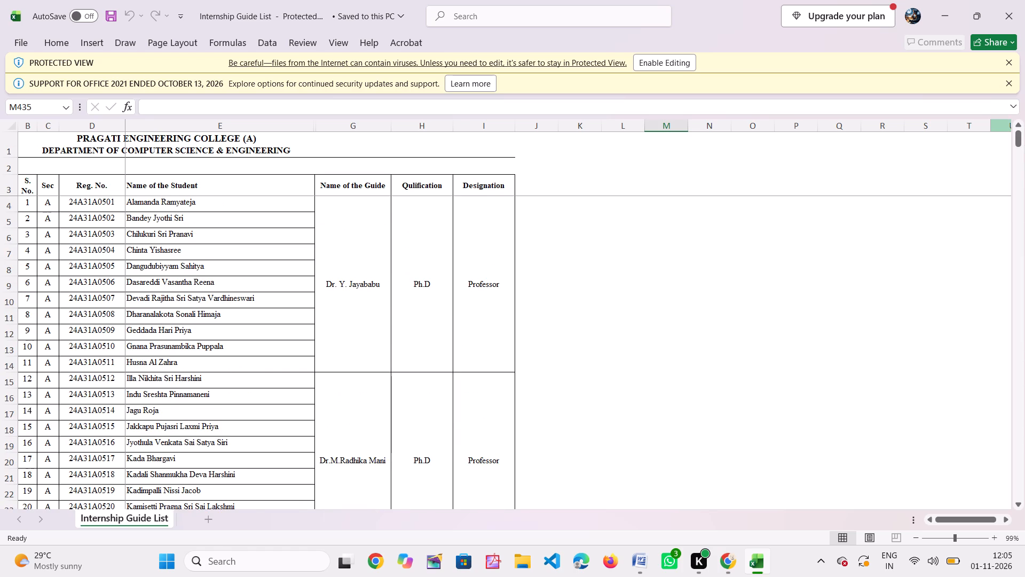
scroll(104, 277, down, 2)
scroll(104, 277, up, 3)
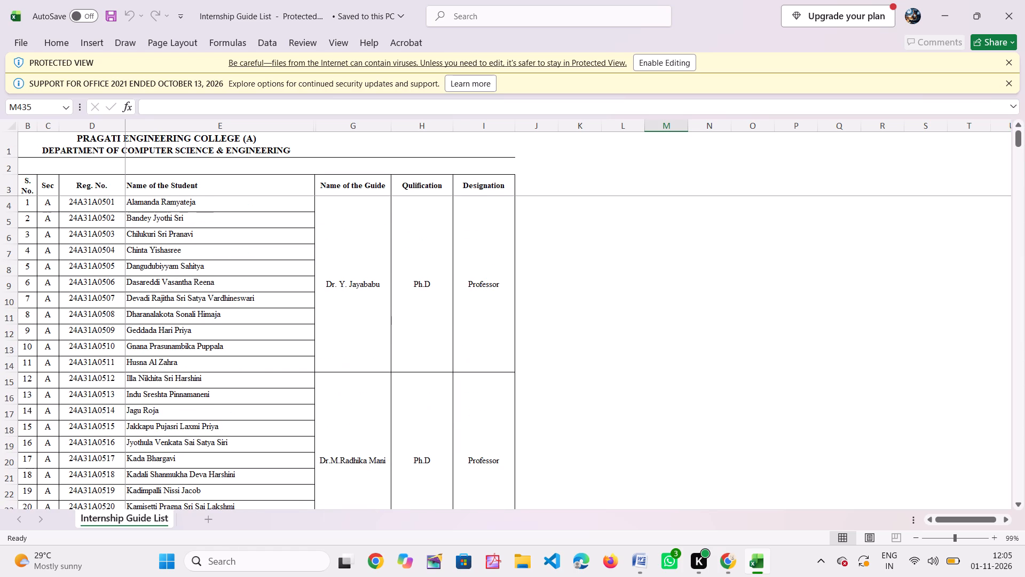
scroll(103, 277, down, 8)
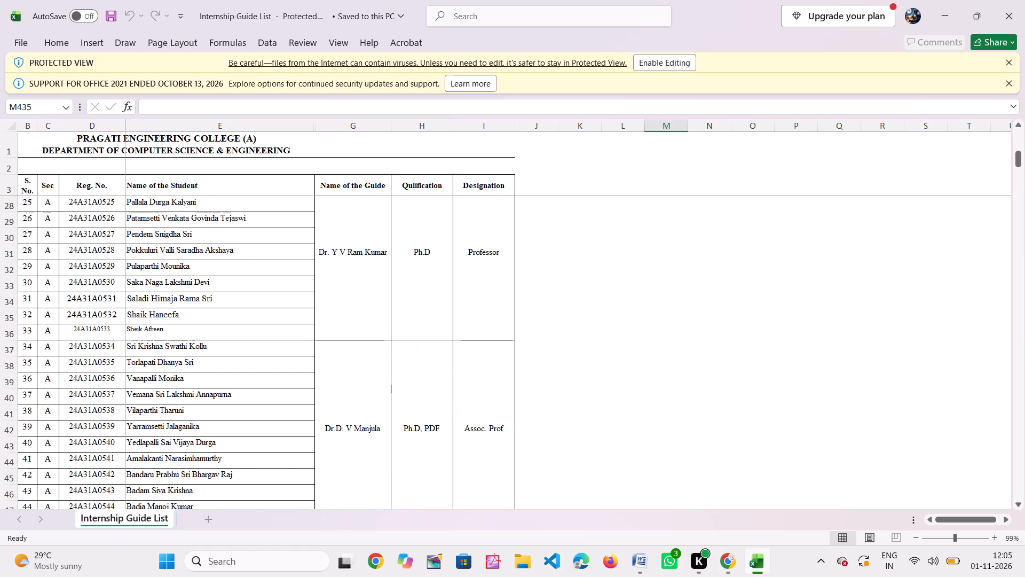
scroll(103, 277, down, 3)
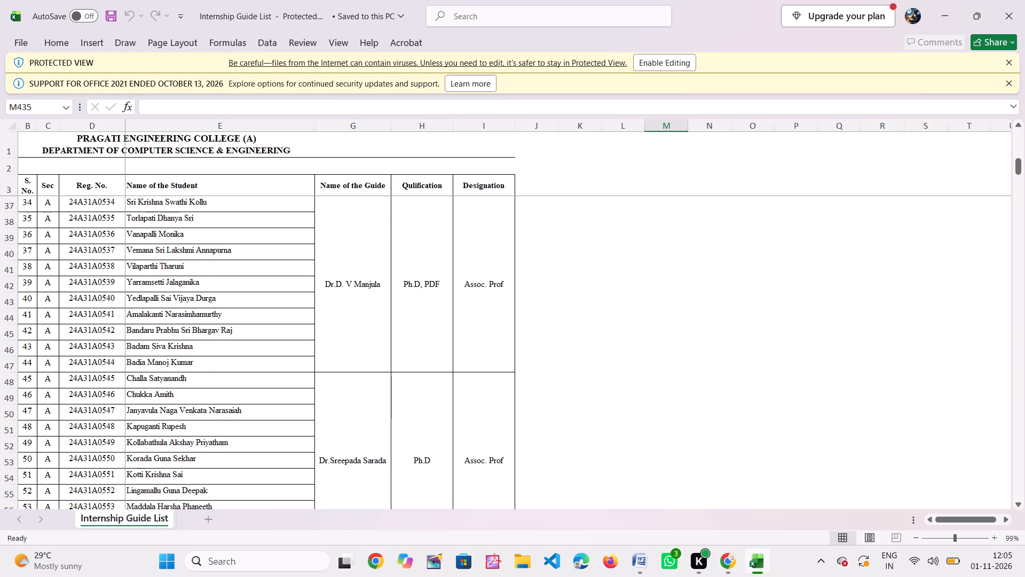
click(326, 286)
drag(324, 285, 368, 285)
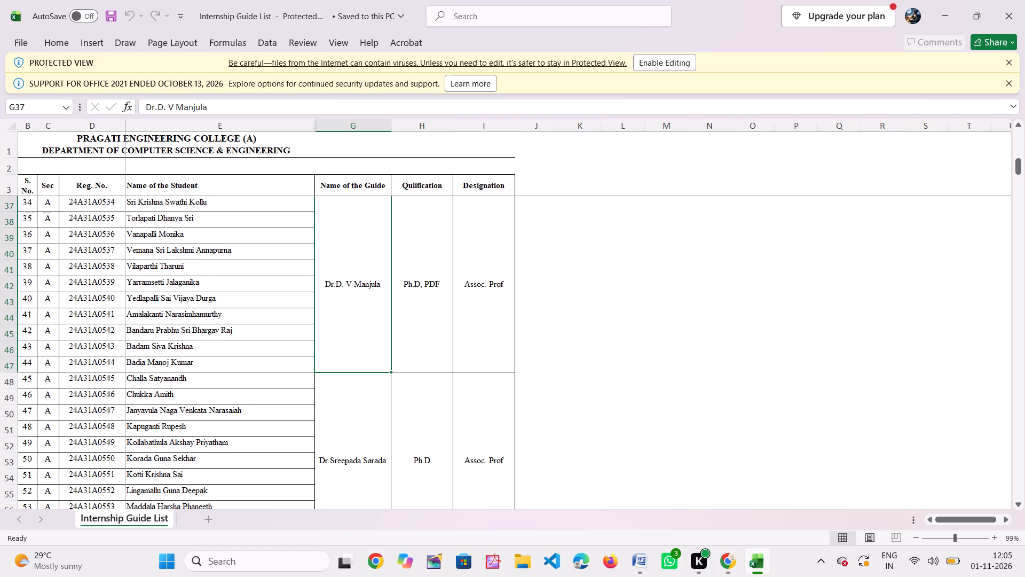
drag(368, 285, 373, 284)
key(ctrl+c)
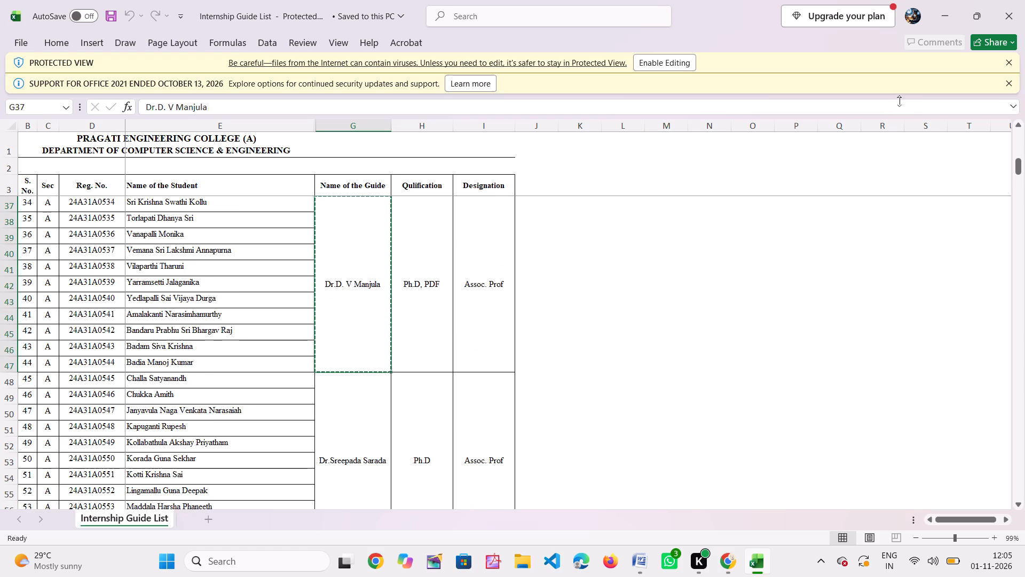
click(755, 377)
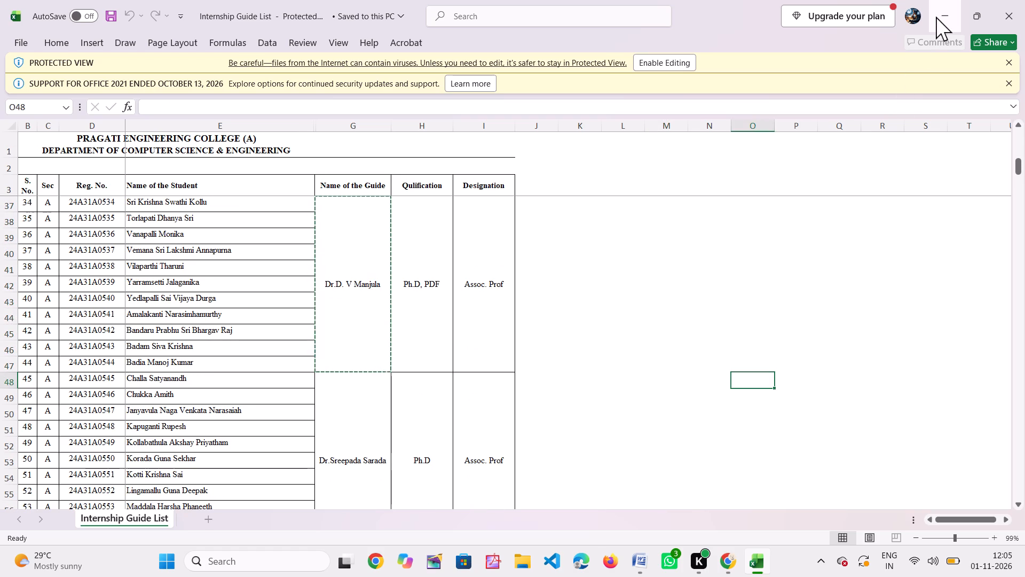
click(936, 17)
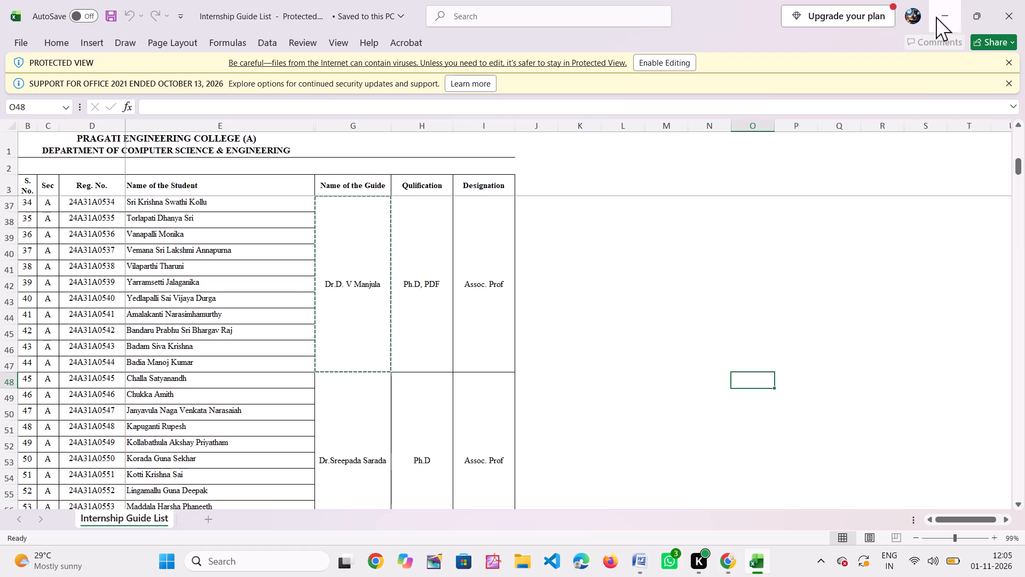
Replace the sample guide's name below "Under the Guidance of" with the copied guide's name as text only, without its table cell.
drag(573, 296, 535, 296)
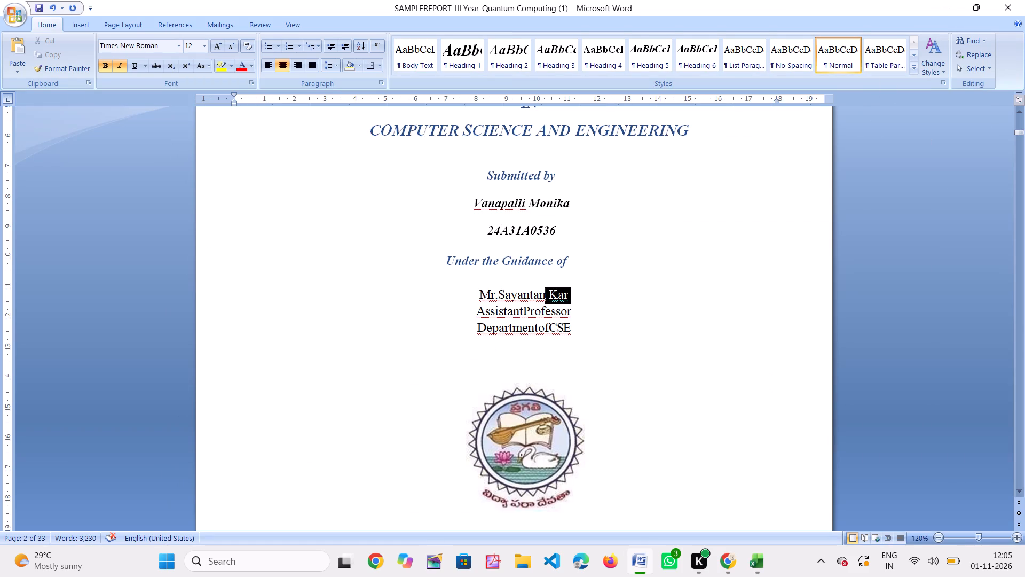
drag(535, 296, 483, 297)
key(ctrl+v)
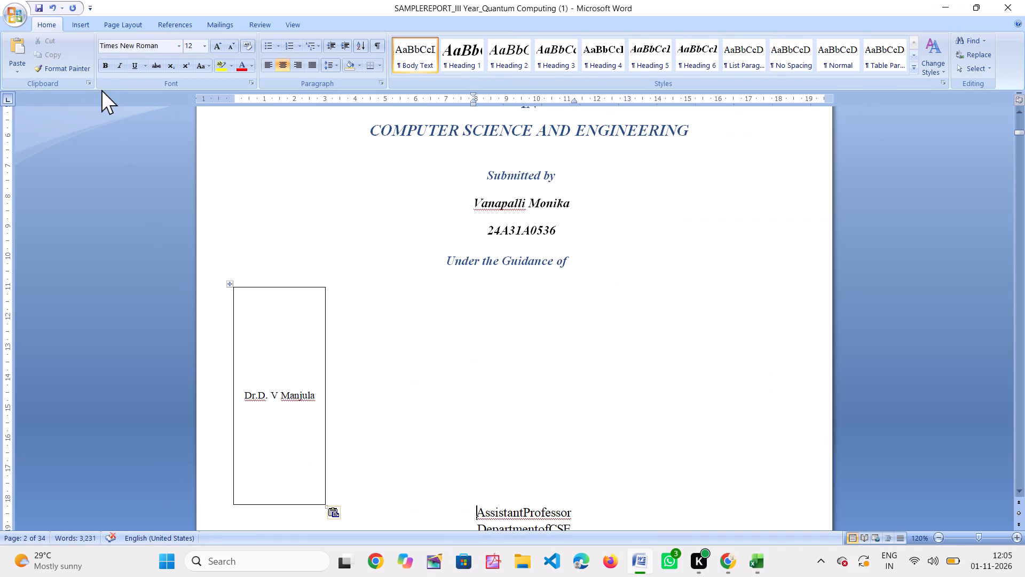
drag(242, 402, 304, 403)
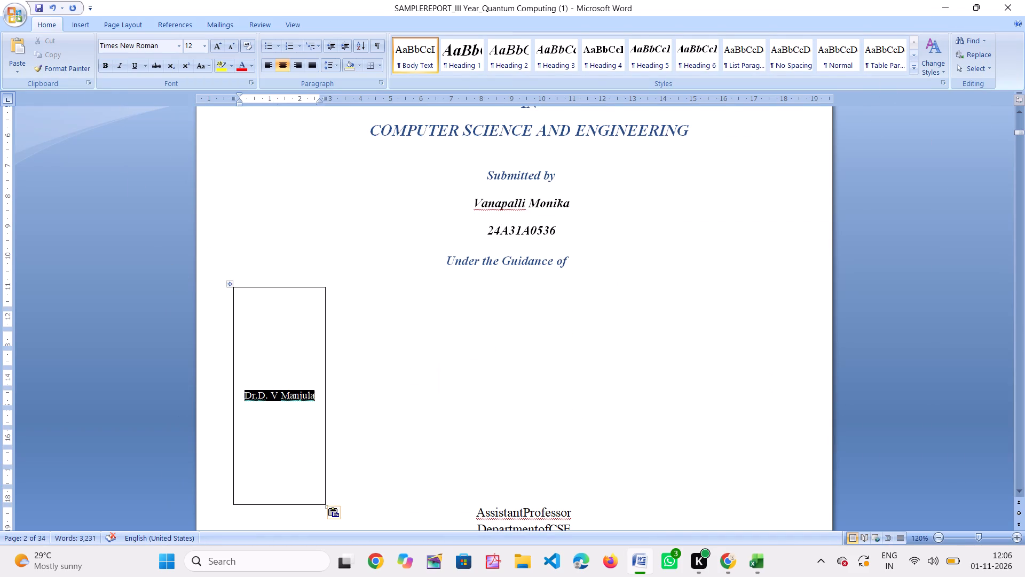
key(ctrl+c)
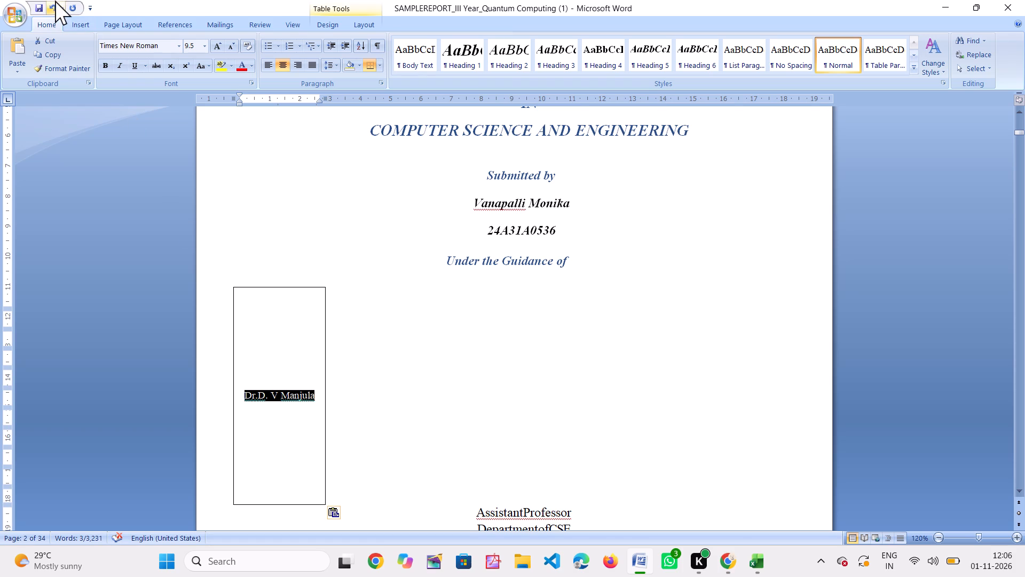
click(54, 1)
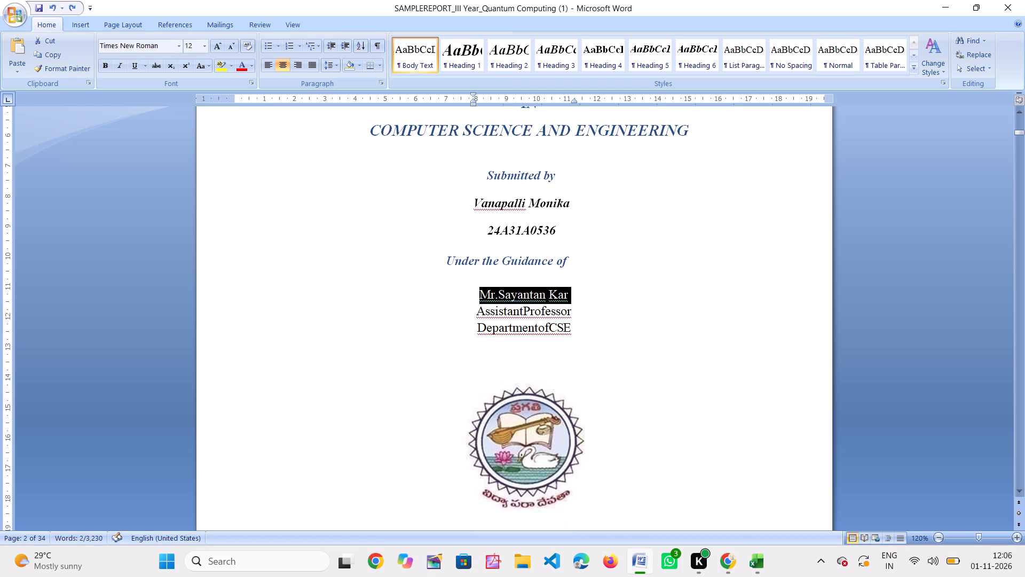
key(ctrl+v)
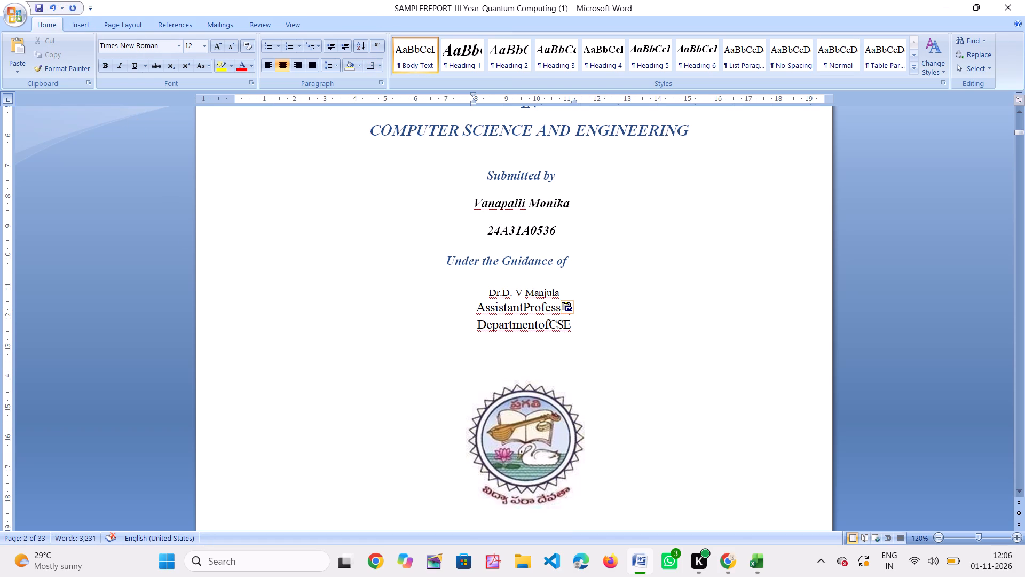
Delete the pasted guide's name below "Under the Guidance of" and retype it with its title above the designation line.
click(564, 293)
drag(562, 291, 488, 292)
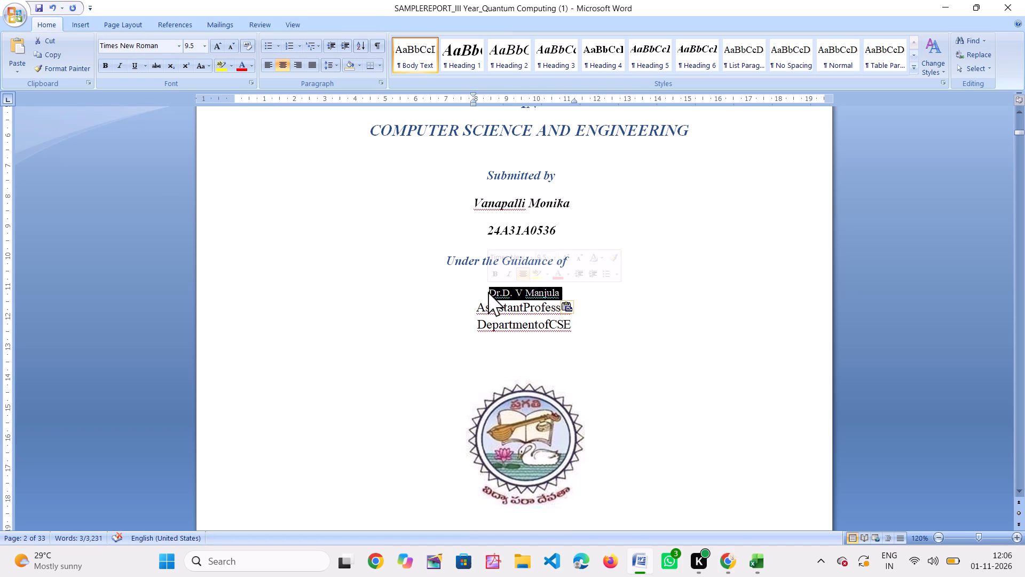
key(BackSpace)
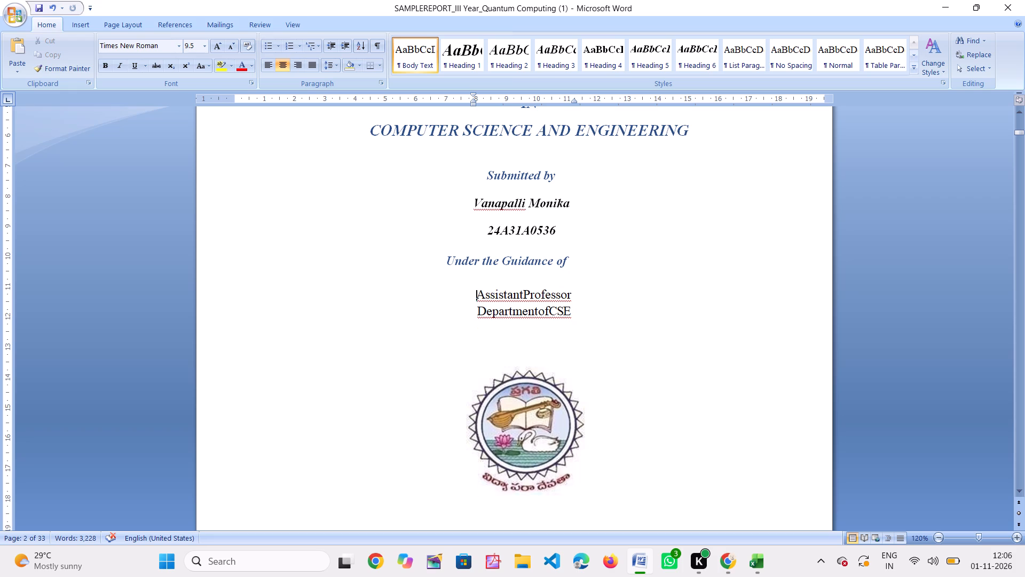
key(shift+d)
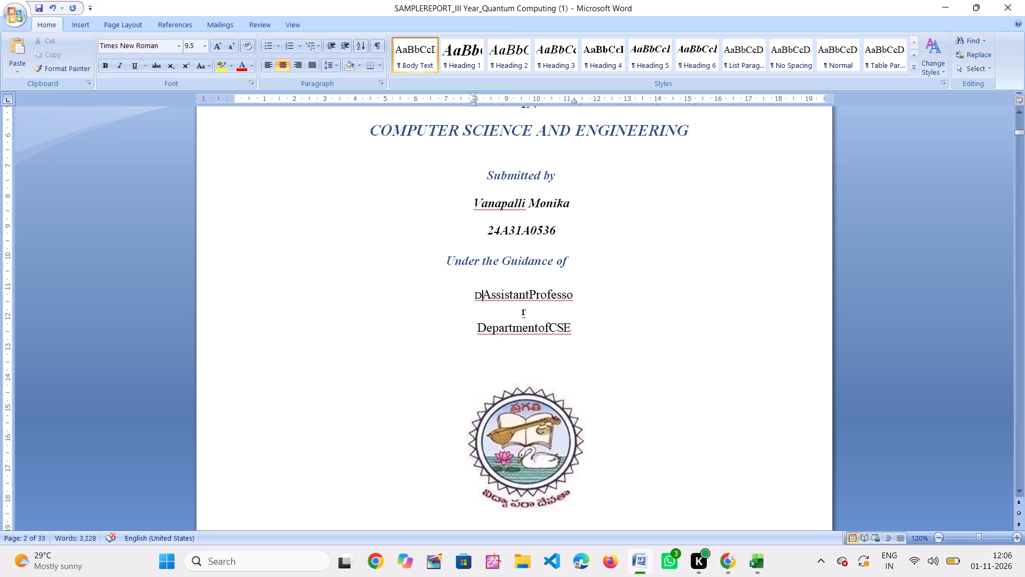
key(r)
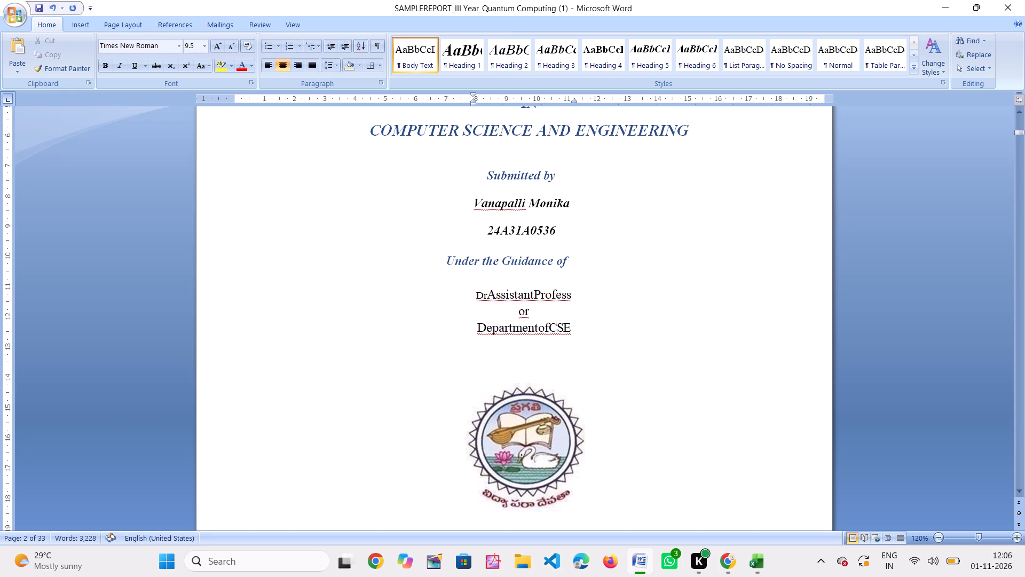
key(BackSpace)
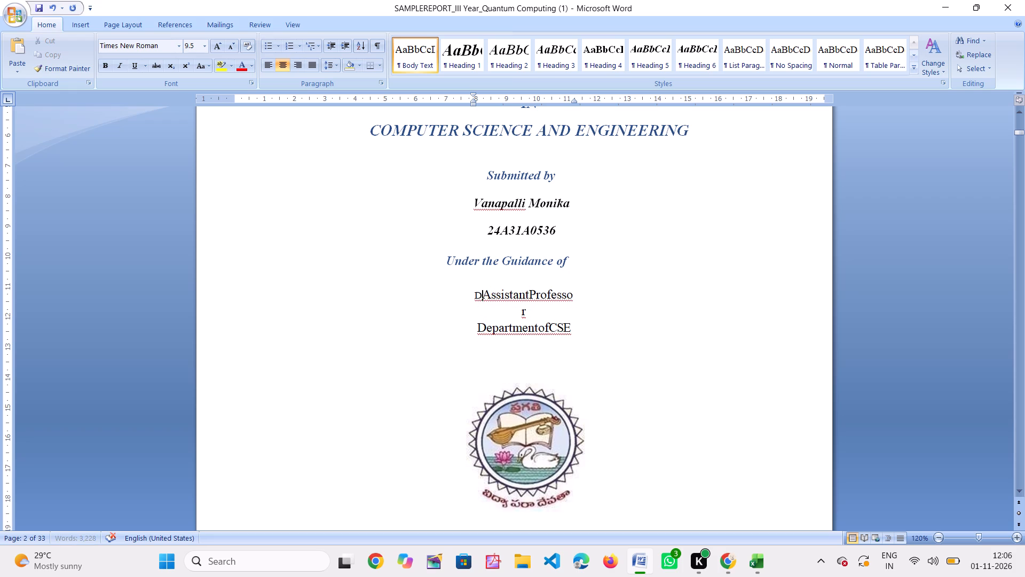
Undo the pasted guide name edits on the report's title page, keeping the guide heading spaced as "Under the Guidance of".
key(BackSpace)
click(54, 11)
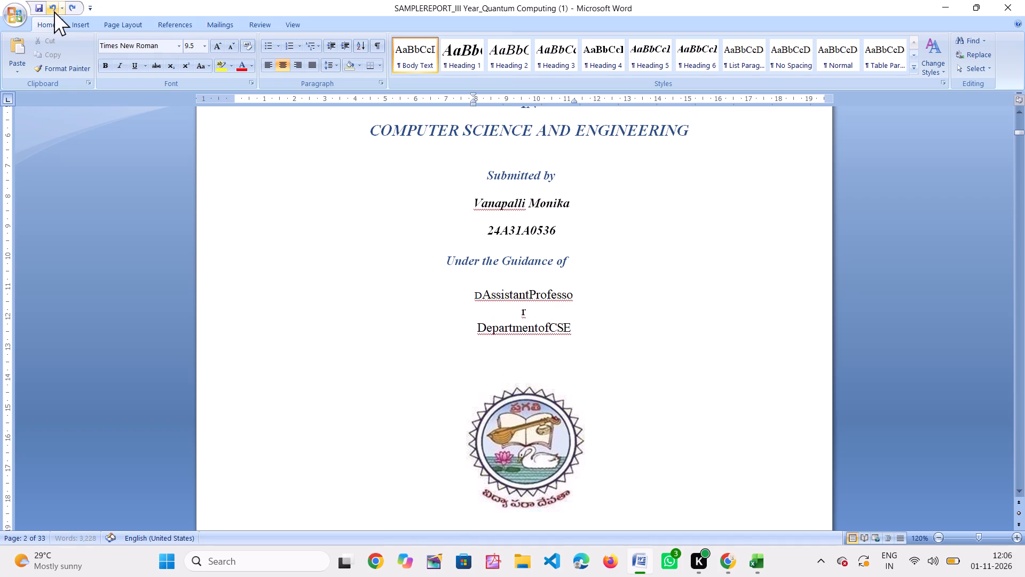
click(54, 11)
click(54, 11)
click(54, 11)
click(54, 11)
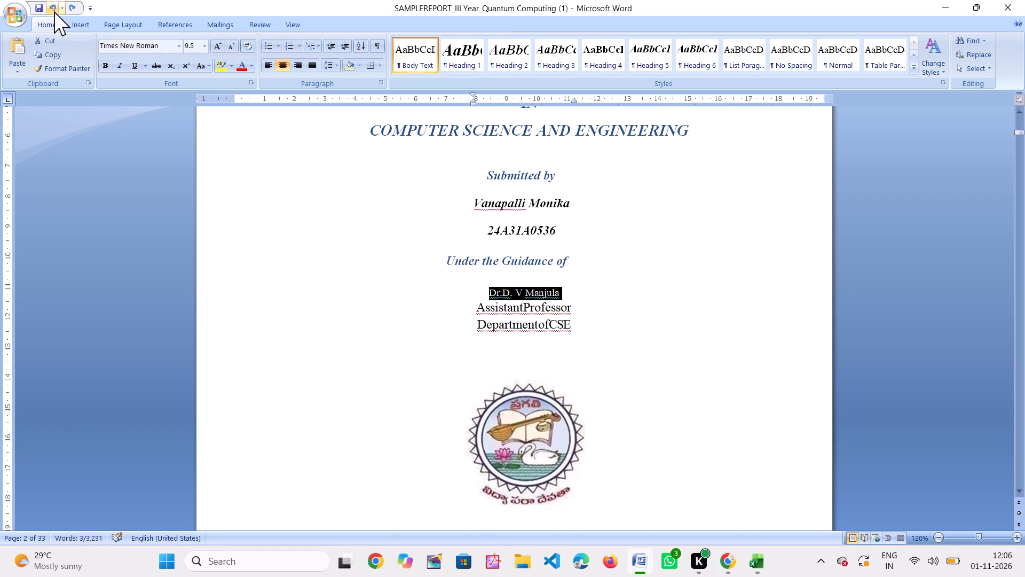
click(54, 11)
click(54, 11)
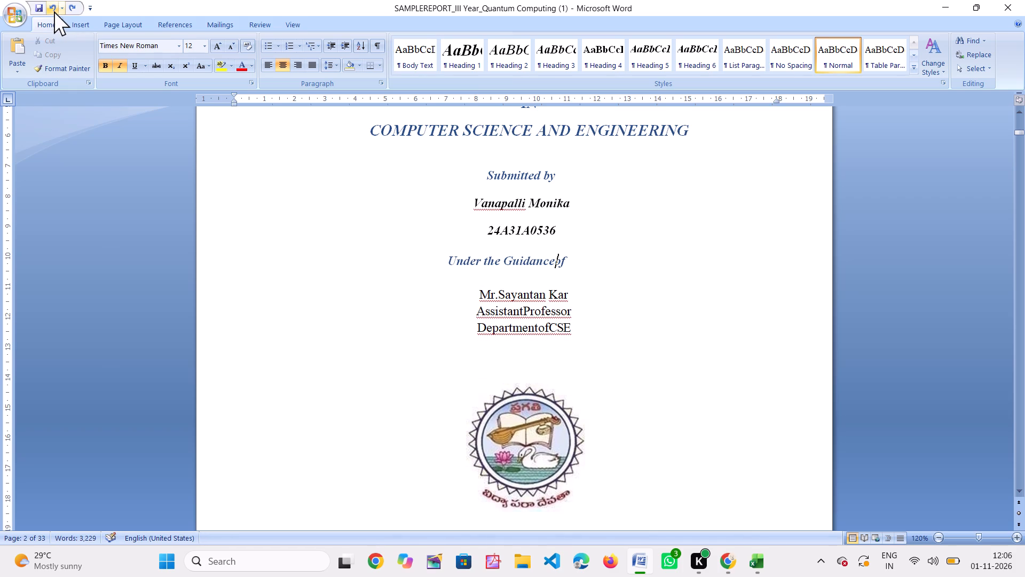
click(73, 5)
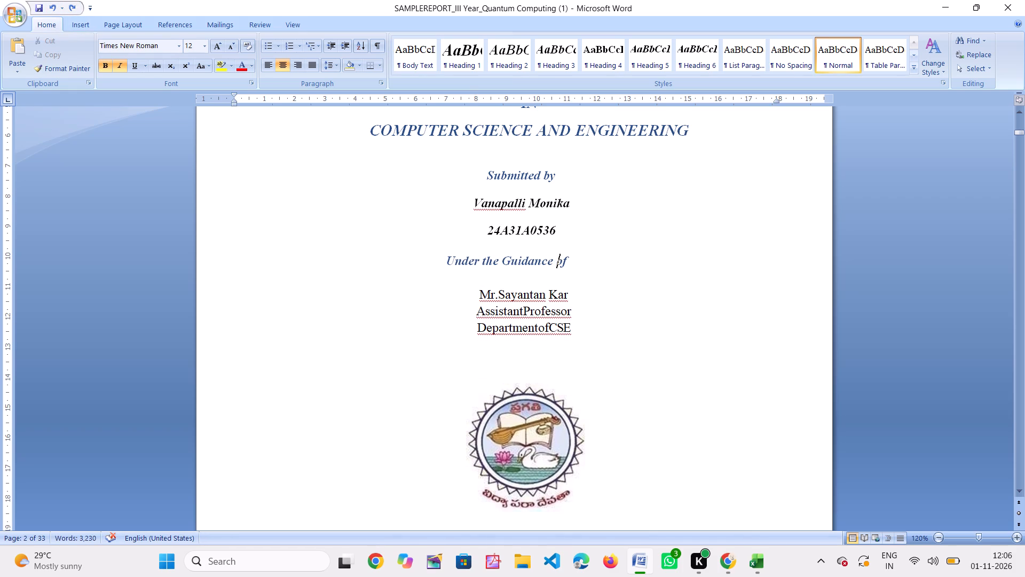
Delete the surname from the sample guide's name below "Under the Guidance of".
click(572, 295)
key(Left)
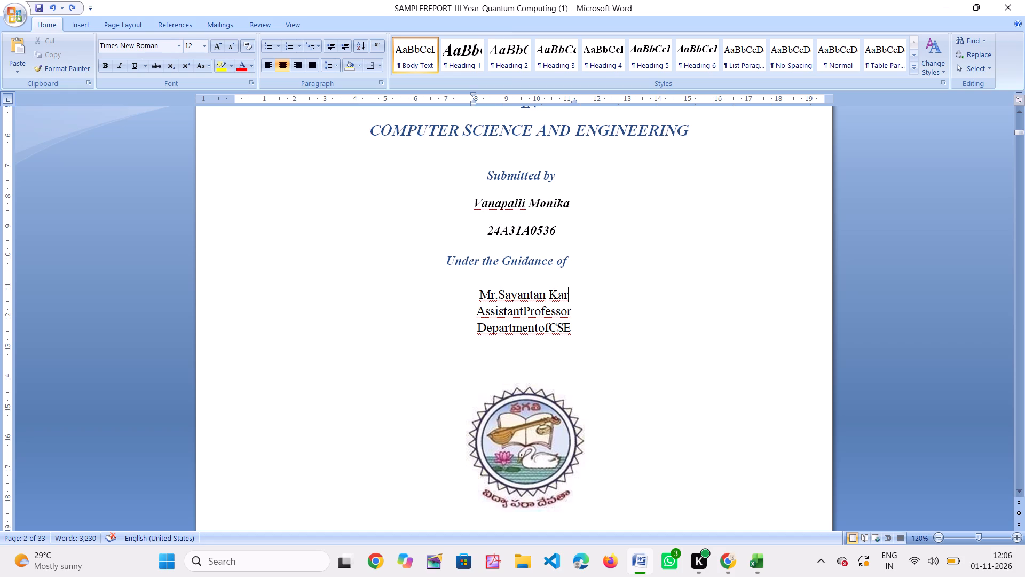
key(BackSpace)
key(BackSpace)
key(BackSpace)
key(k)
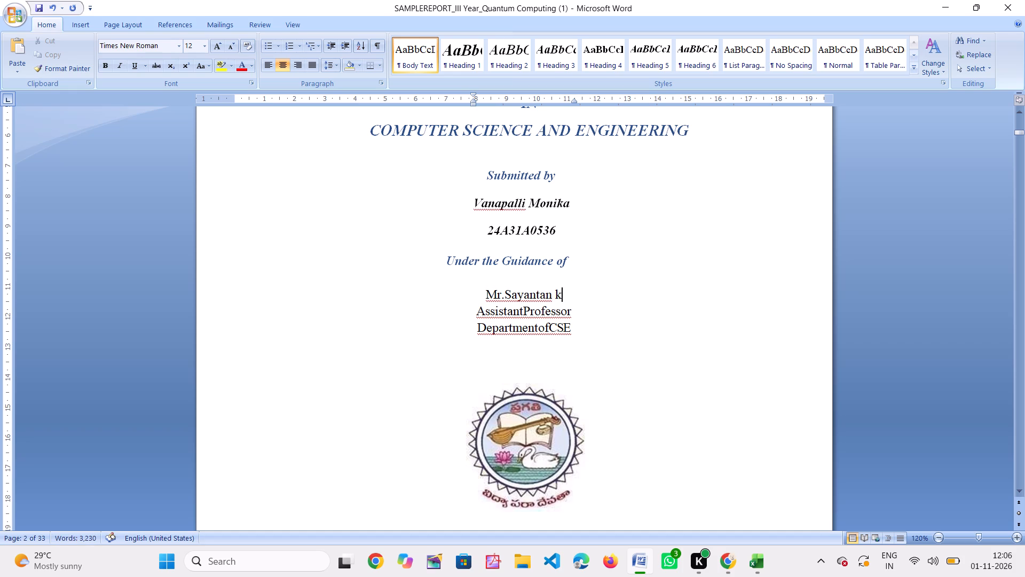
key(BackSpace)
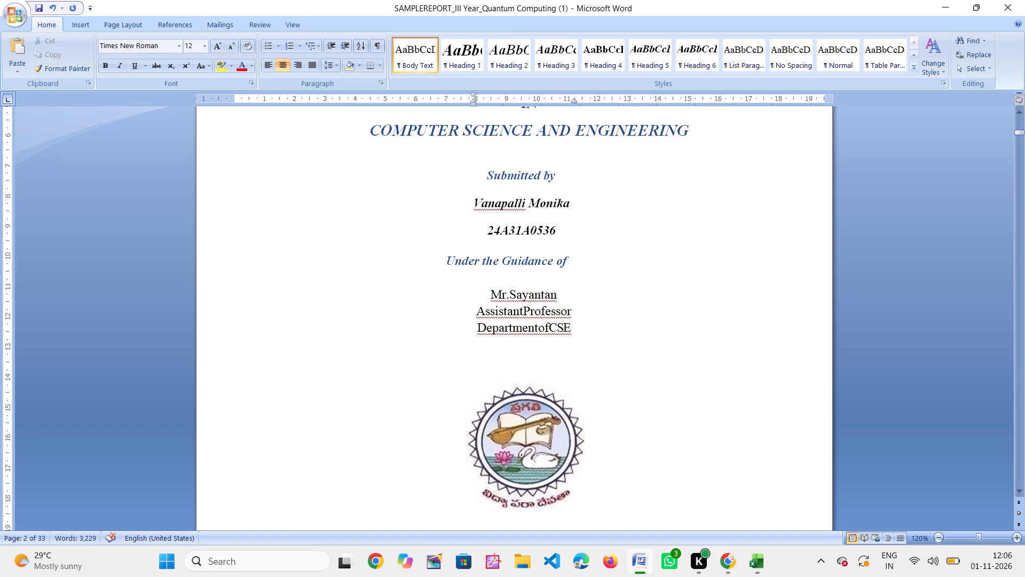
Place the Internship Guide List workbook and the Word report side by side.
click(754, 563)
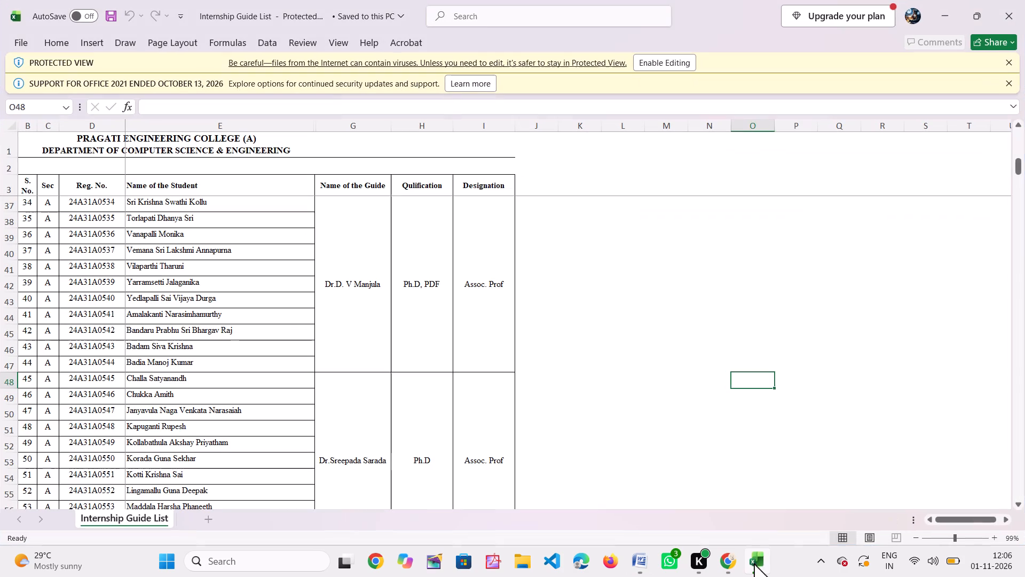
click(912, 56)
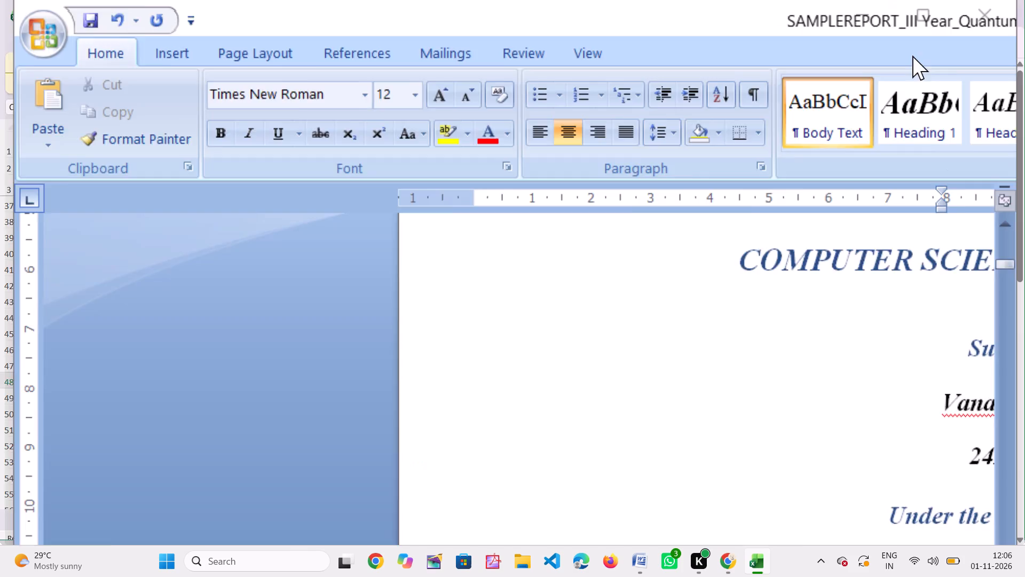
click(905, 297)
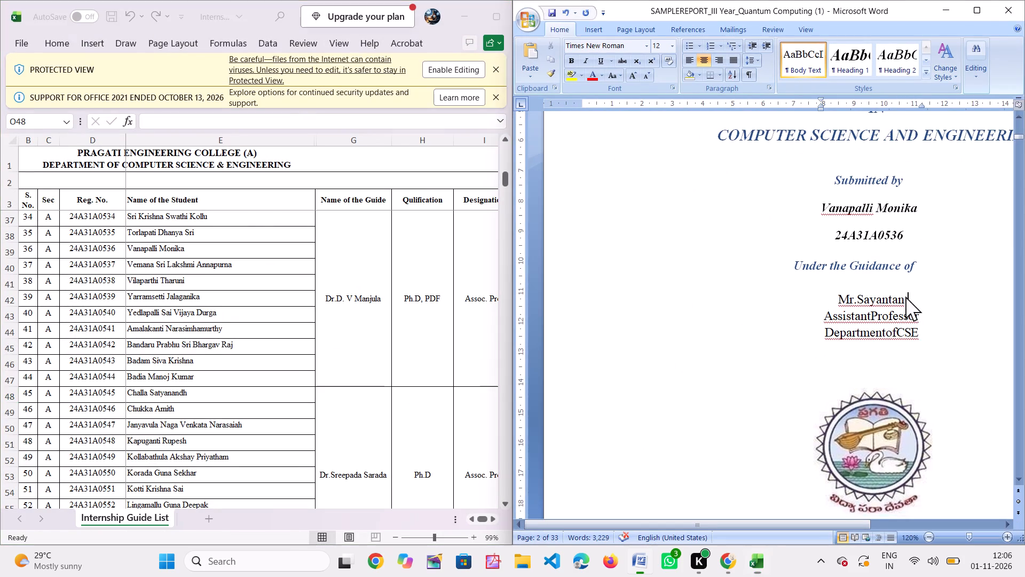
Replace the rest of the sample guide's name with the assigned guide's title and name from the guide list, on its own line.
key(BackSpace)
key(BackSpace)
key(BackSpace)
key(BackSpace)
key(BackSpace)
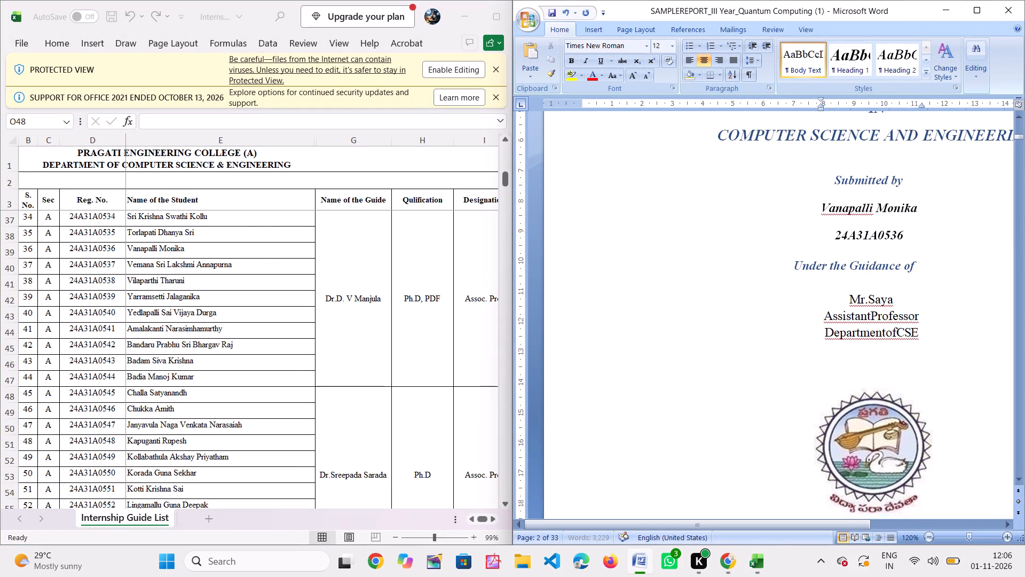
key(BackSpace)
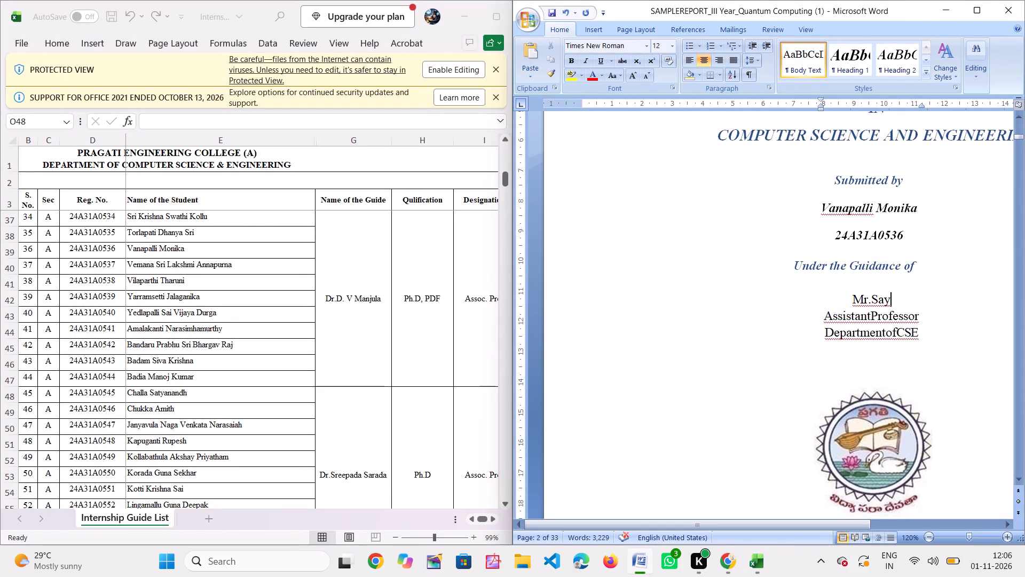
key(BackSpace)
key(BackSpace)
key(BackSpace)
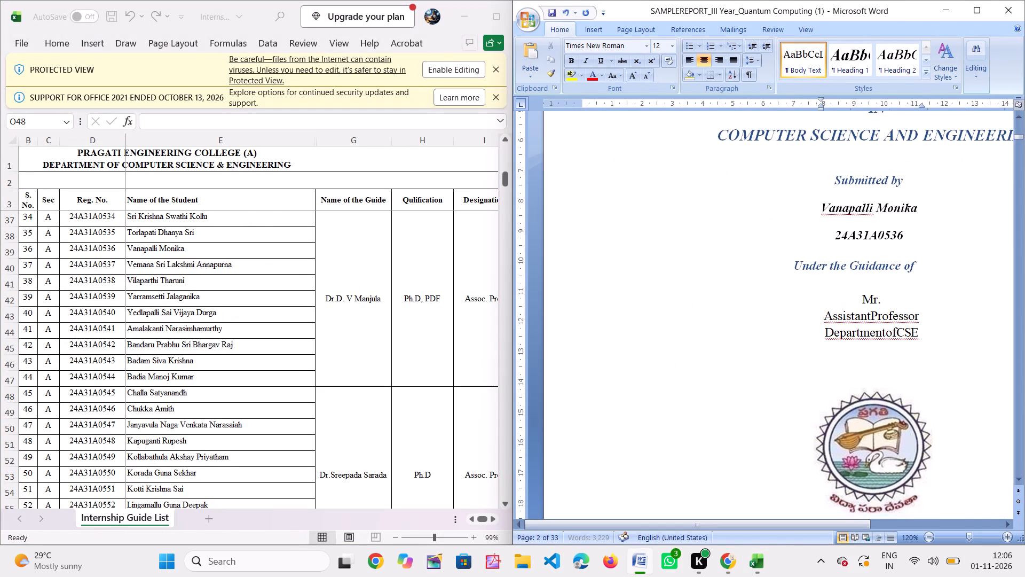
key(BackSpace)
key(BackSpace)
key(BackSpace)
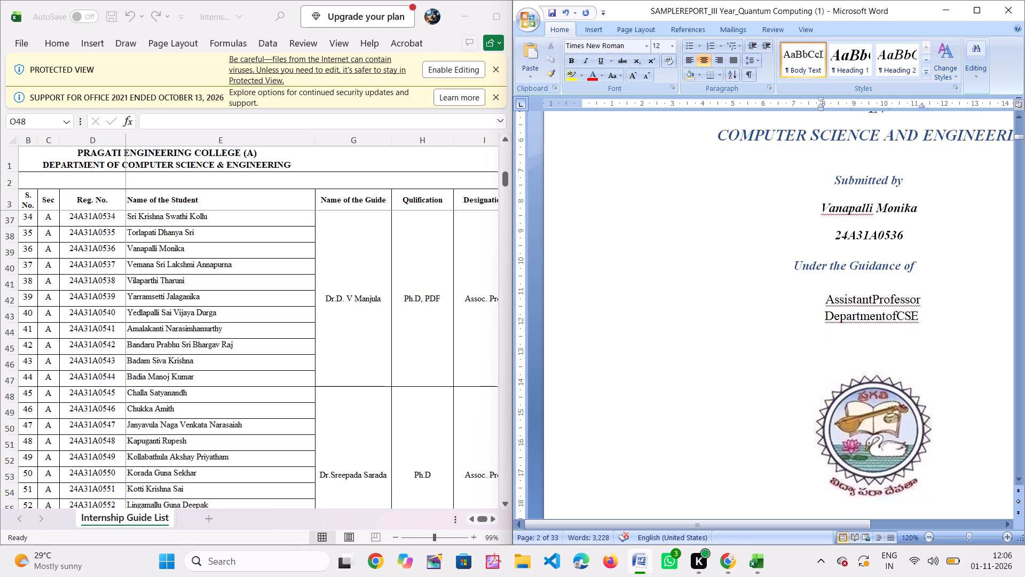
key(shift+d)
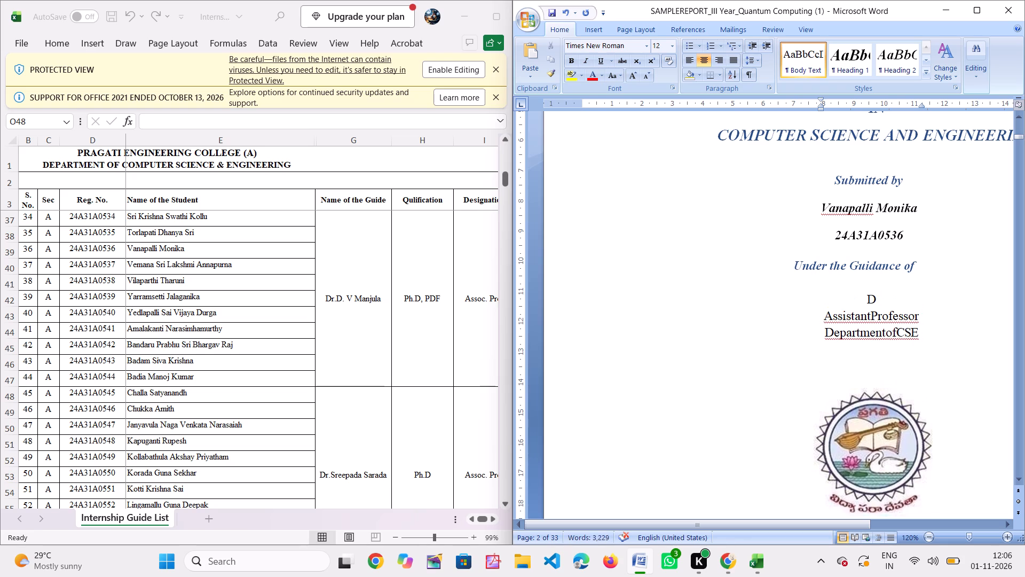
key(r)
key(period)
key(shift+d)
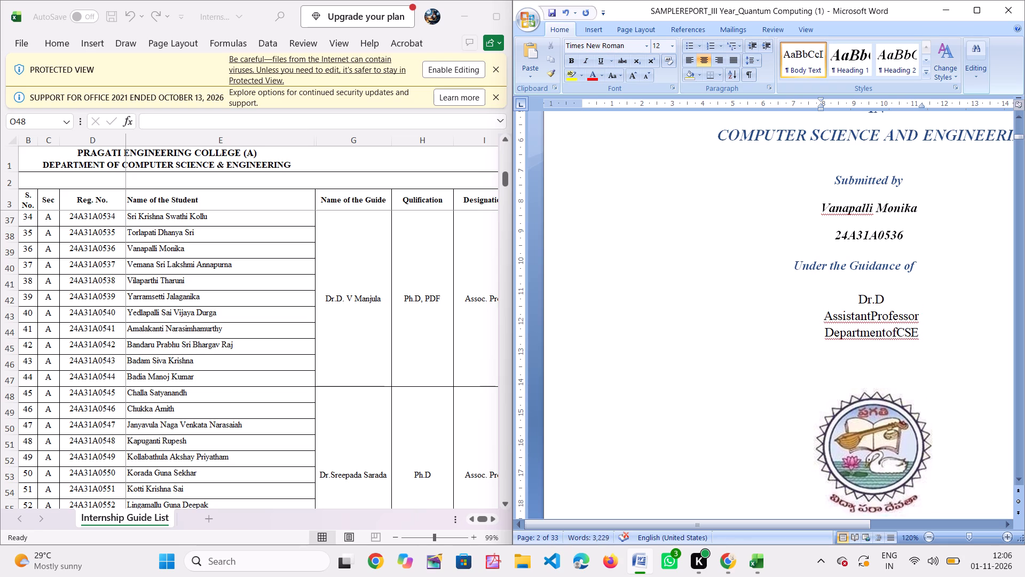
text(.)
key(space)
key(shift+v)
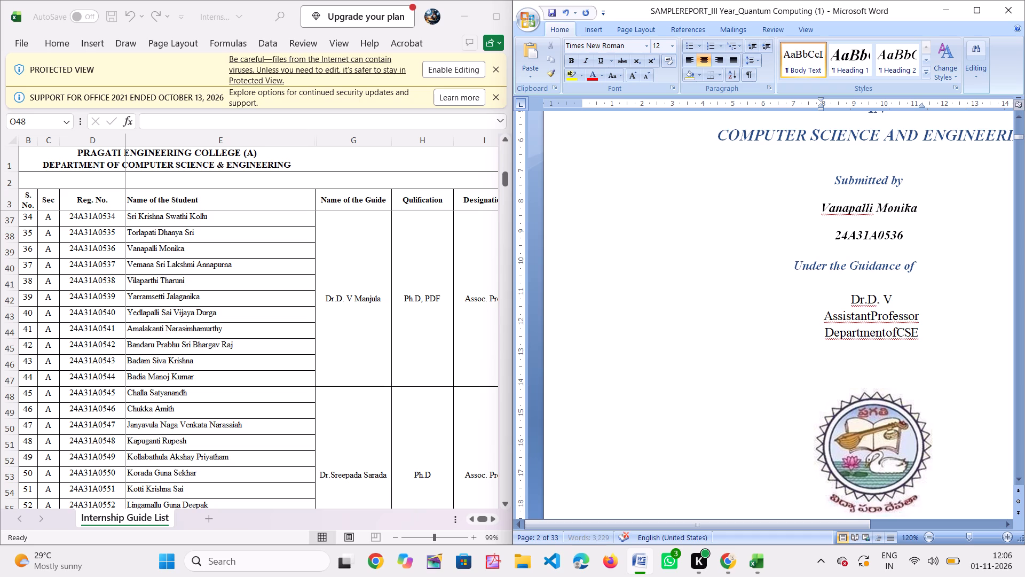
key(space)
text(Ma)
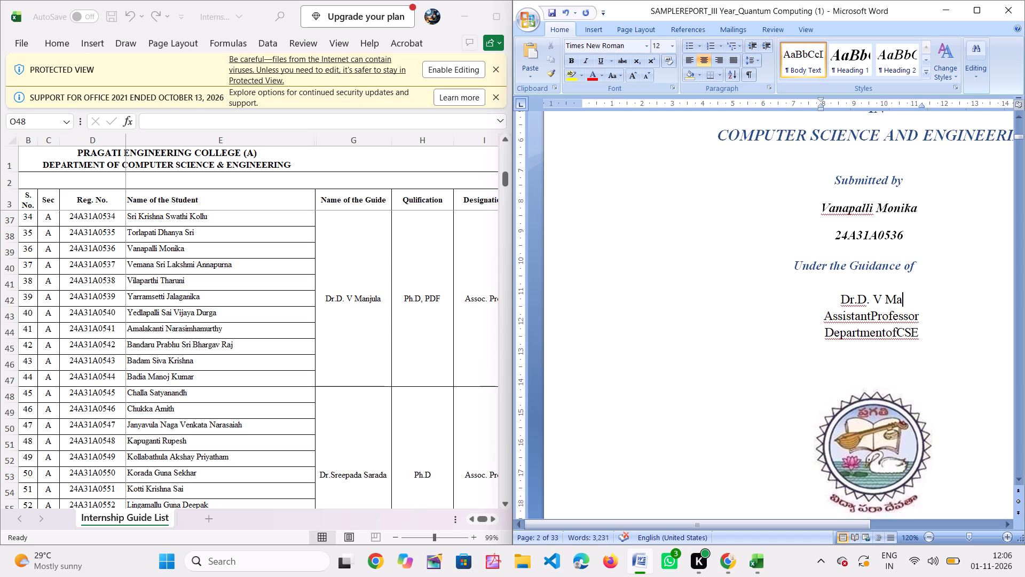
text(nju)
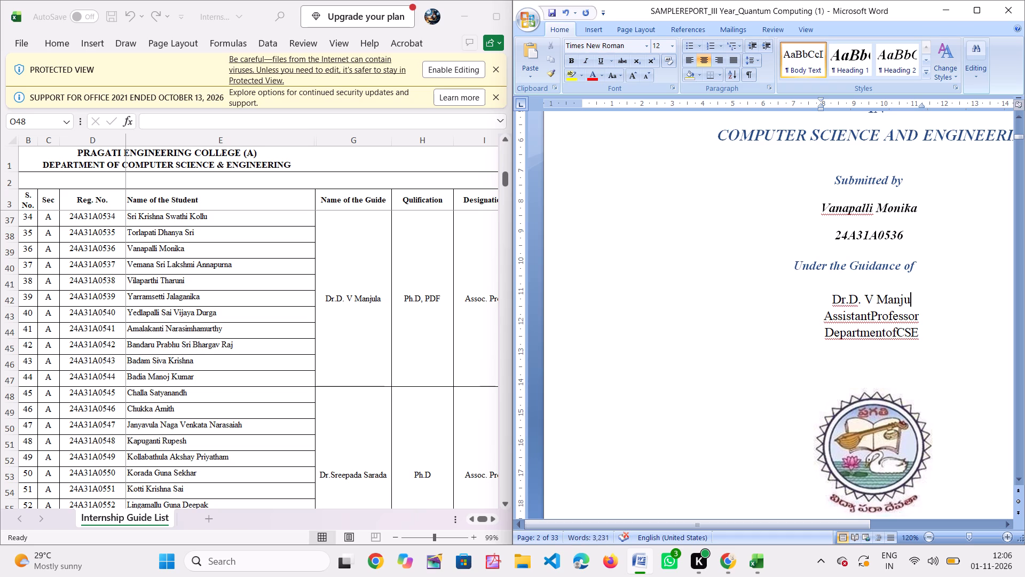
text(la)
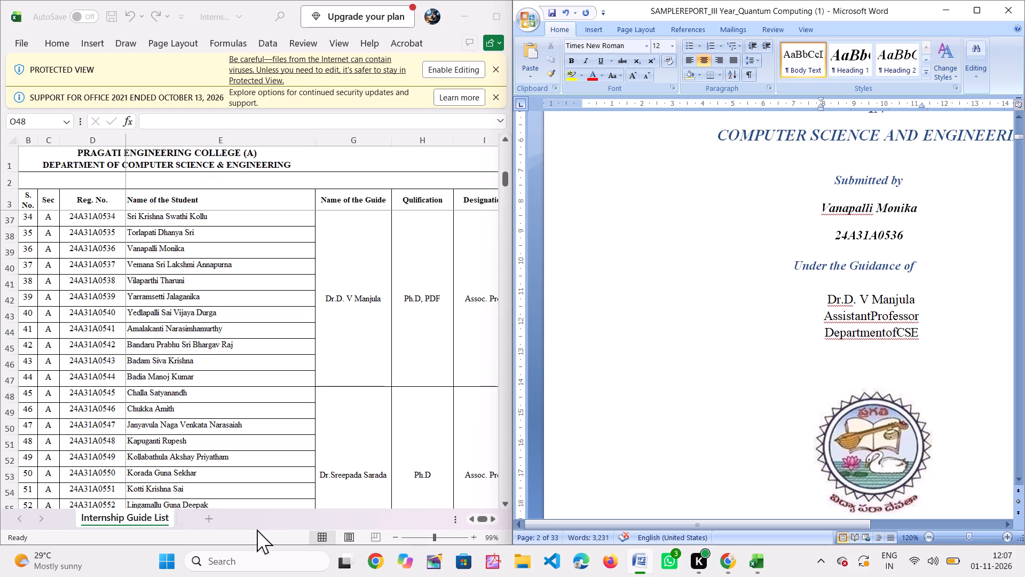
Put away the guide list workbook and close the iLovePDF browser window, leaving the Word report maximised.
click(467, 12)
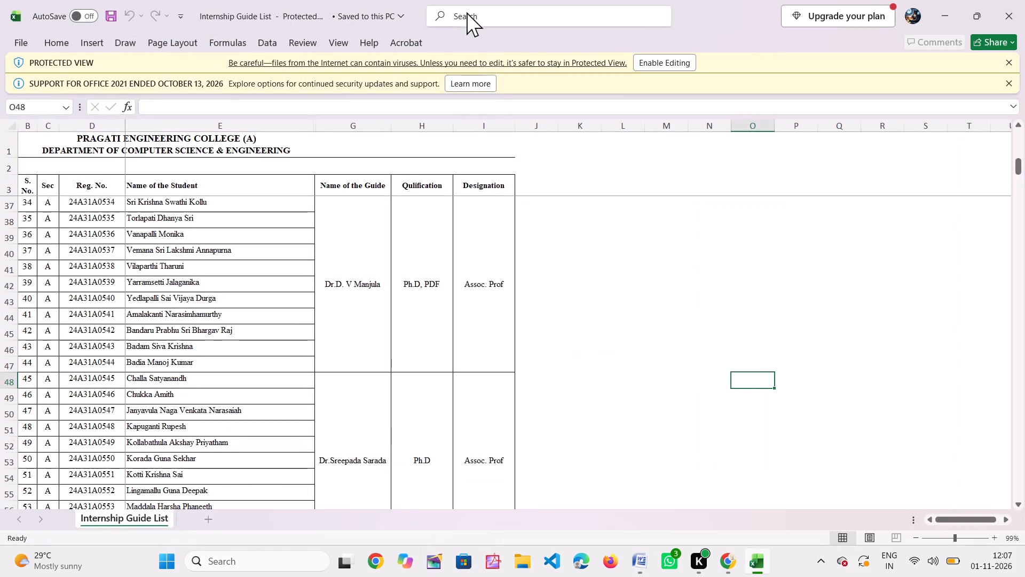
click(942, 3)
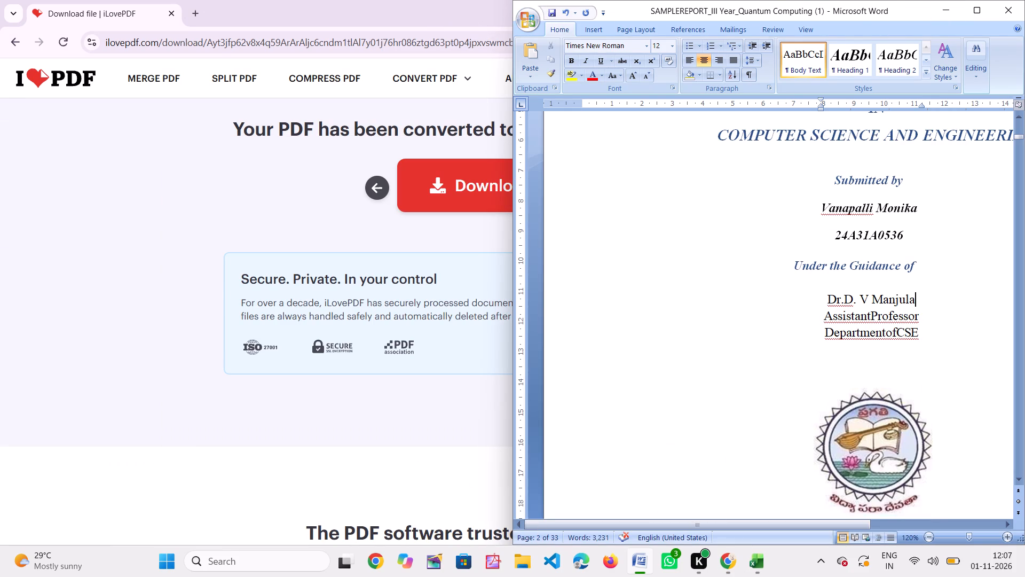
click(448, 22)
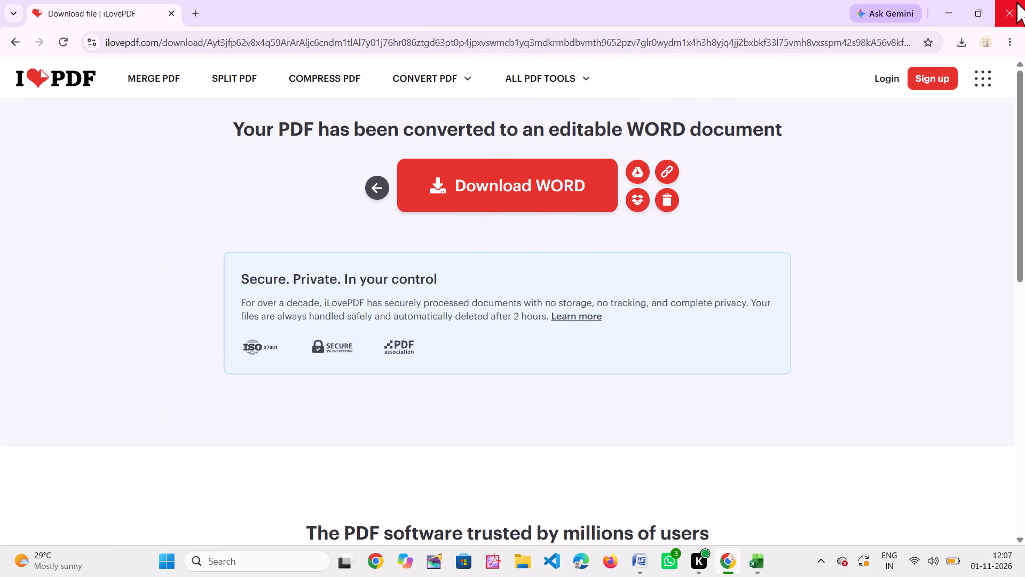
click(1016, 2)
click(976, 9)
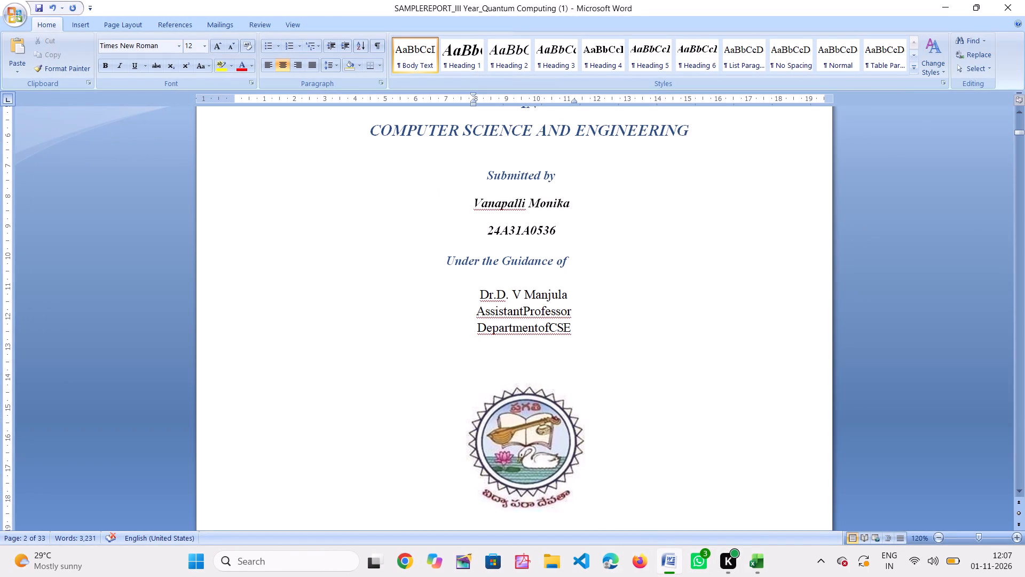
Separate the run-together words below the guide's name so they read "Assistant Professor" and "Department of CSE".
click(519, 311)
key(Right)
key(space)
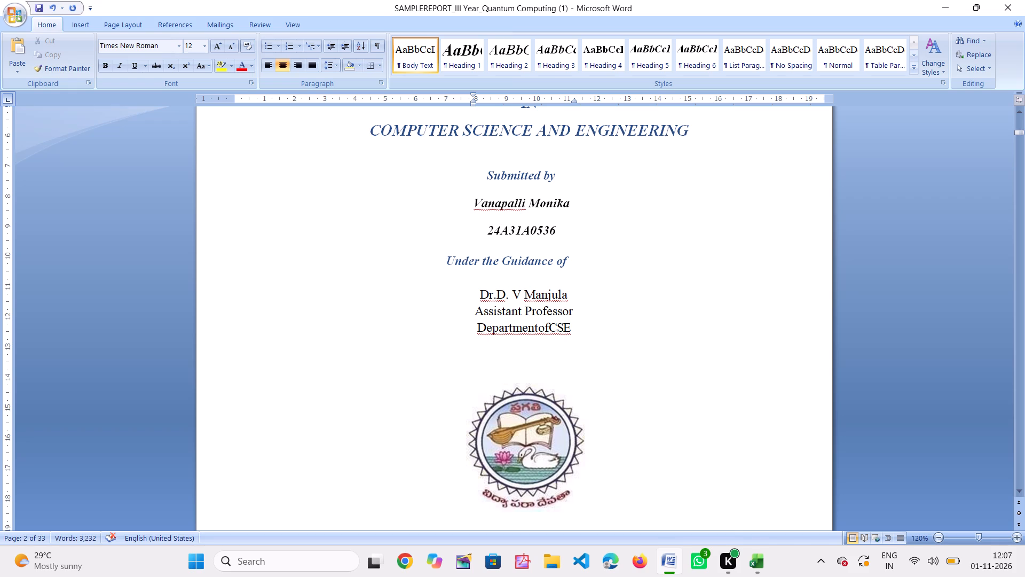
click(541, 332)
key(space)
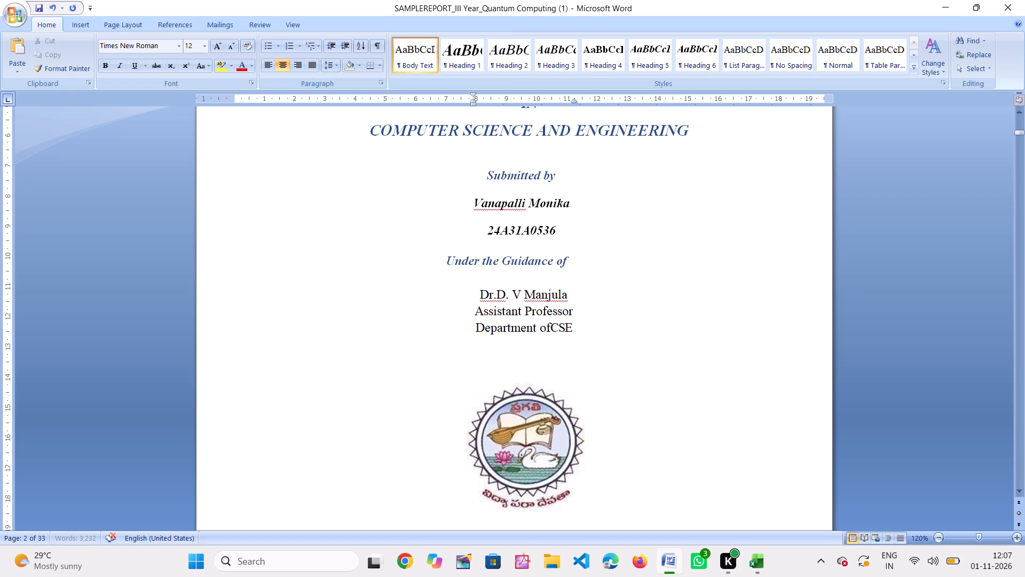
click(549, 331)
key(space)
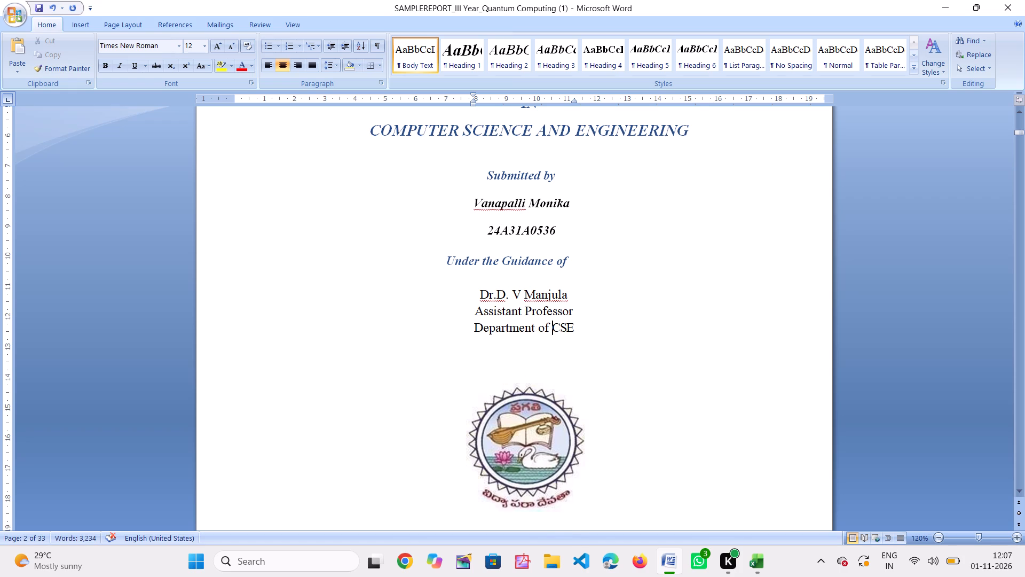
Separate the run-together words in the college name heading on page 2 so it reads "PRAGATI ENGINEERING COLLEGE".
scroll(555, 326, down, 5)
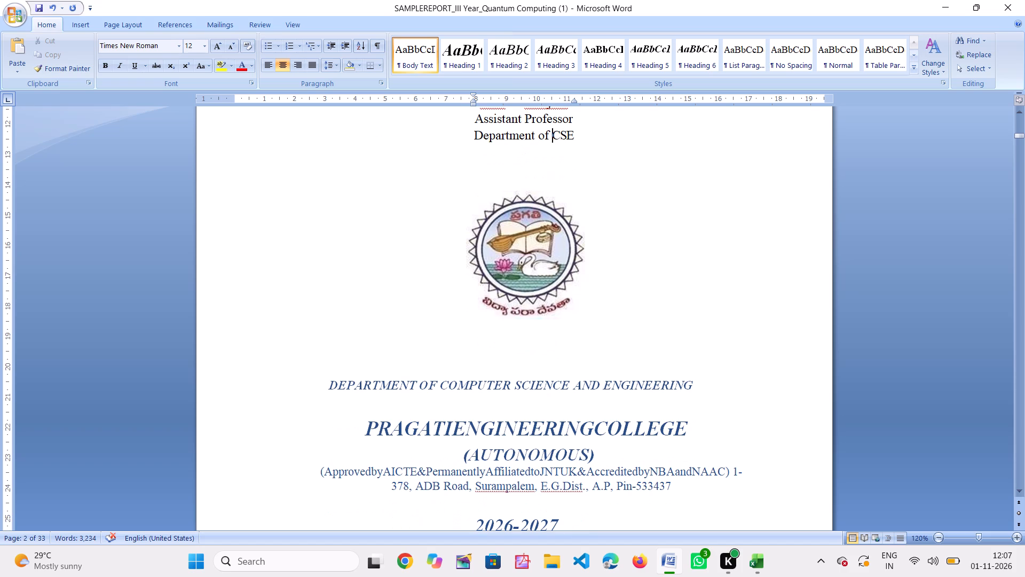
scroll(555, 326, down, 2)
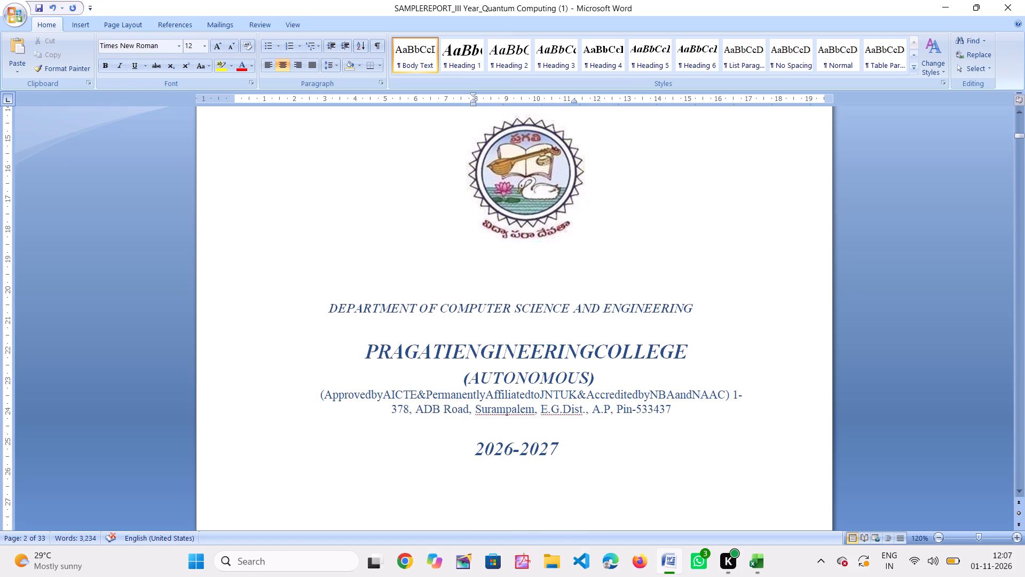
click(454, 349)
key(space)
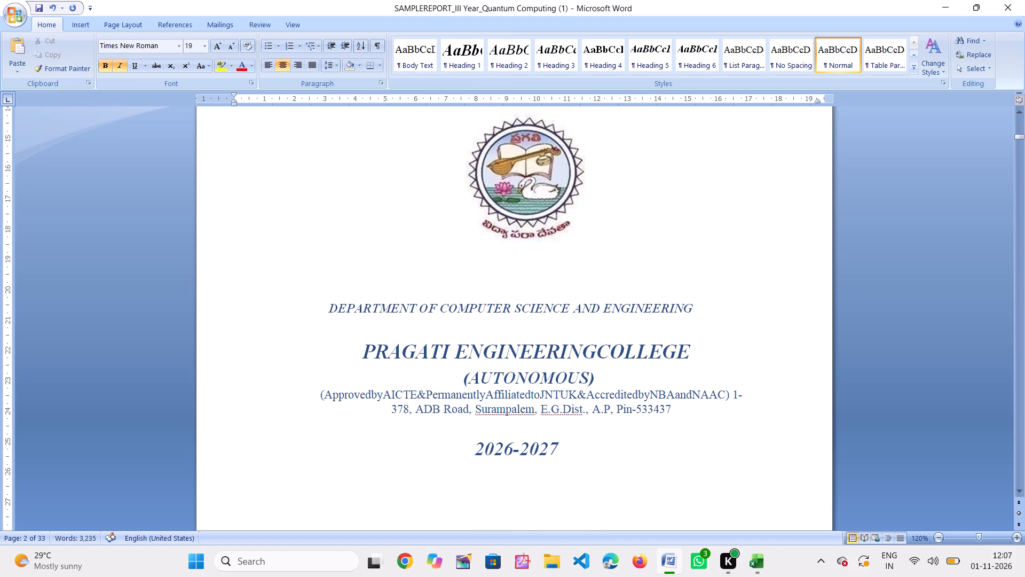
click(601, 355)
key(space)
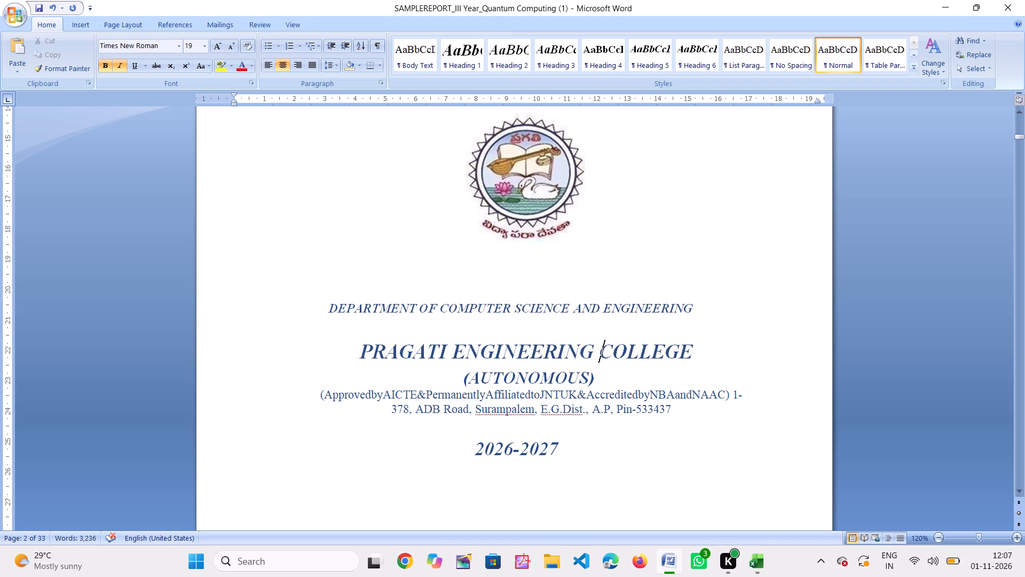
Add the missing spaces at the start of the accreditation line so it reads "(Approved by AICTE & ".
click(370, 394)
key(space)
key(Right)
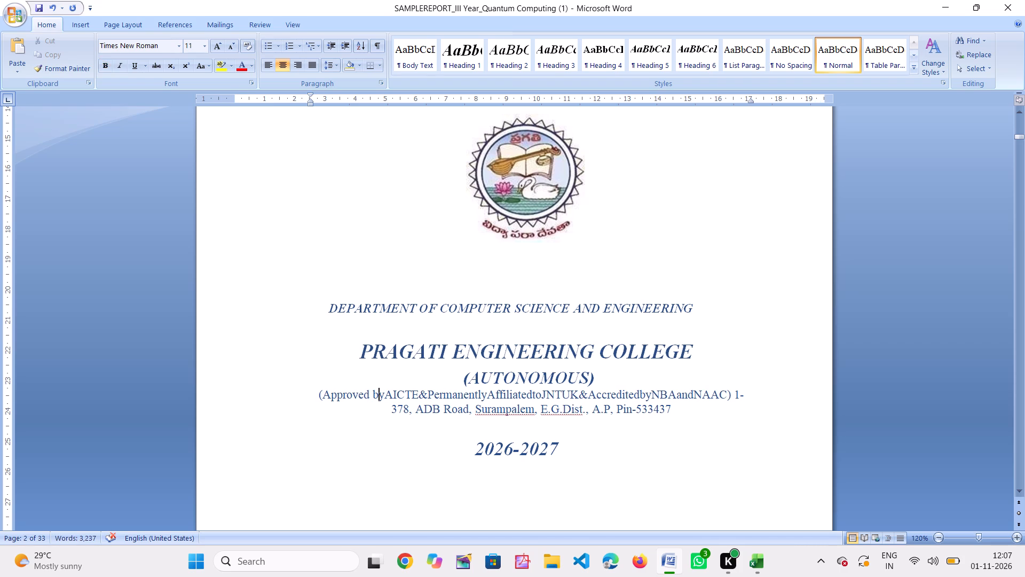
key(Right)
key(space)
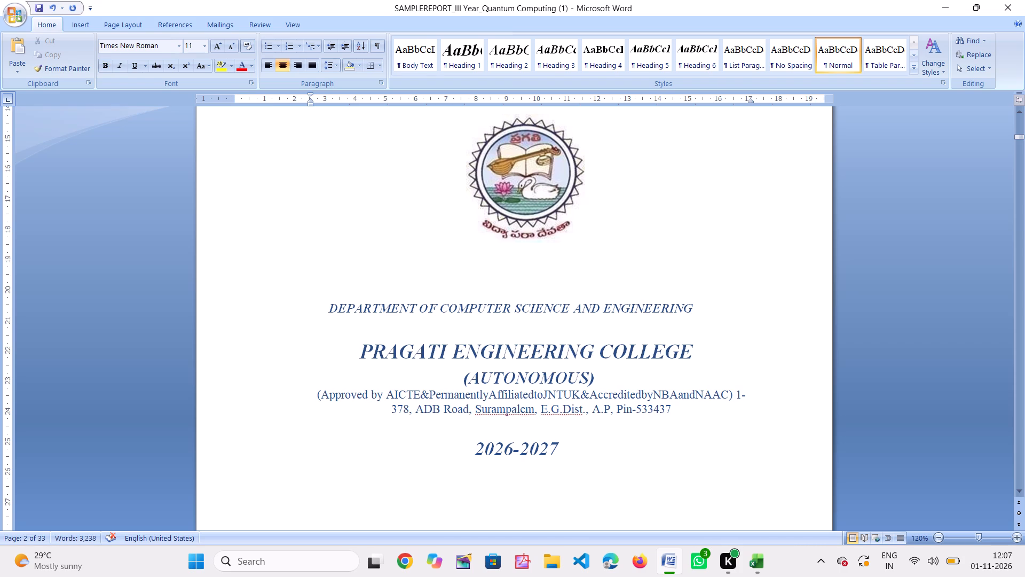
key(Right)
key(Right)
key(Right)
key(Right)
key(Right)
key(space)
key(Right)
key(space)
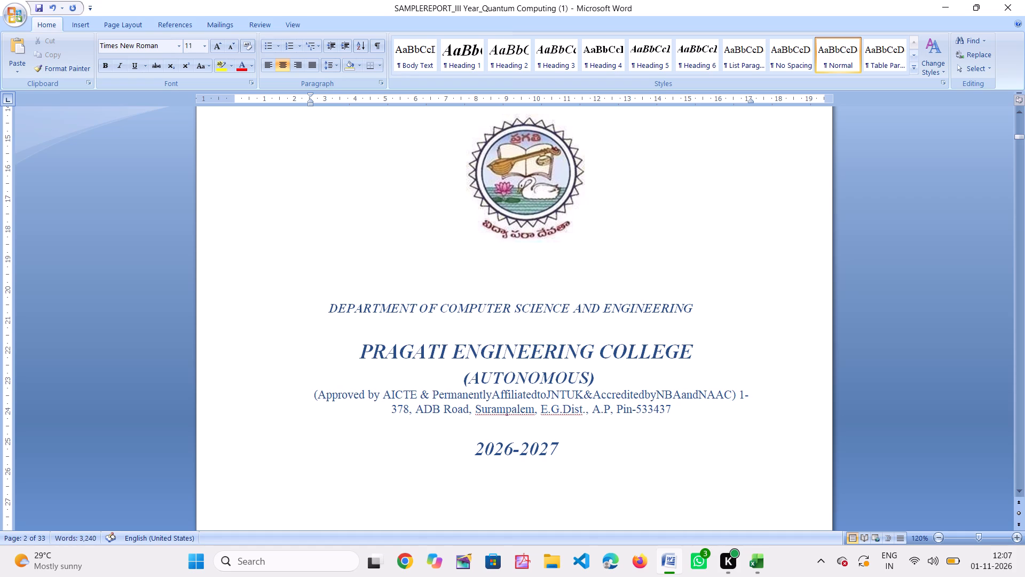
Add the missing spaces in the accreditation line's affiliation phrase so it reads "Permanently Affiliated to " before JNTUK.
key(Right)
key(Right)
key(Right)
key(Right)
key(Right)
key(Right)
key(Right)
key(Right)
key(Right)
key(Right)
key(Right)
key(space)
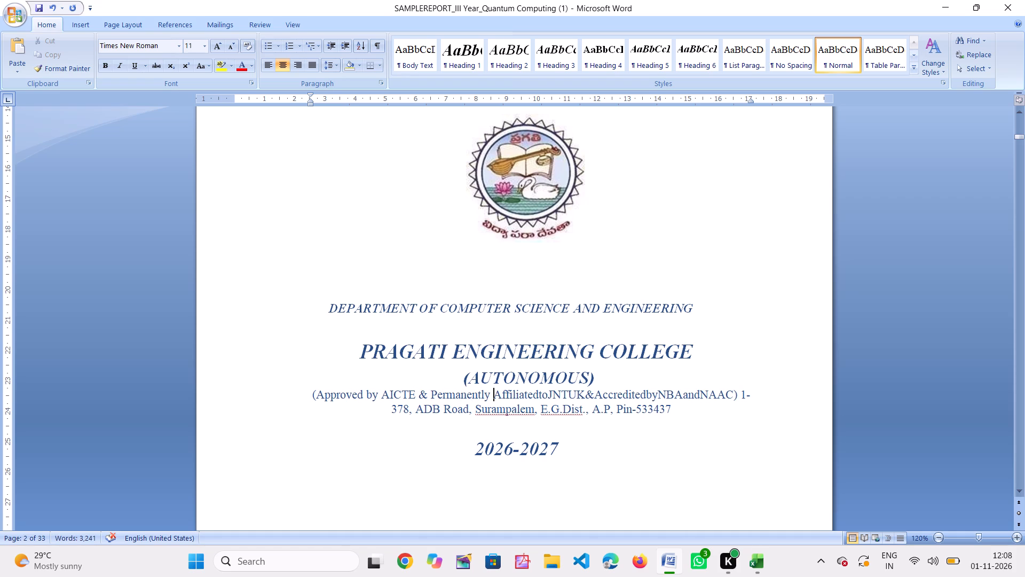
key(Right)
key(Right)
key(Right)
key(Right)
key(Right)
key(Right)
key(Right)
key(Right)
key(Right)
key(Right)
key(space)
key(Right)
key(Right)
key(space)
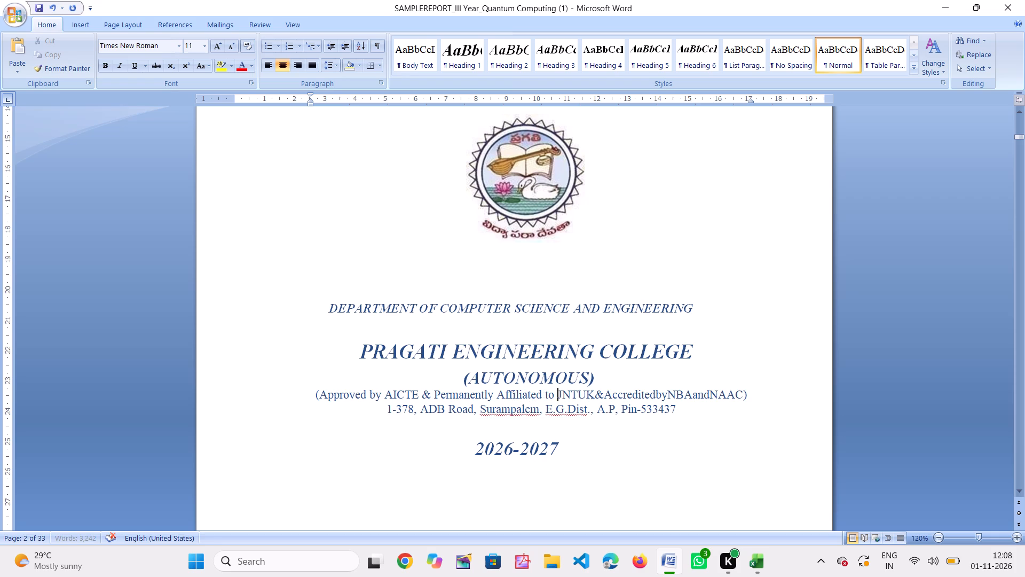
Put a space on each side of the ampersand after JNTUK in the accreditation line.
key(Right)
key(Right)
key(Right)
key(Right)
key(Right)
key(Right)
key(Left)
key(space)
key(Right)
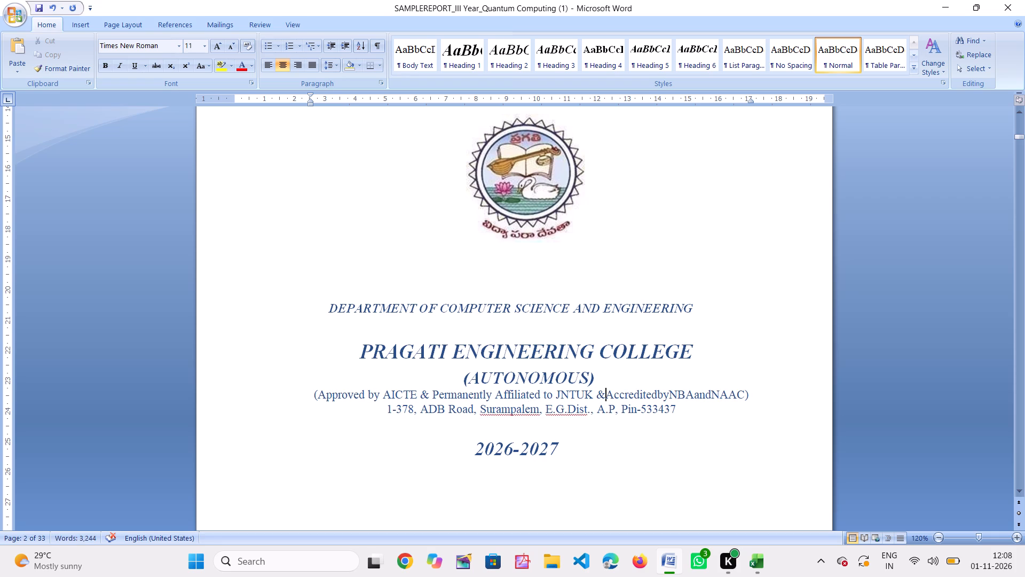
key(space)
Separate the run-together words at the end of the accreditation text so they read "Accredited by NBA and NAAC)".
key(Right)
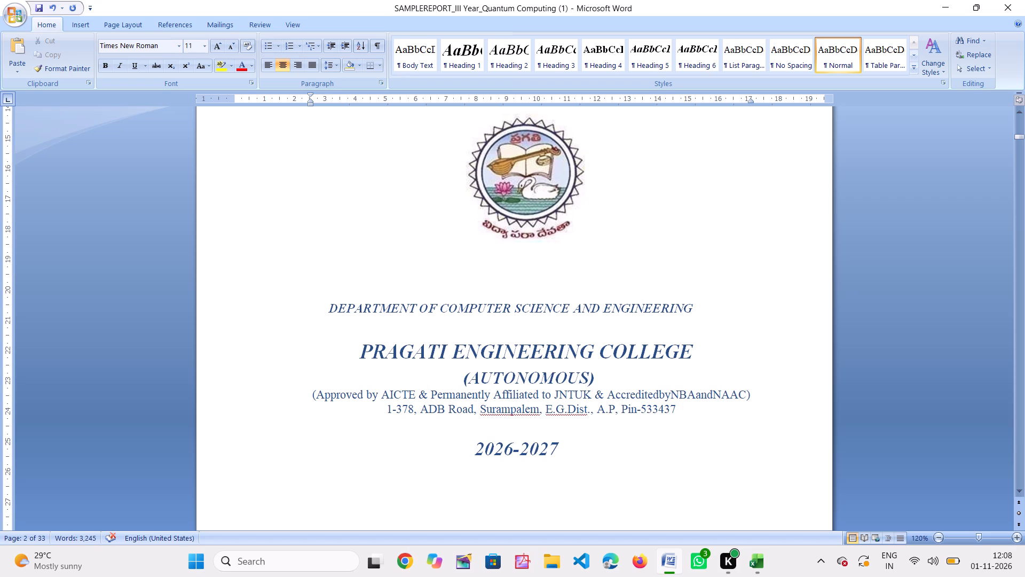
key(Right)
key(Right)
key(Right)
key(Right)
key(Right)
key(Right)
key(Right)
key(Right)
key(Right)
key(space)
key(Right)
key(Right)
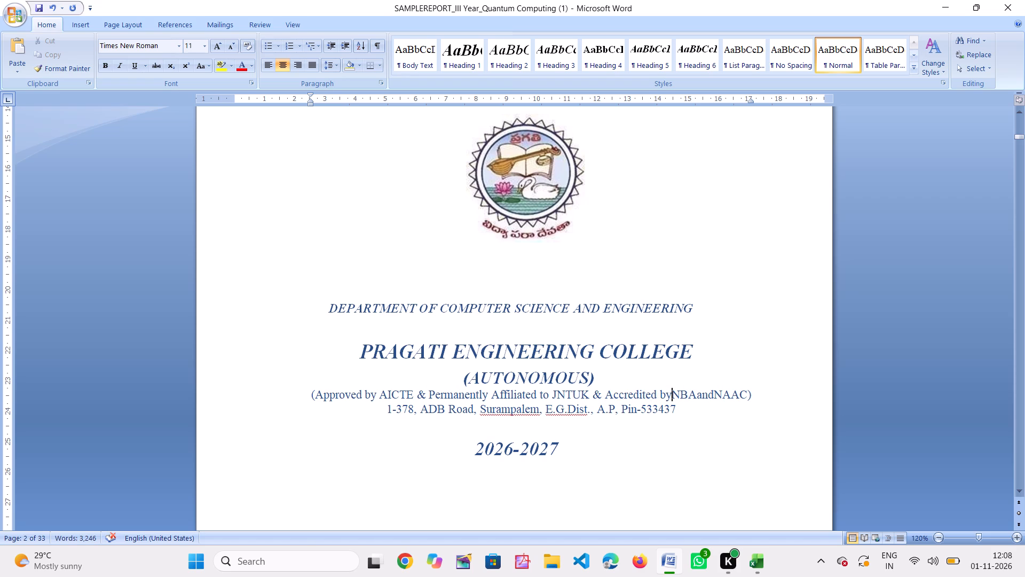
key(space)
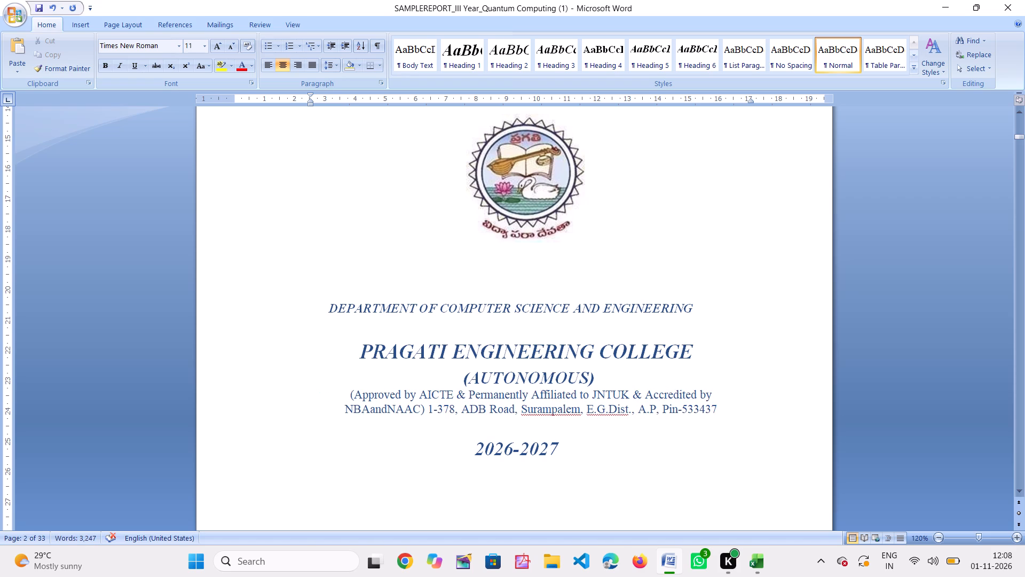
key(Right)
key(Right)
key(Right)
key(space)
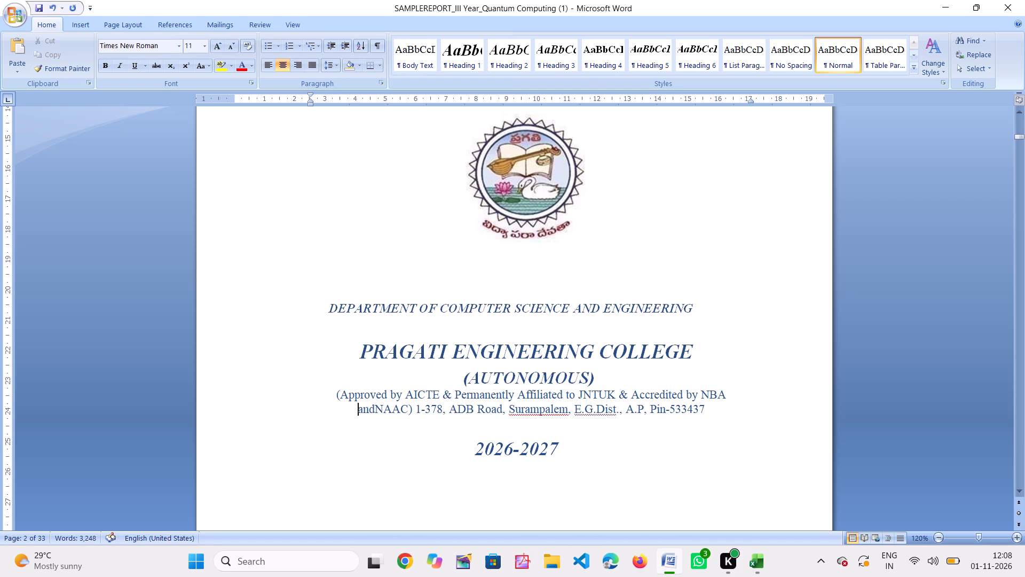
key(Right)
key(Right)
key(Right)
key(space)
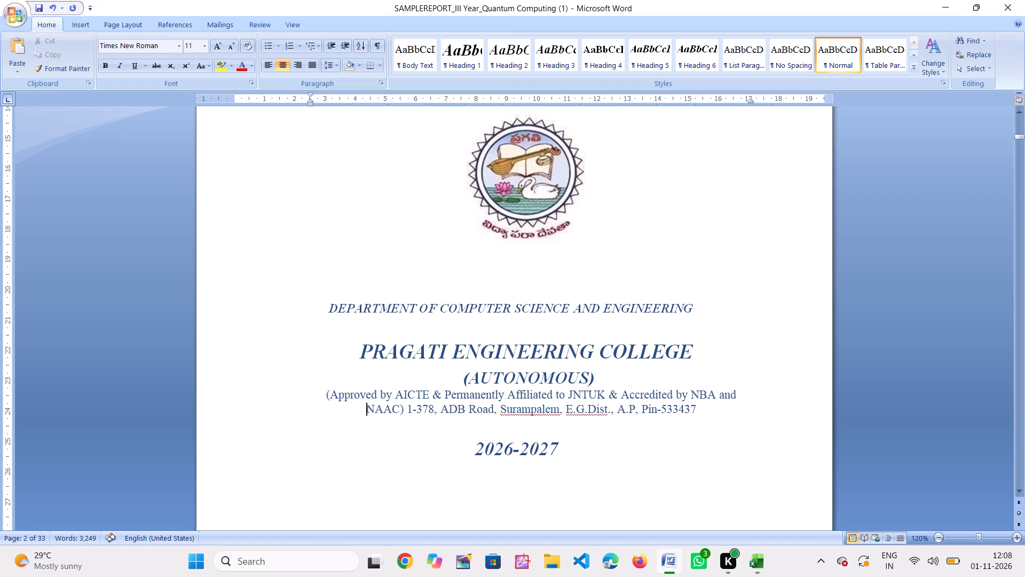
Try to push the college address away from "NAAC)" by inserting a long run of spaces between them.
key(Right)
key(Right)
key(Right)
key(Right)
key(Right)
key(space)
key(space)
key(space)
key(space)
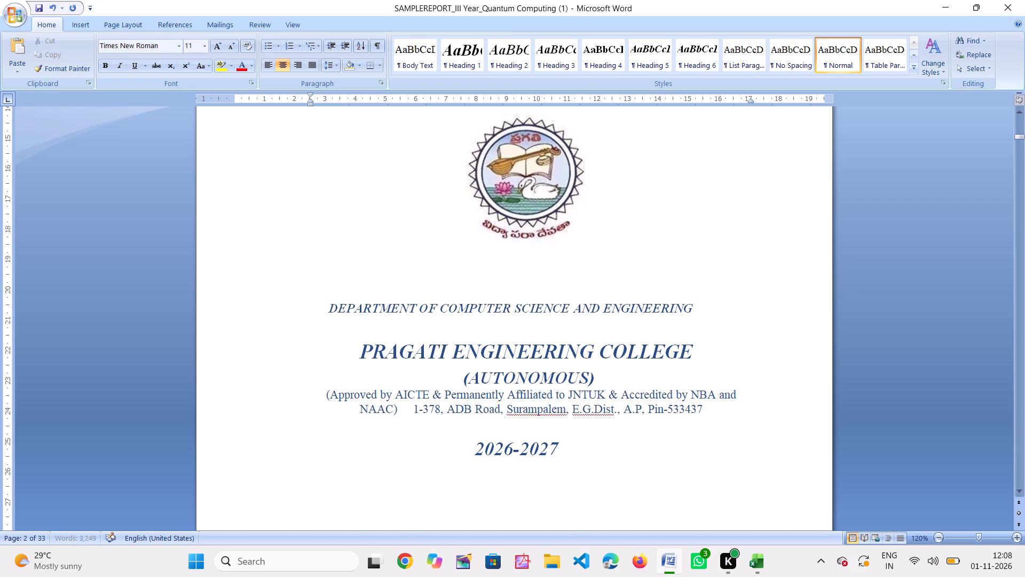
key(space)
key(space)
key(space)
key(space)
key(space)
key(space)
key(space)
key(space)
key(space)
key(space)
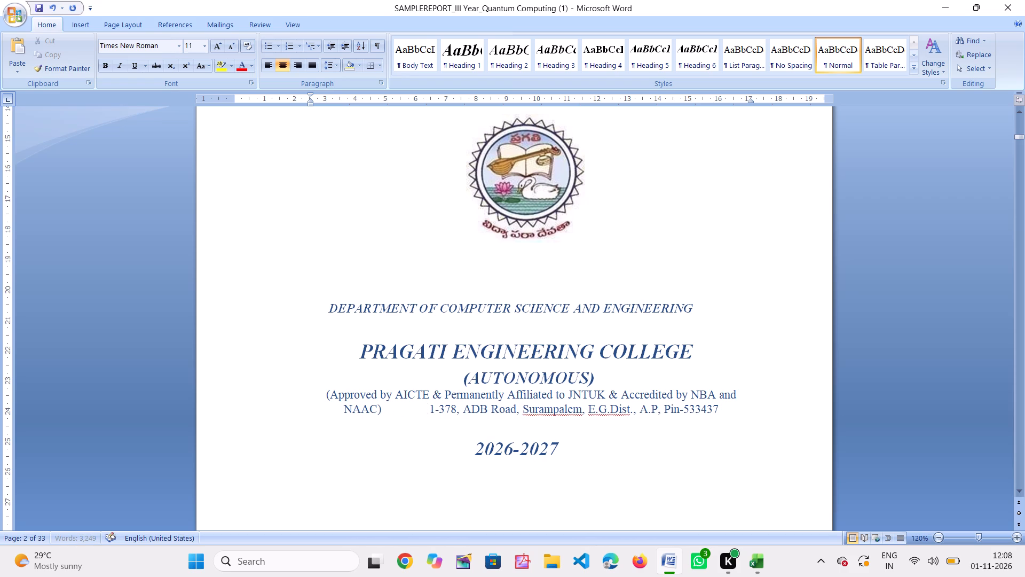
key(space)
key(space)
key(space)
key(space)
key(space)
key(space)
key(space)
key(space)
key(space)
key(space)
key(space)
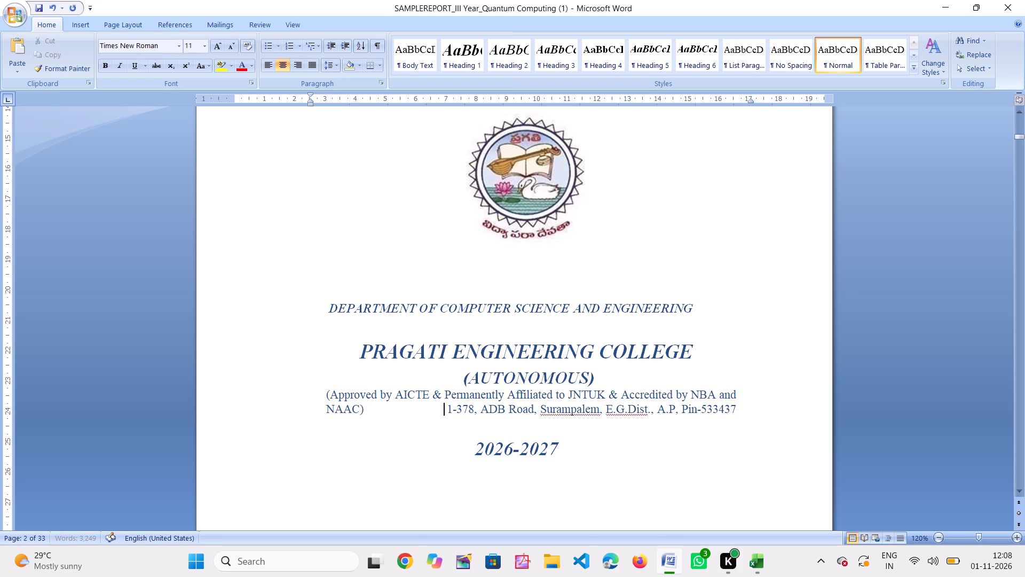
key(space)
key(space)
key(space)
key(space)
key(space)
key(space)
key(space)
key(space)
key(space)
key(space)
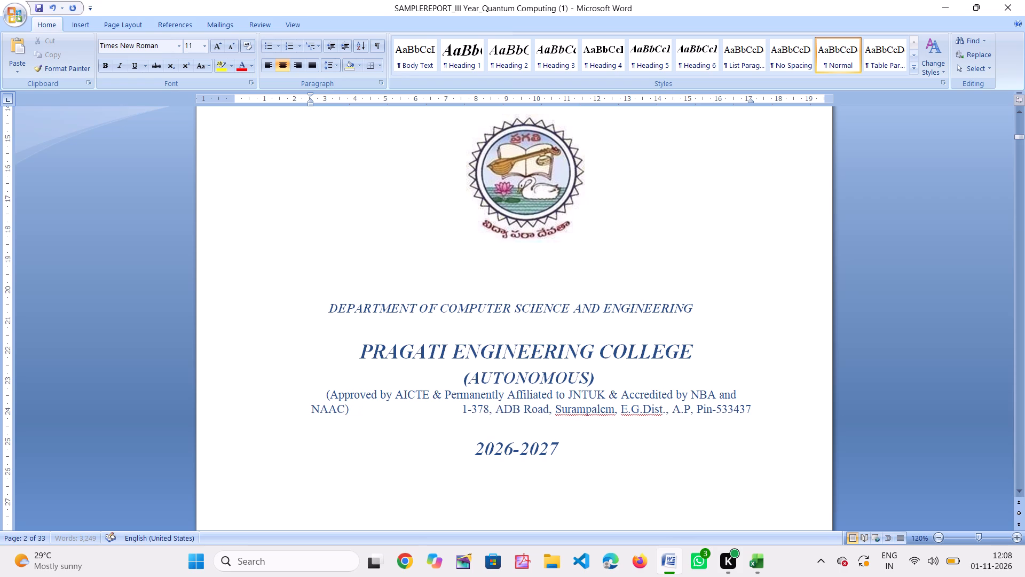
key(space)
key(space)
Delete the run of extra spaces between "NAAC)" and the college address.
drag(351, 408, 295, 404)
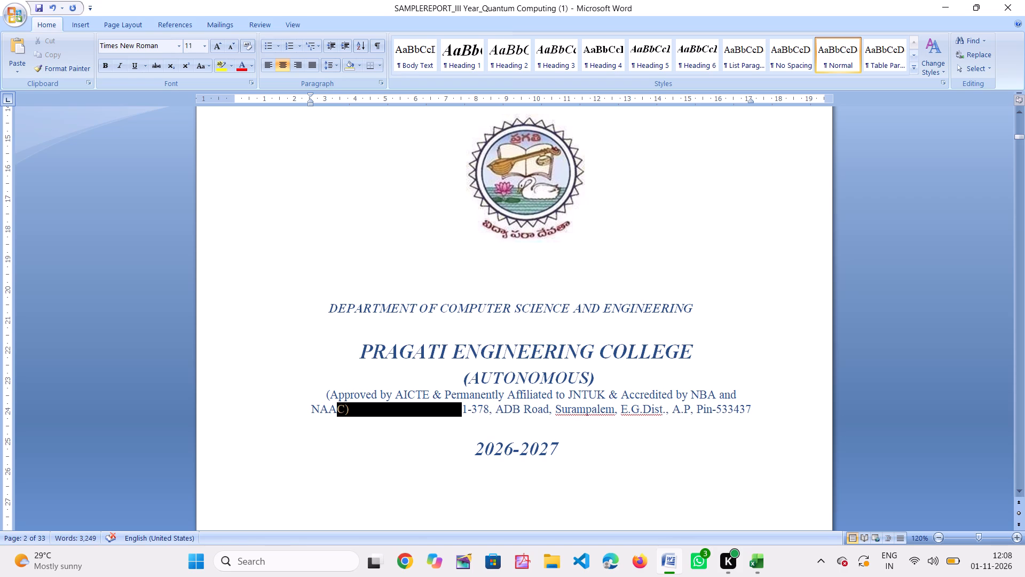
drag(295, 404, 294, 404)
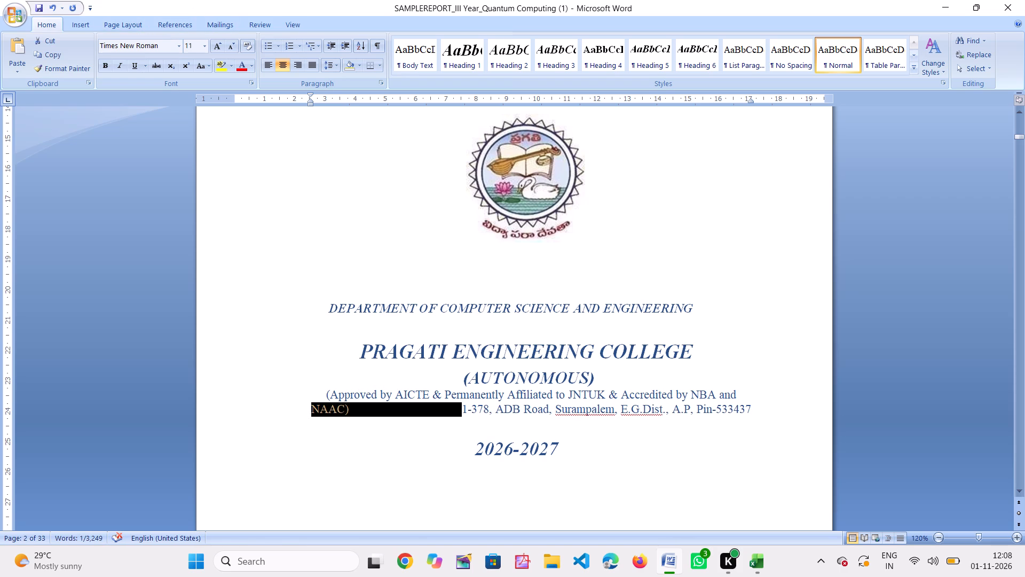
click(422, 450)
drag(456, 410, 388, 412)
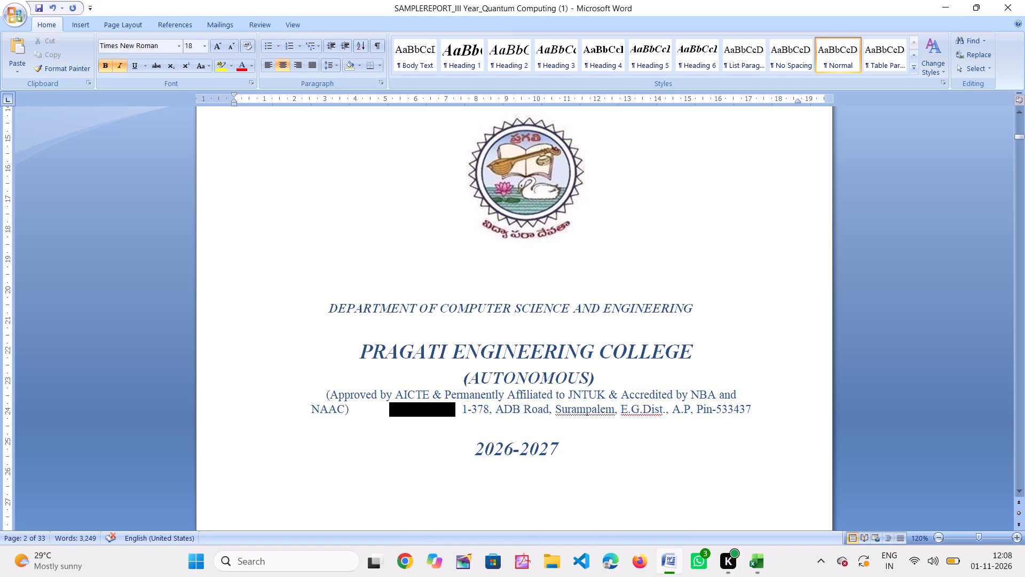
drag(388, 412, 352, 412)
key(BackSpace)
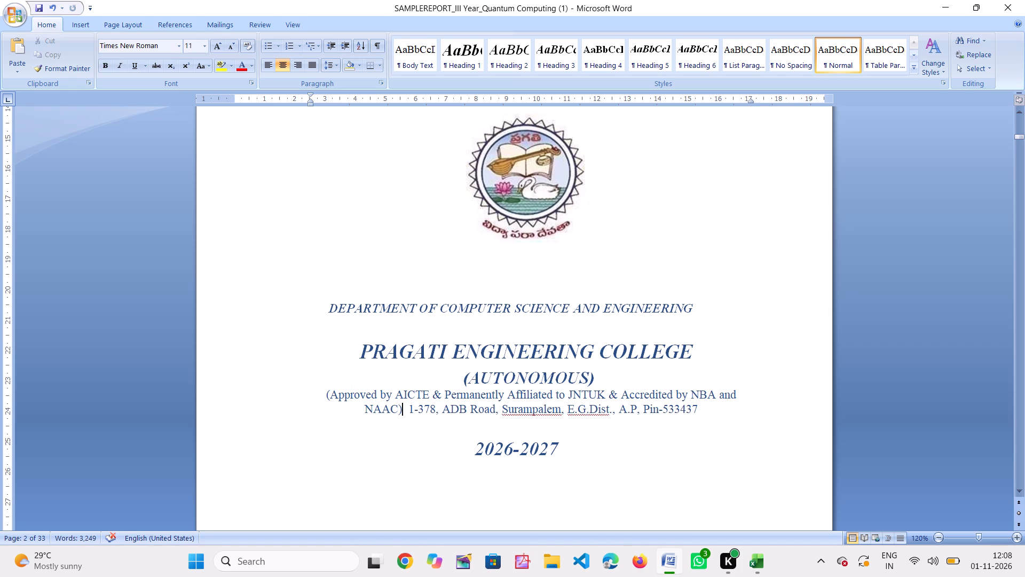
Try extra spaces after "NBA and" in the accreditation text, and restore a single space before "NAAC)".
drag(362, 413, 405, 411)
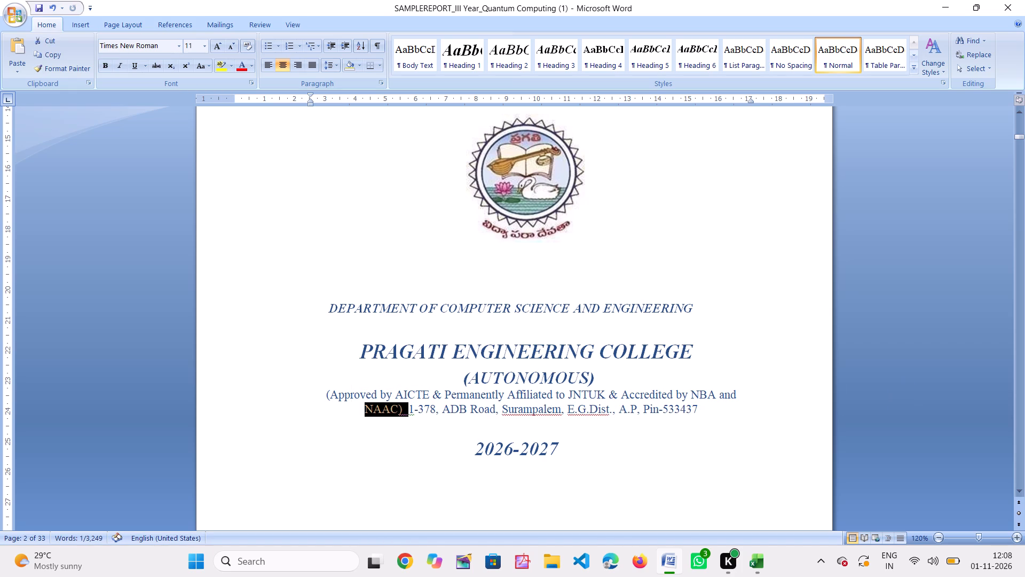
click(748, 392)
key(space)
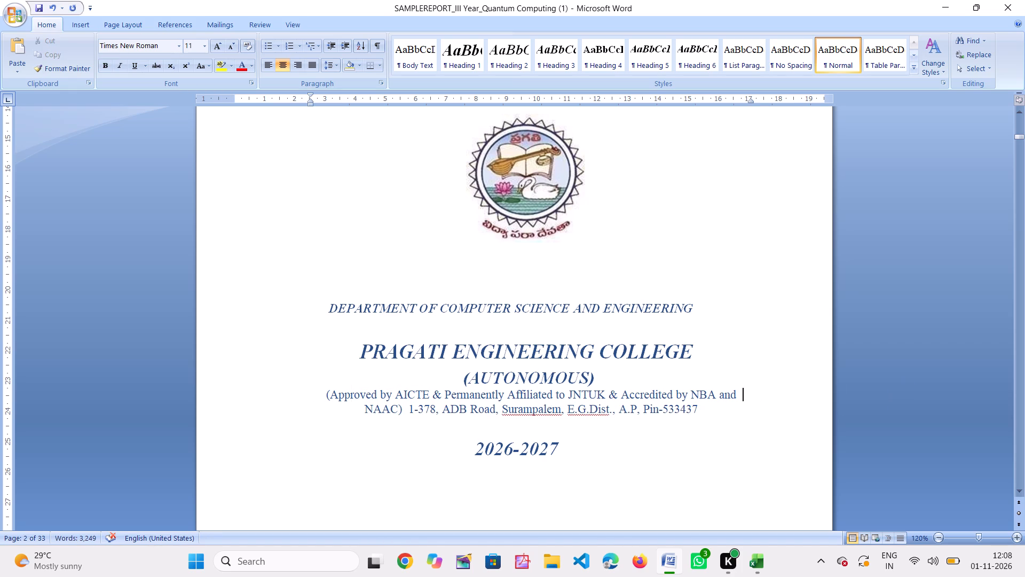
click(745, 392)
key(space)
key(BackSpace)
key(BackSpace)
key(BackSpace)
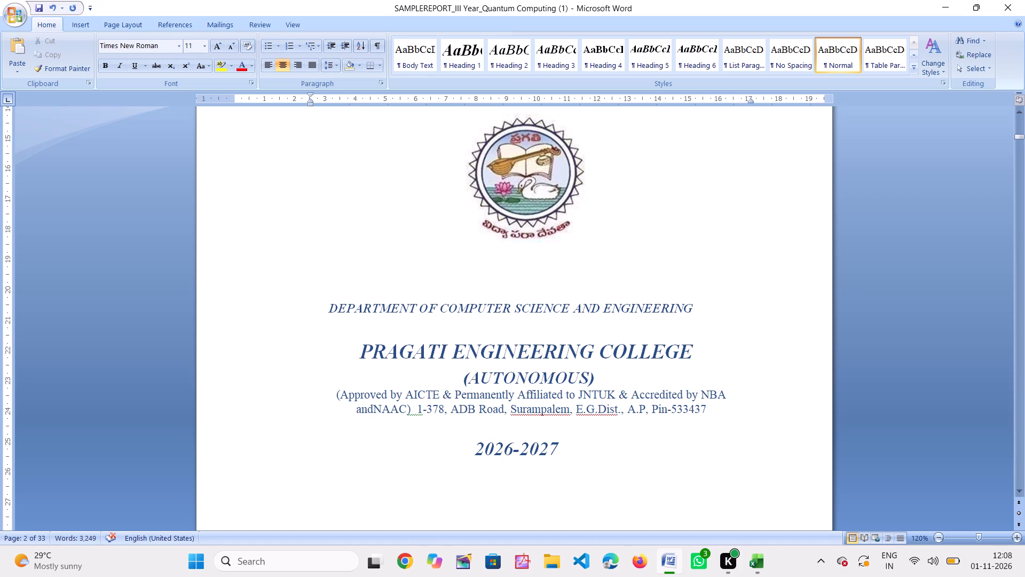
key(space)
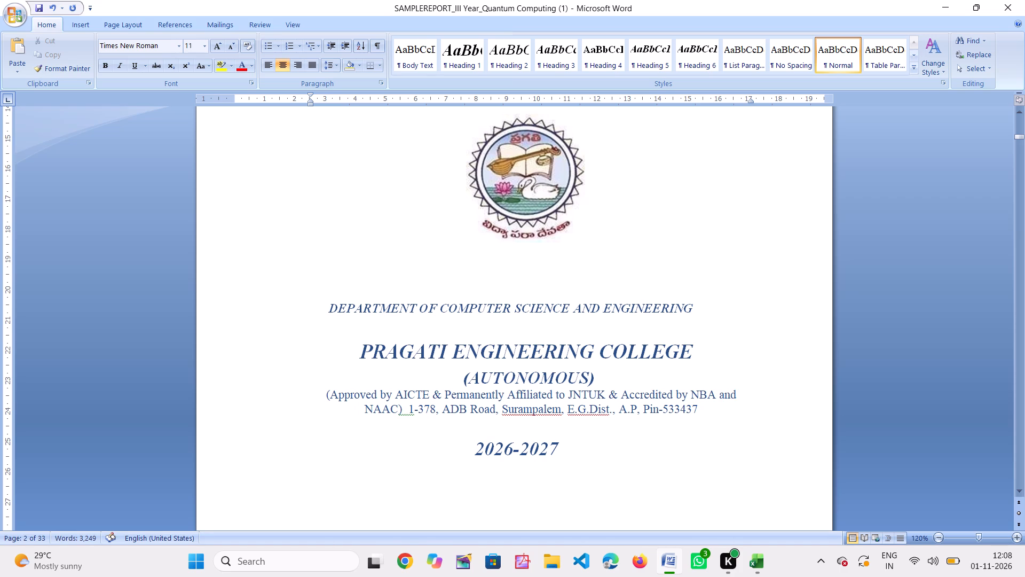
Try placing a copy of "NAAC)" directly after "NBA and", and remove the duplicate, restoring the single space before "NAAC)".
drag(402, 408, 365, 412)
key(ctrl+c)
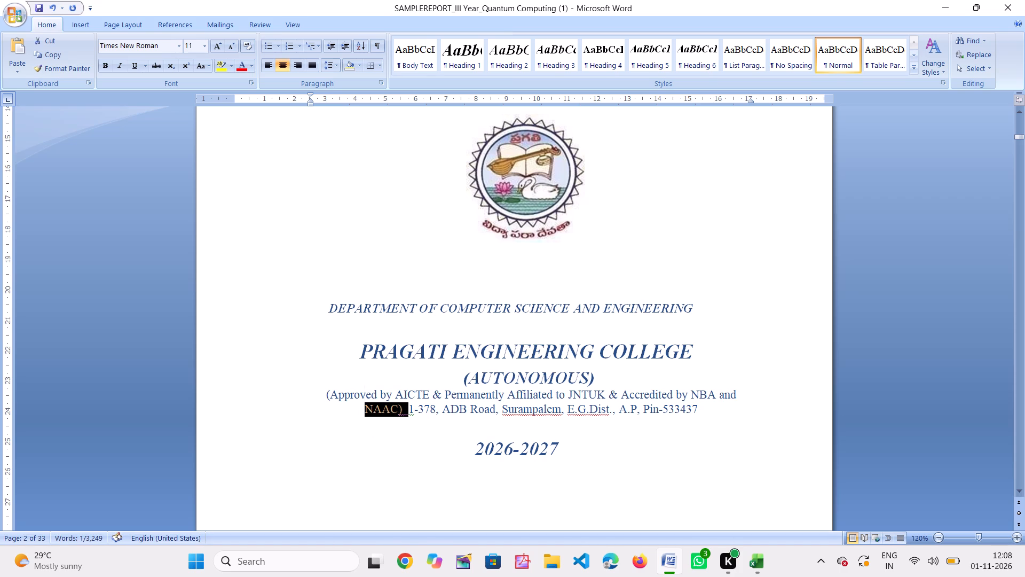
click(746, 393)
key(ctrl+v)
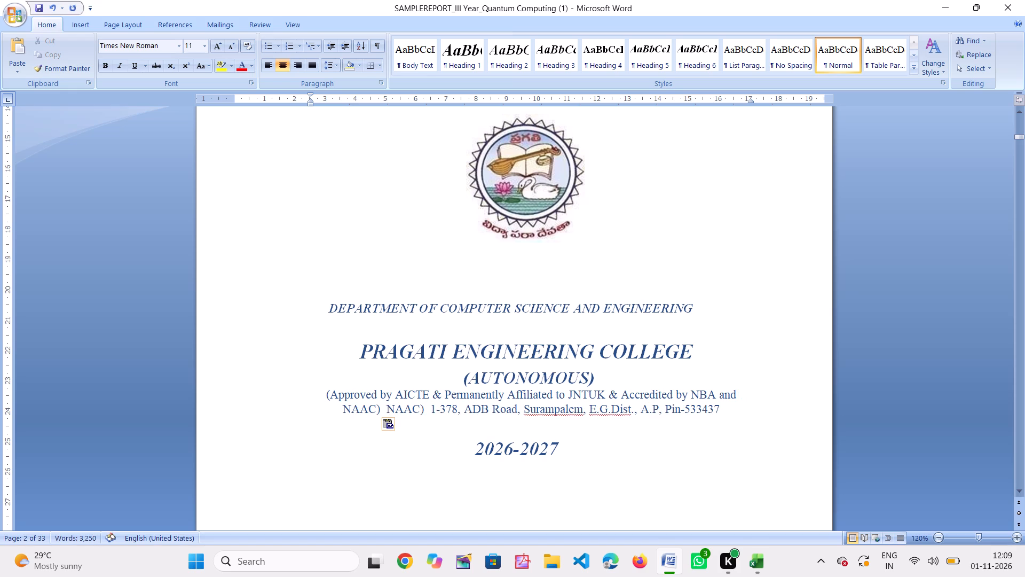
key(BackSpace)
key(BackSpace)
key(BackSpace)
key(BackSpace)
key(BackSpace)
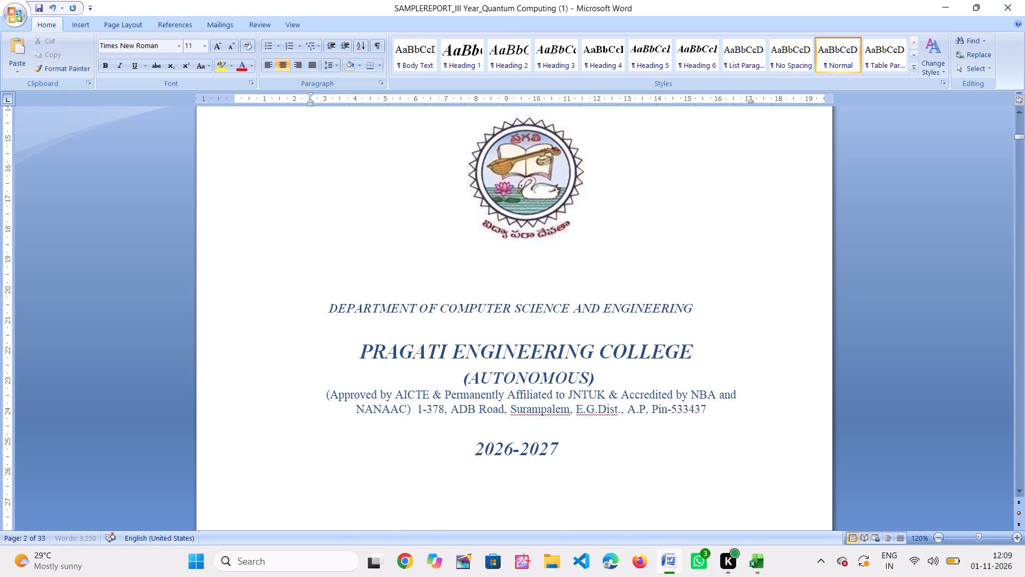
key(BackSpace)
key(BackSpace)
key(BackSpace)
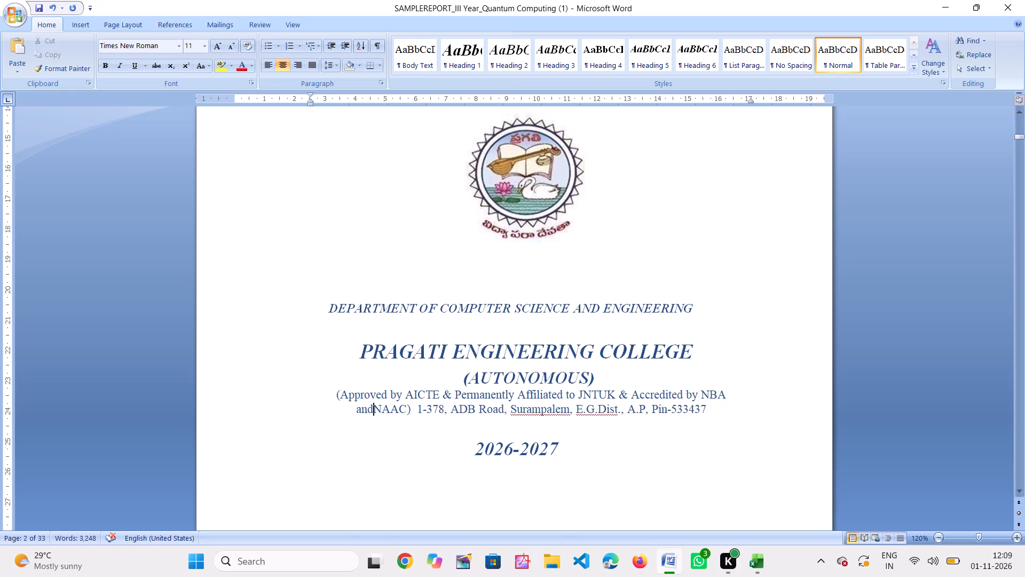
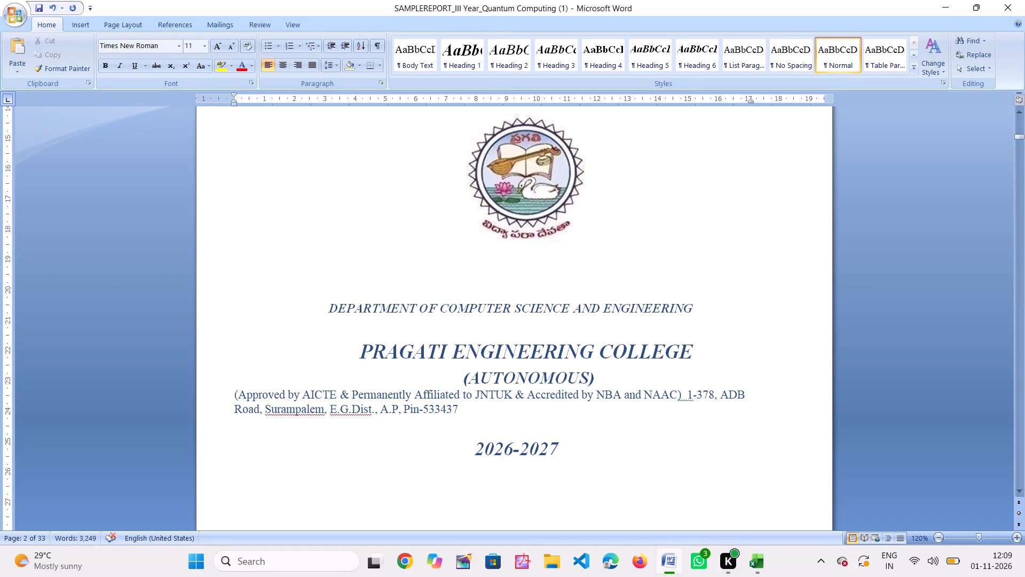
Indent the start of the accreditation text with a first-line indent plus six spaces, pushing the address "1-378, ADB Road" onto the second line.
key(Tab)
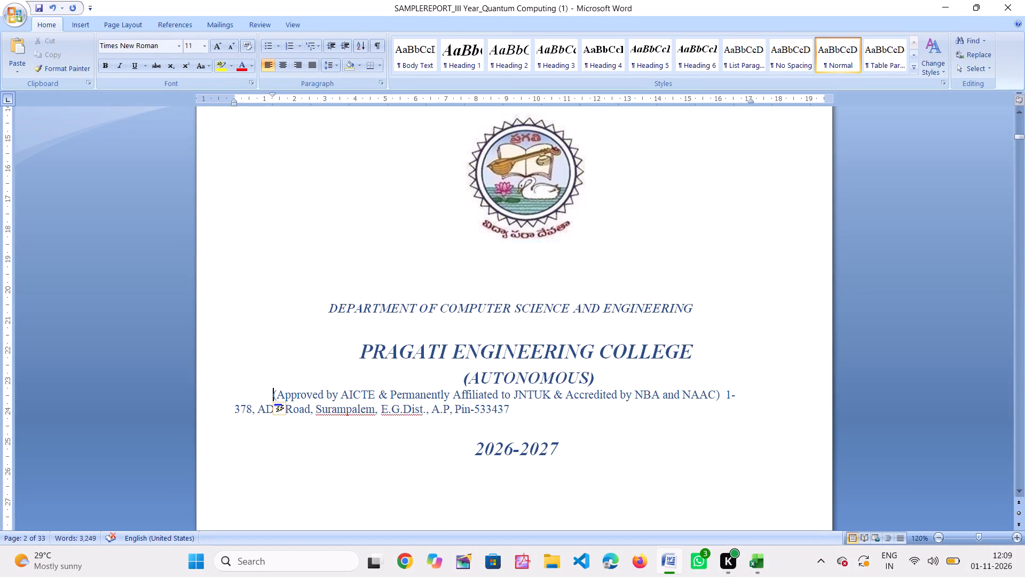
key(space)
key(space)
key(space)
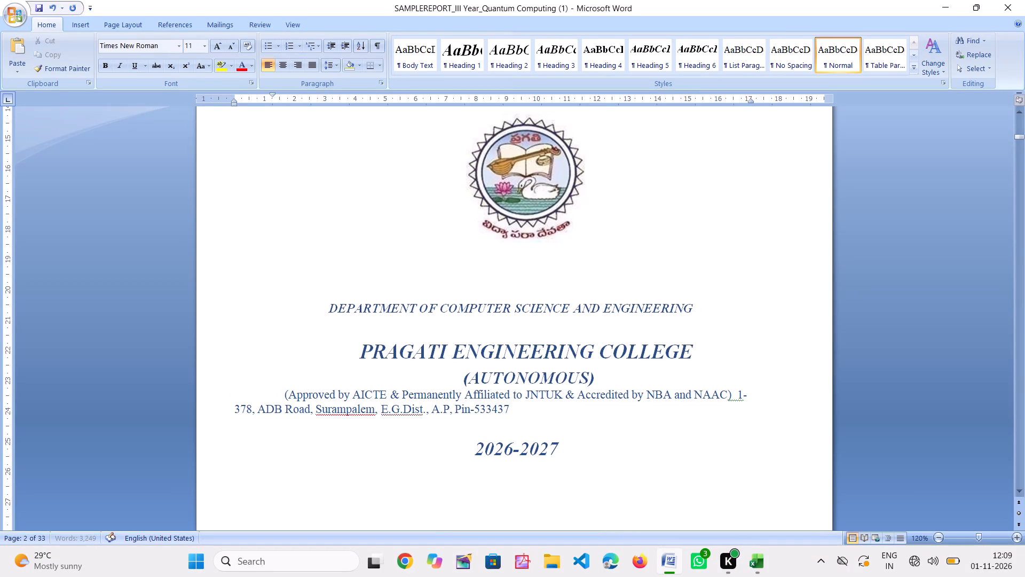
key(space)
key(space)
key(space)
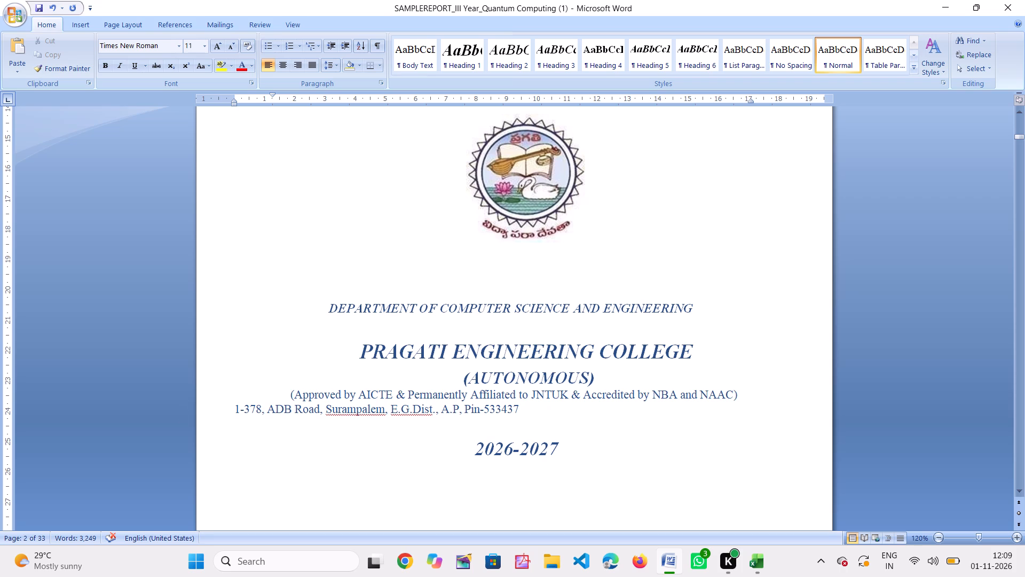
Select the accreditation line from "(Approved by AICTE" through "NAAC)" for centring.
drag(280, 393, 660, 385)
Centre the accreditation text on the title page and break the college address after "NAAC)" onto its own line.
drag(660, 385, 753, 389)
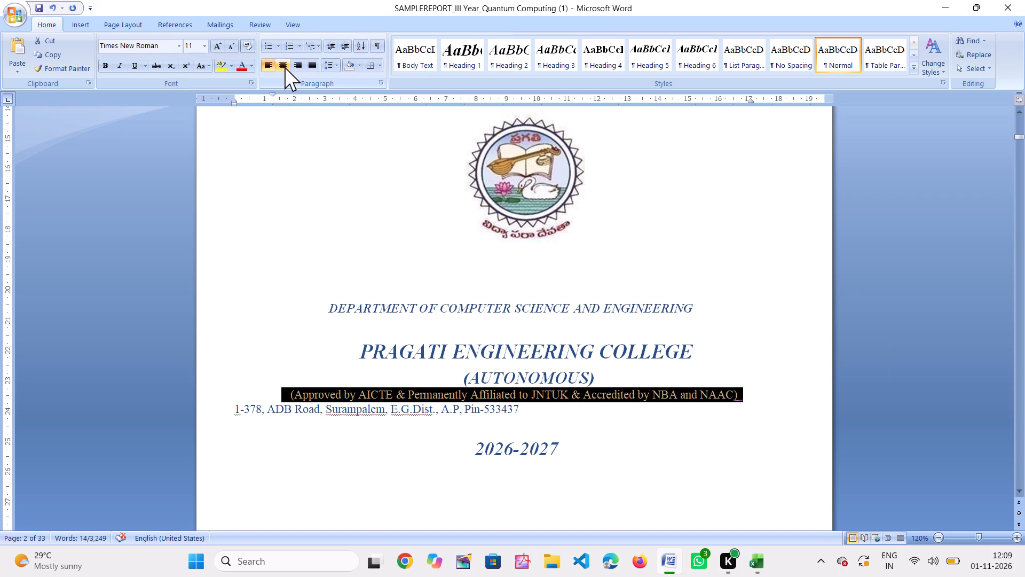
click(285, 67)
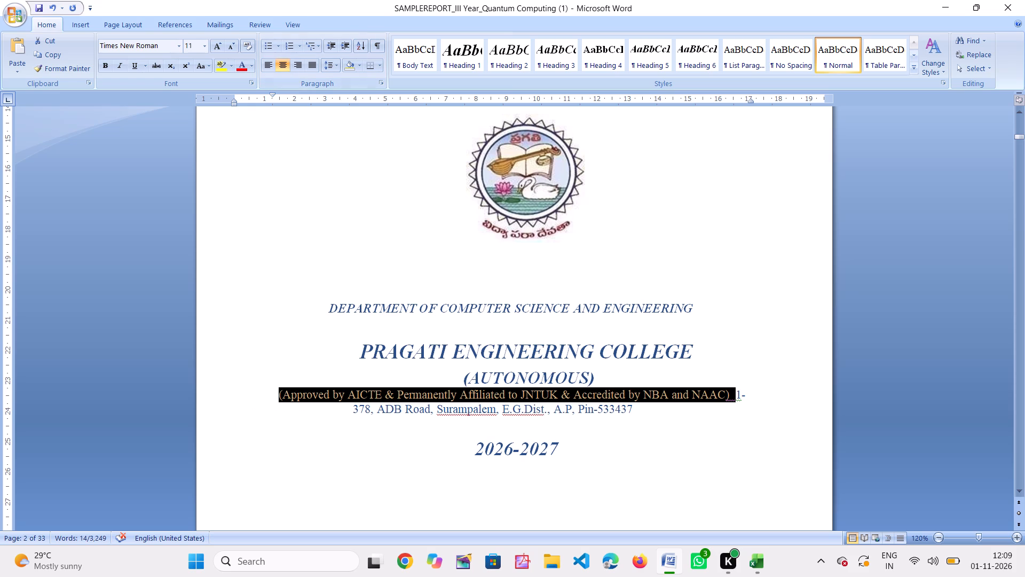
click(757, 422)
click(736, 397)
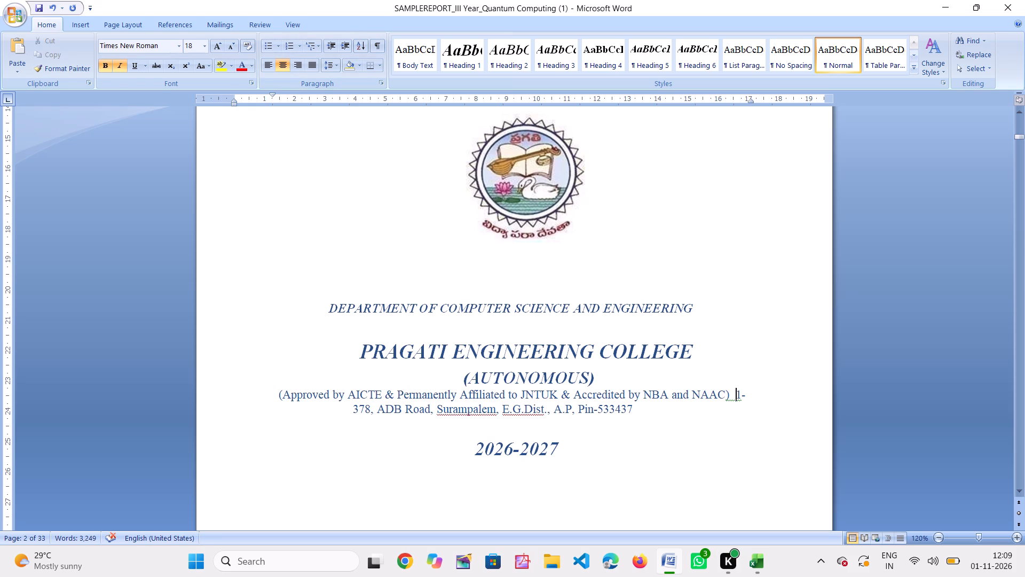
key(Return)
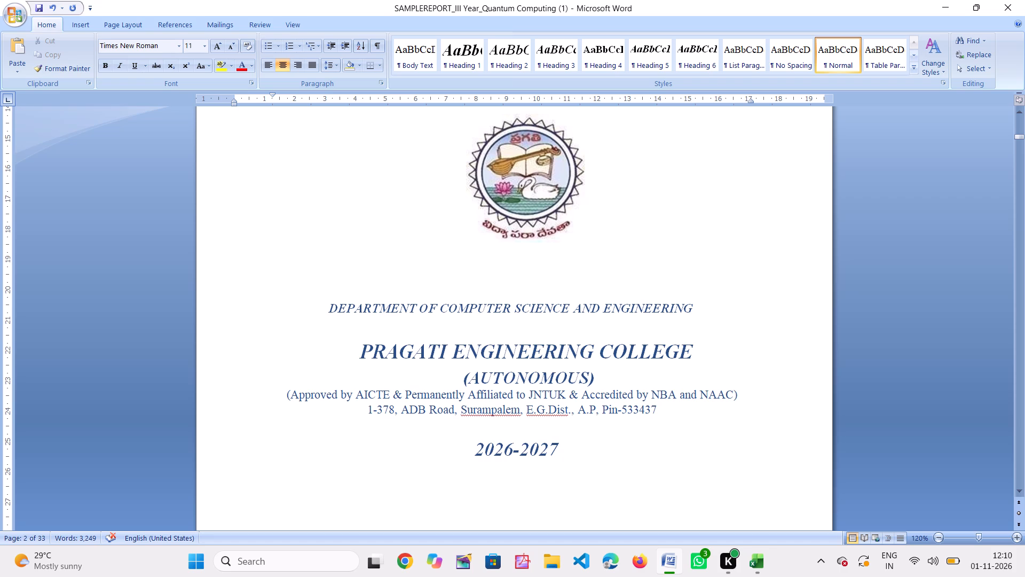
Look over the title page layout and examine the certificate page header for run-together words.
scroll(525, 459, down, 4)
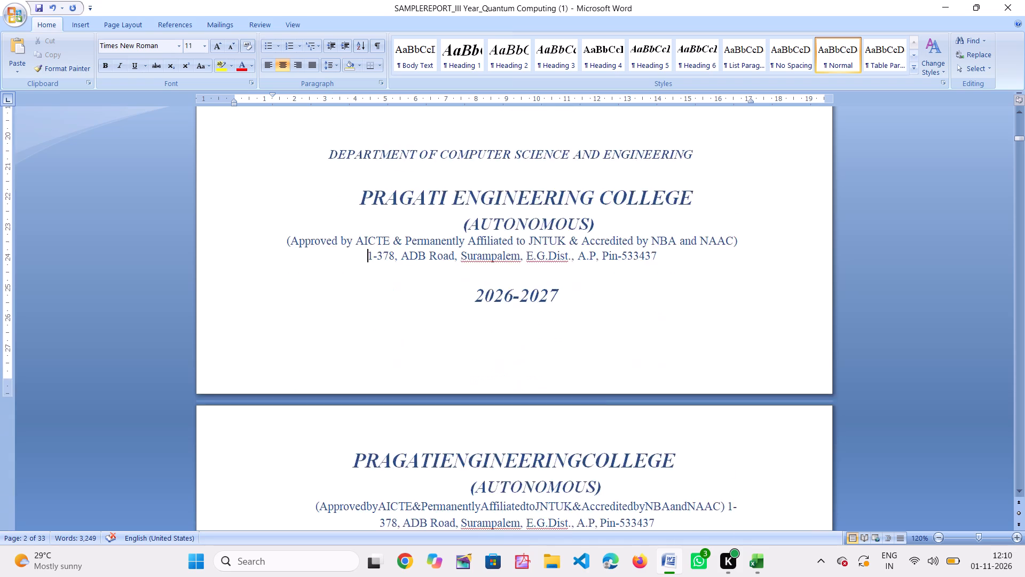
scroll(524, 454, down, 5)
scroll(523, 450, up, 7)
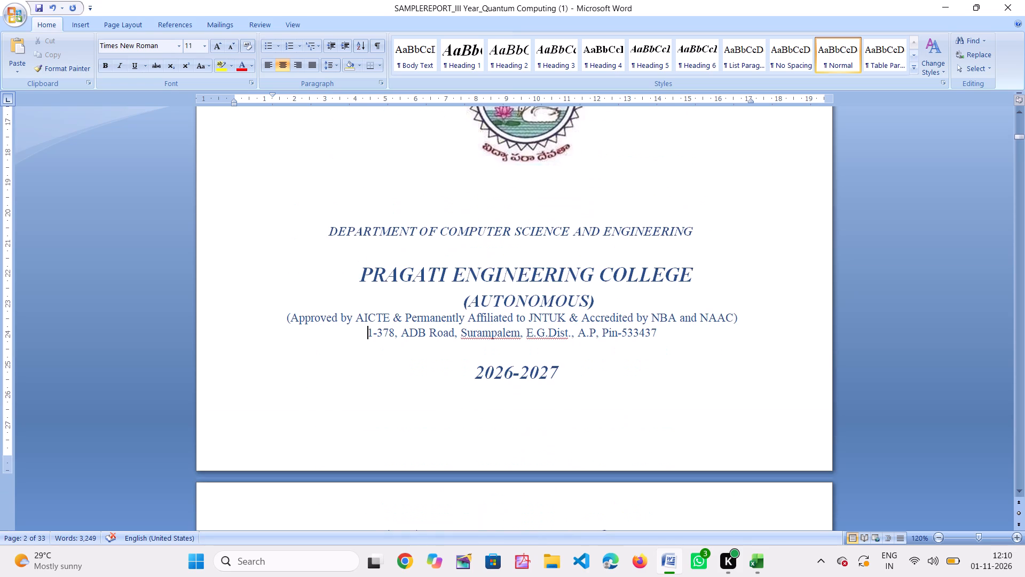
scroll(523, 445, up, 8)
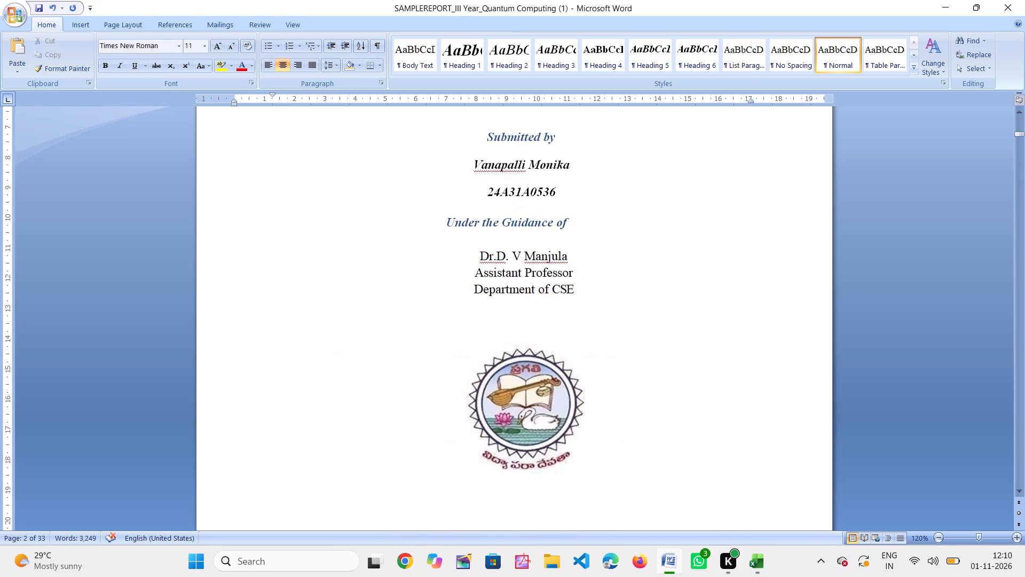
scroll(523, 439, down, 5)
scroll(523, 434, up, 2)
scroll(523, 434, down, 4)
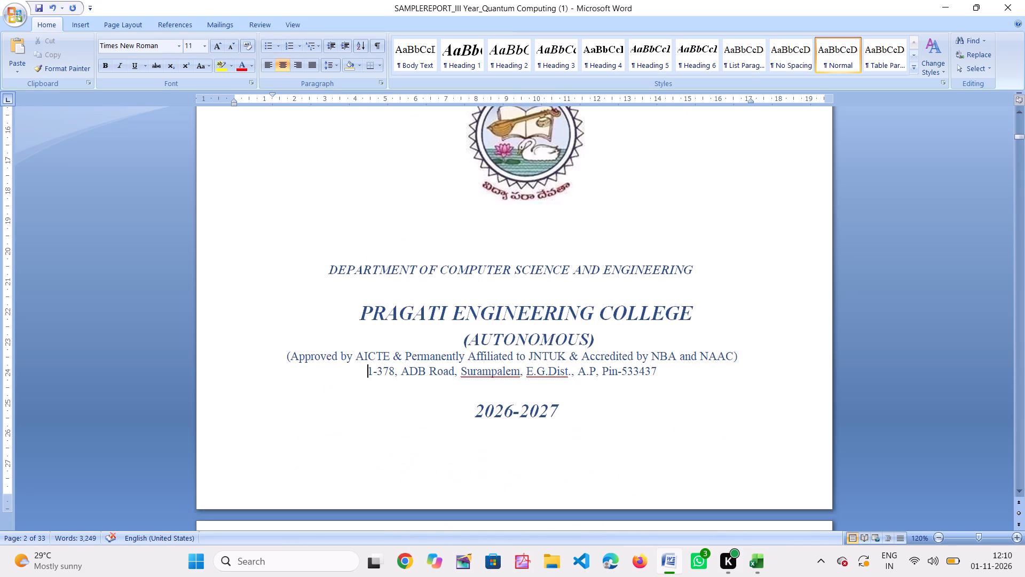
scroll(523, 431, down, 12)
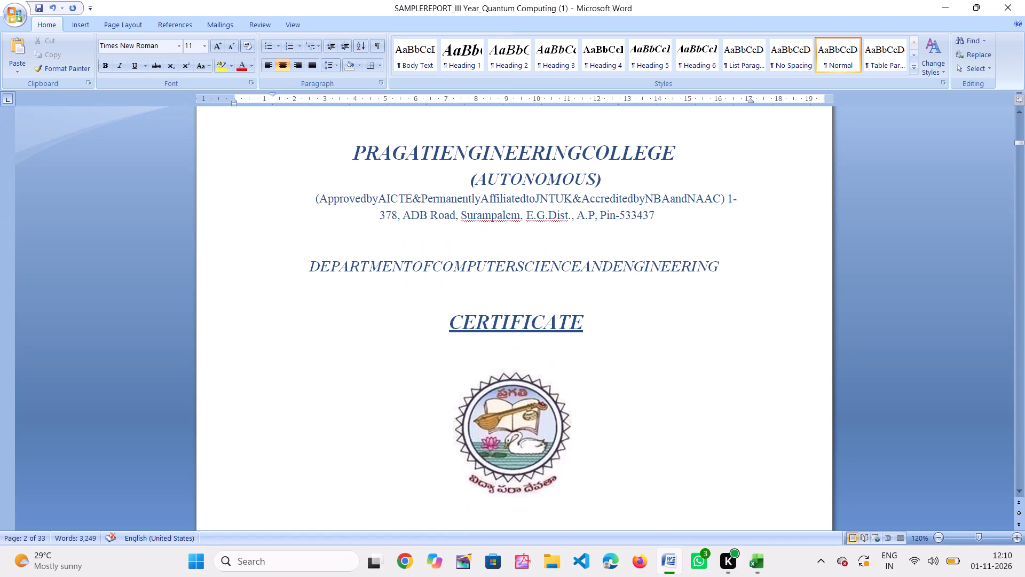
Separate the words of the certificate page's college heading so it reads "PRAGATI ENGINEERING COLLEGE".
scroll(523, 431, up, 3)
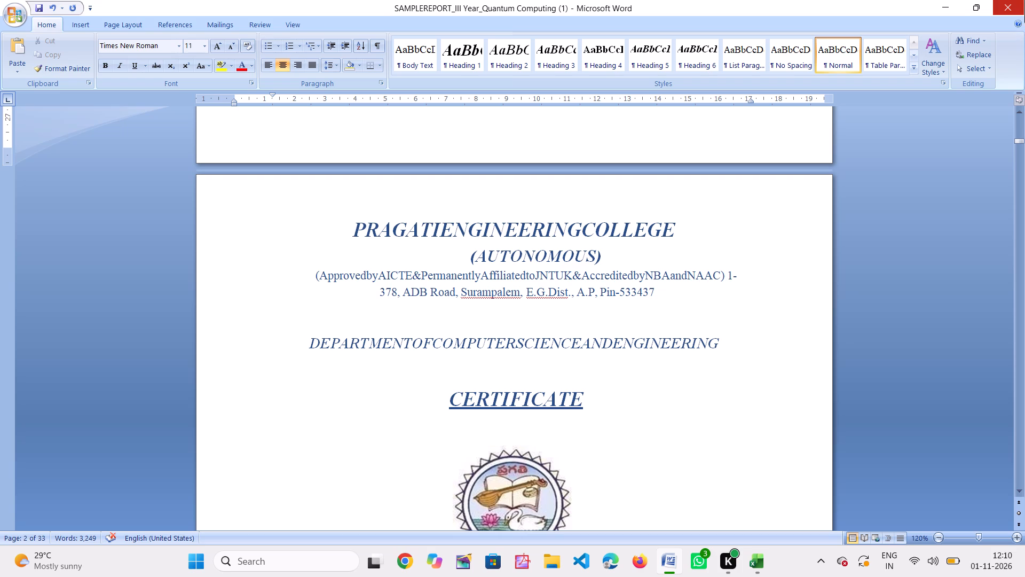
click(443, 234)
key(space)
click(585, 231)
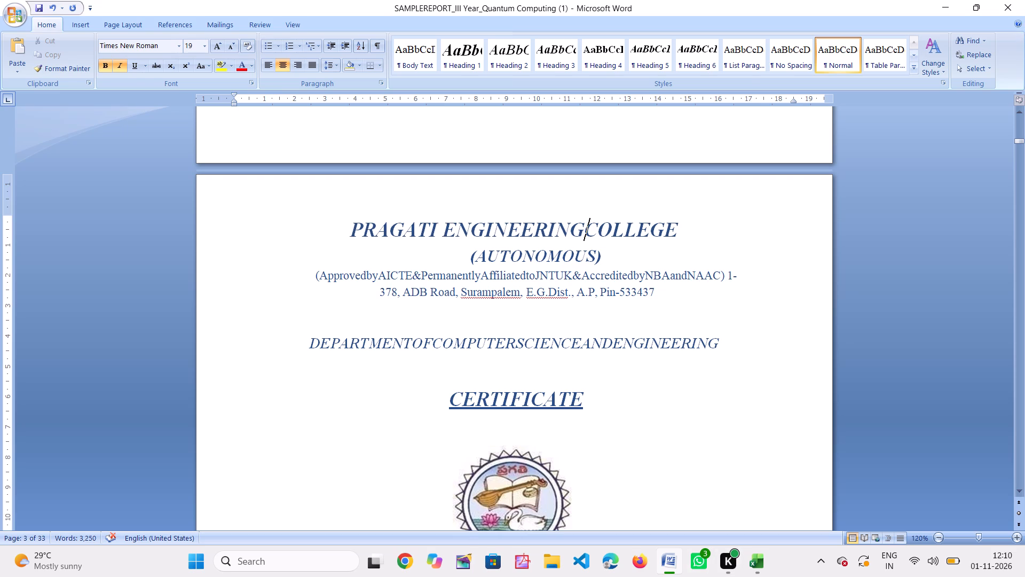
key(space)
Add the missing spaces in the first part of the certificate page's accreditation text: "(Approved by AICTE & Permanently Affiliated to JNTUK".
click(365, 275)
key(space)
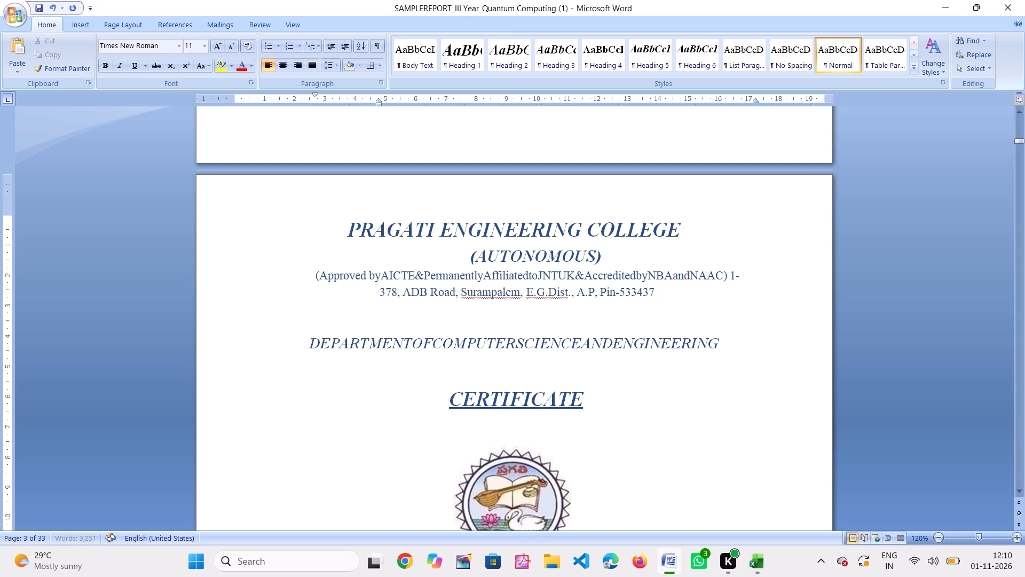
click(382, 275)
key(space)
click(419, 276)
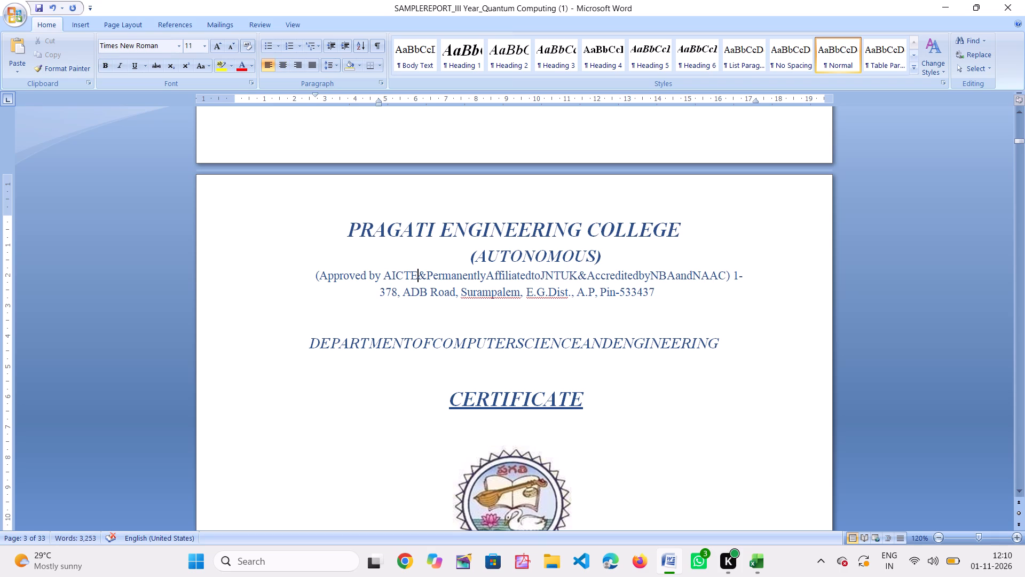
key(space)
click(429, 275)
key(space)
click(491, 272)
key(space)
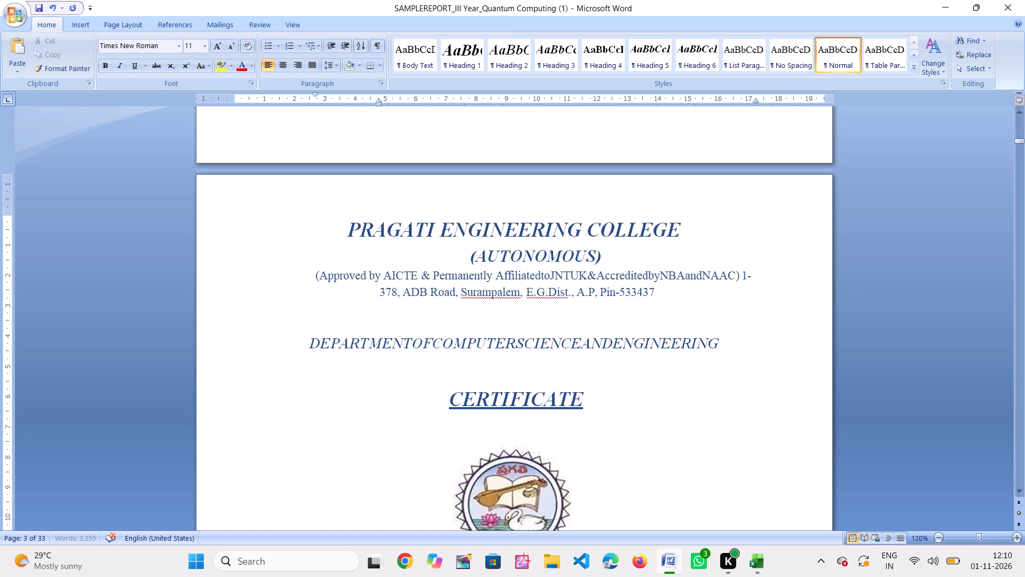
click(540, 276)
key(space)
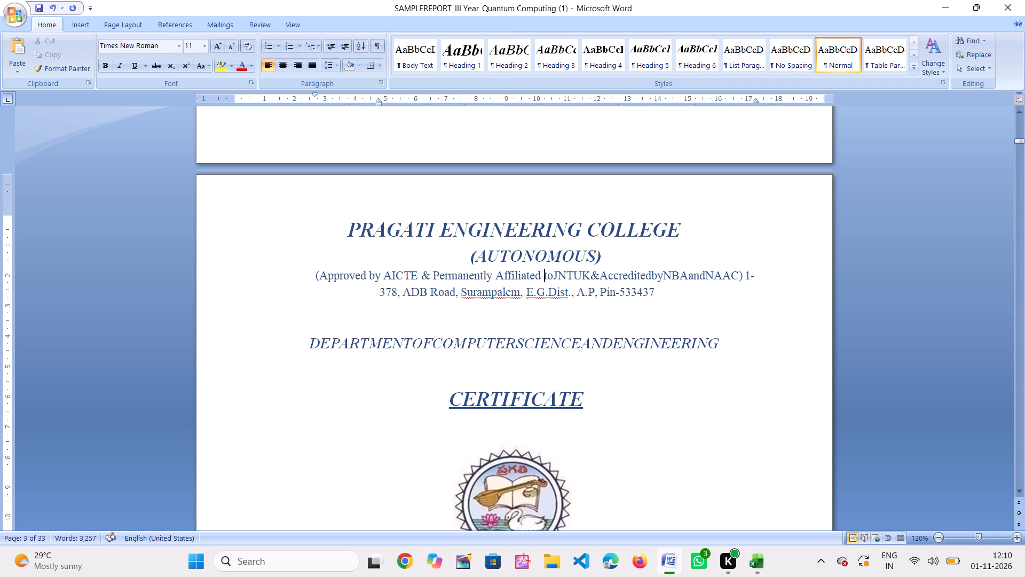
click(556, 276)
click(554, 278)
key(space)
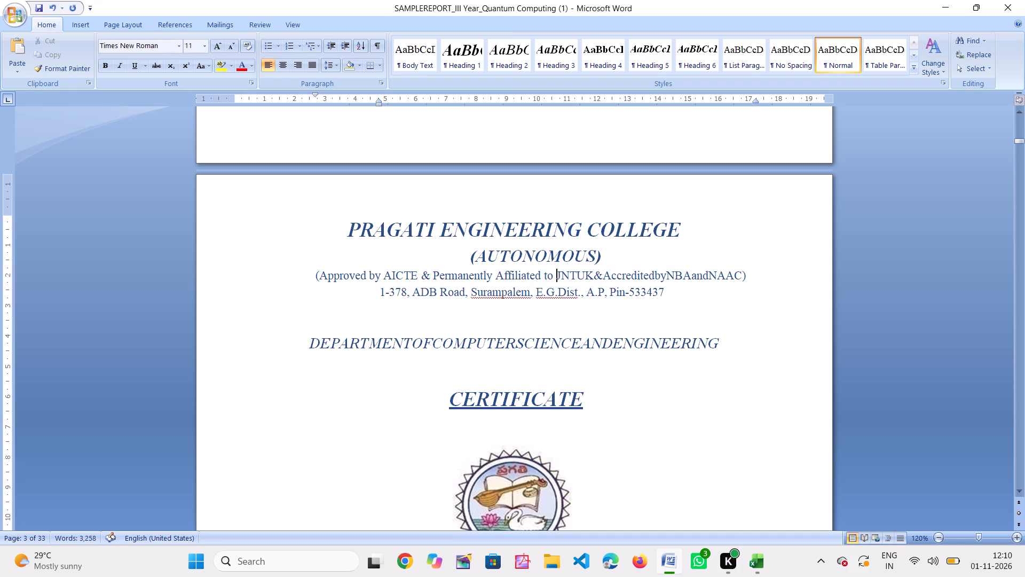
Separate the remaining words of the certificate page's accreditation text so they read "JNTUK & Accredited by NBA and NAAC)".
click(595, 274)
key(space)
click(605, 274)
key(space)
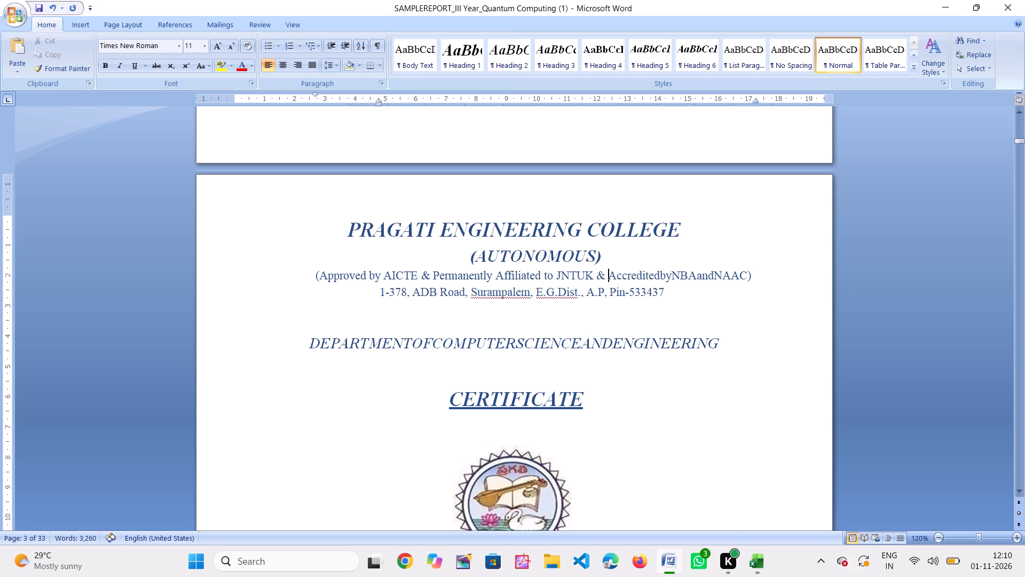
click(659, 276)
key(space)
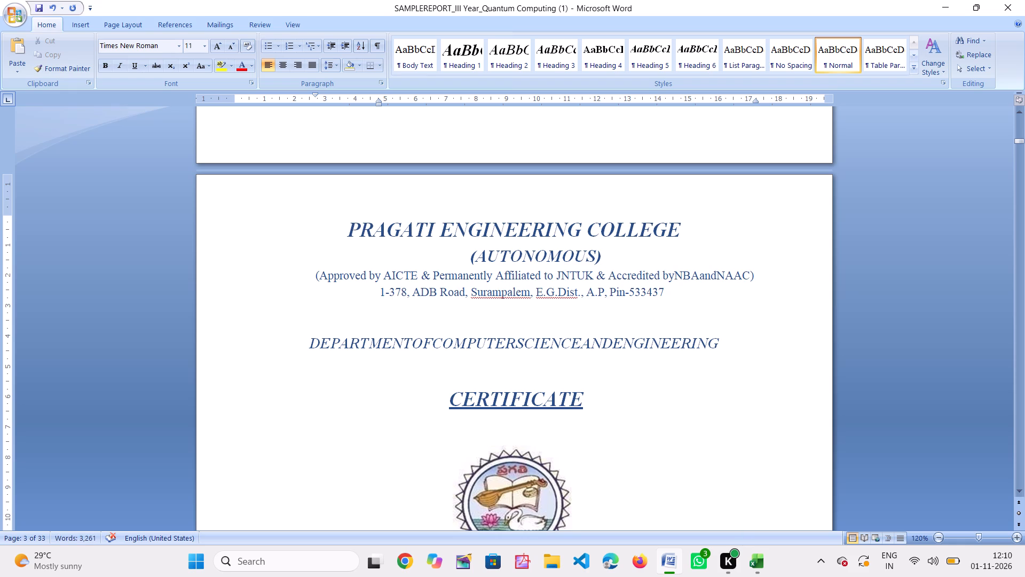
click(675, 278)
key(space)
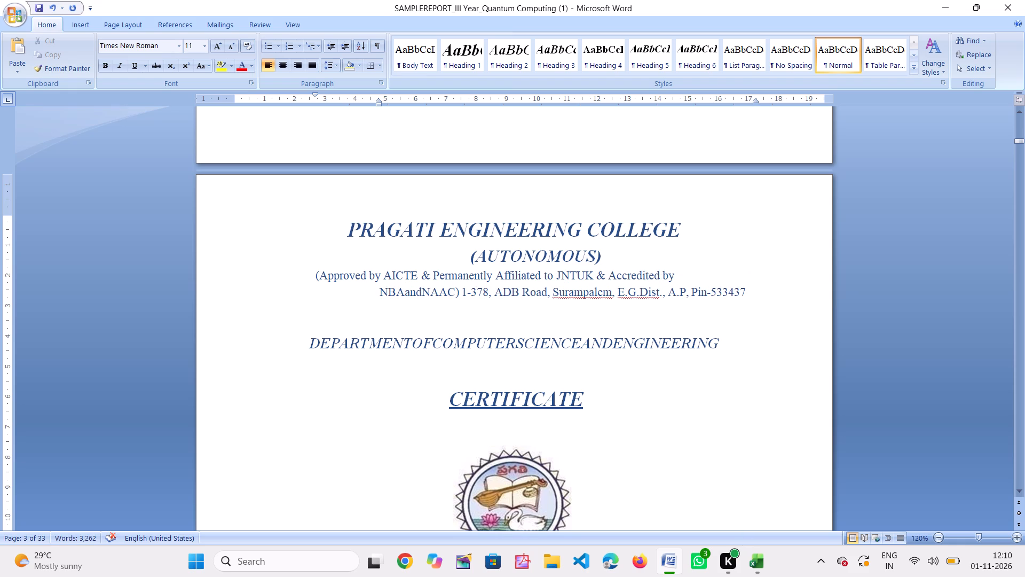
click(401, 287)
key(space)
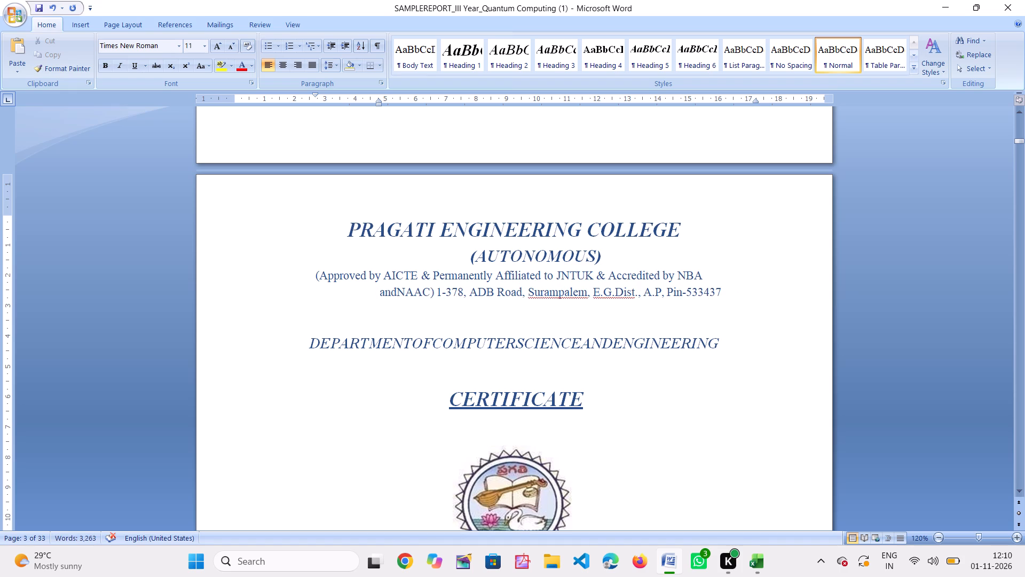
click(398, 290)
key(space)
Remove the left indents of the certificate page's accreditation paragraph and break the college address after "NAAC)" onto its own line.
click(313, 275)
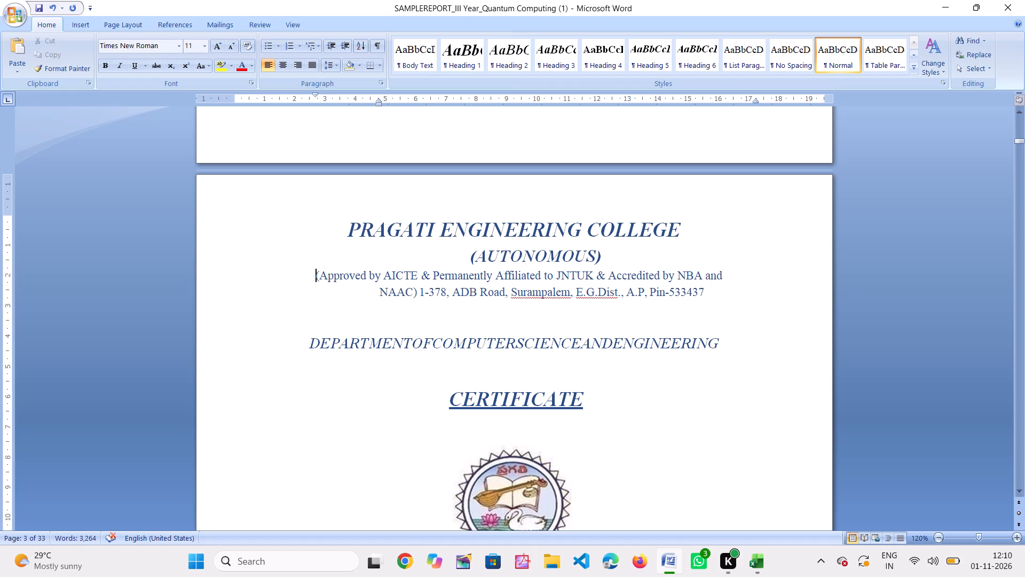
key(BackSpace)
key(BackSpace)
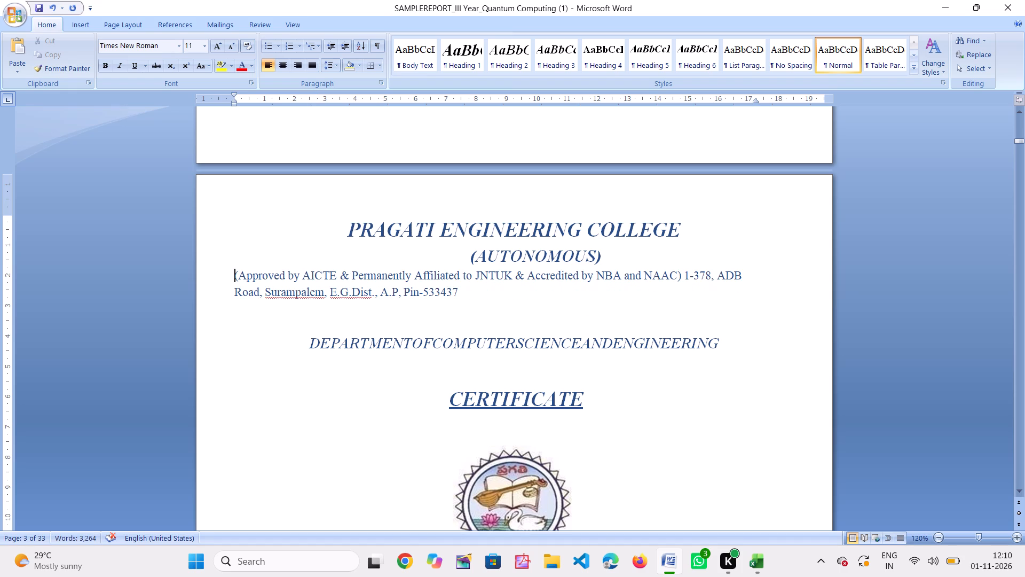
click(681, 274)
key(Return)
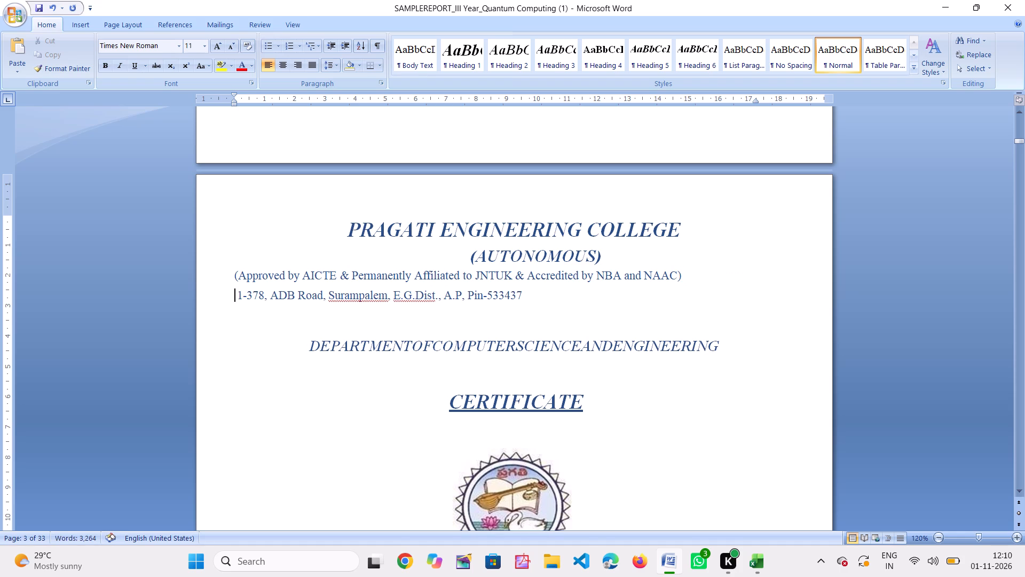
Centre the accreditation line and the college address line on the certificate page.
drag(231, 273, 650, 265)
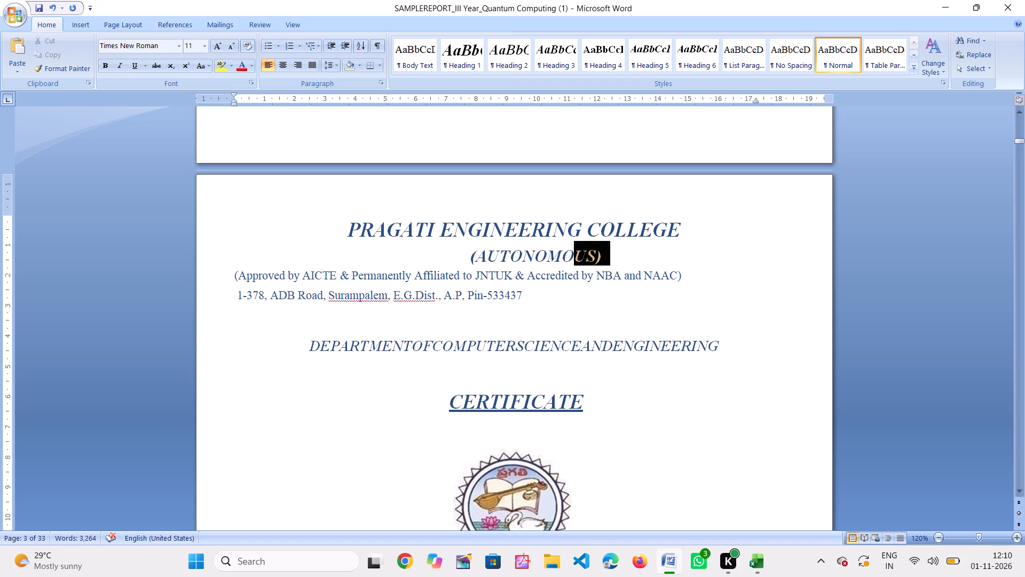
drag(650, 265, 681, 273)
click(278, 65)
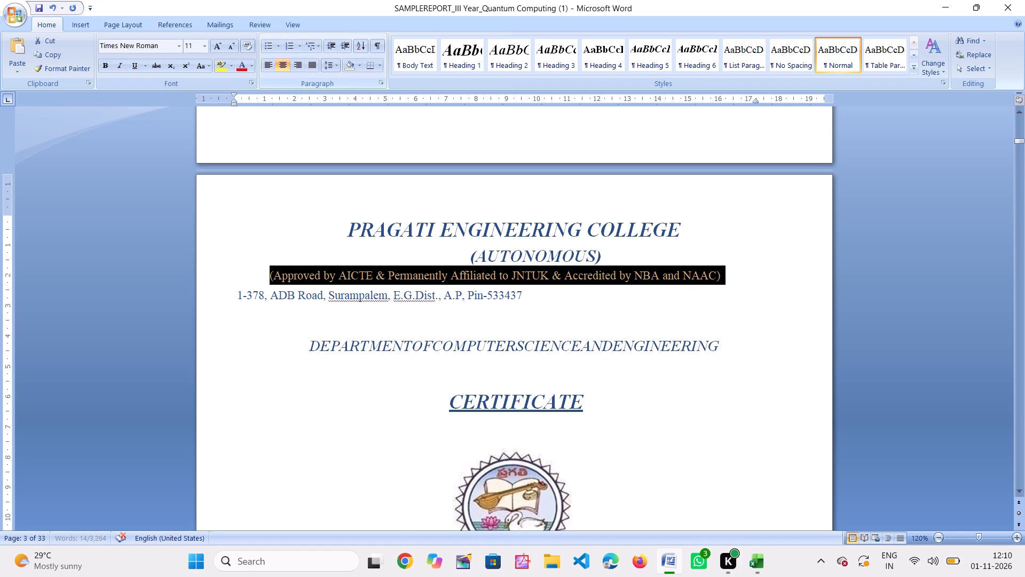
drag(231, 296, 509, 285)
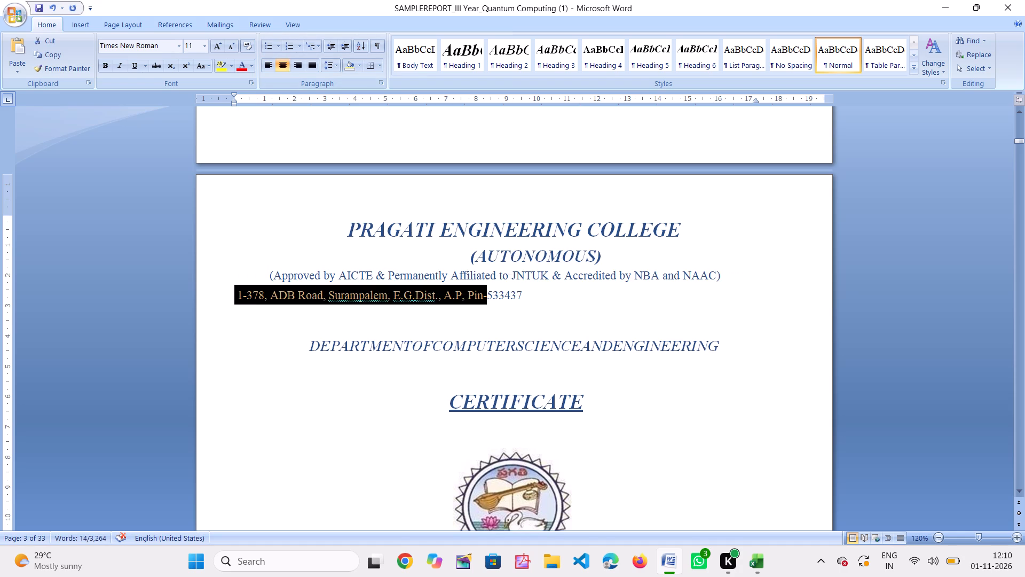
click(285, 65)
Insert nine leading spaces before "(Approved by AICTE" on the certificate page to align it with the same line on the title page.
scroll(345, 159, up, 6)
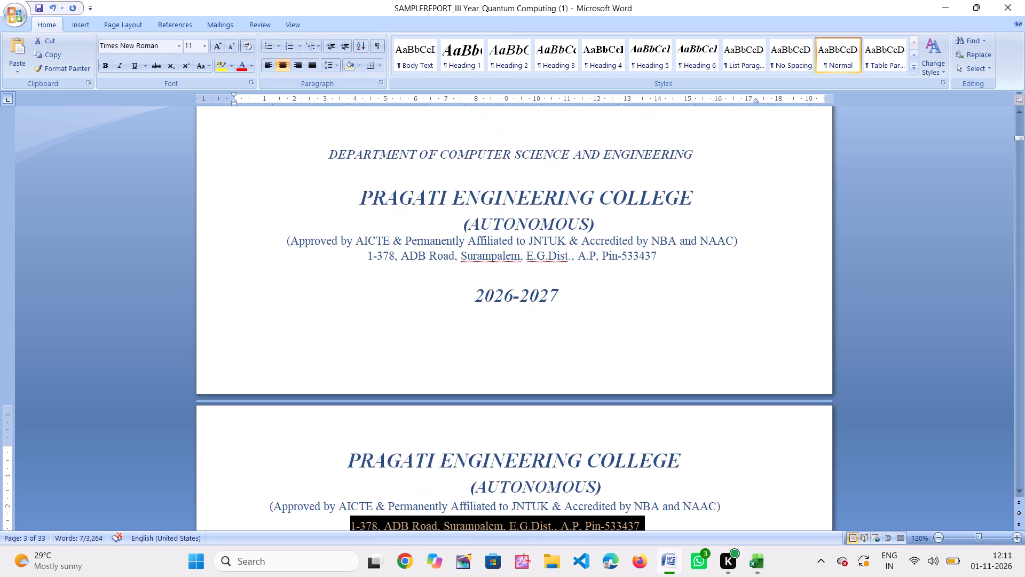
scroll(346, 159, down, 4)
scroll(346, 159, up, 3)
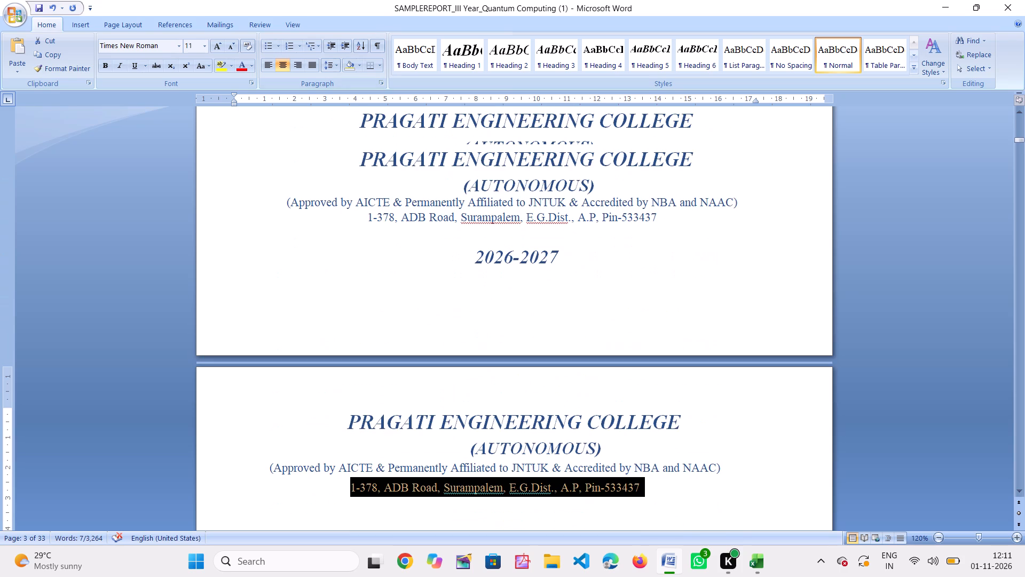
scroll(347, 159, down, 3)
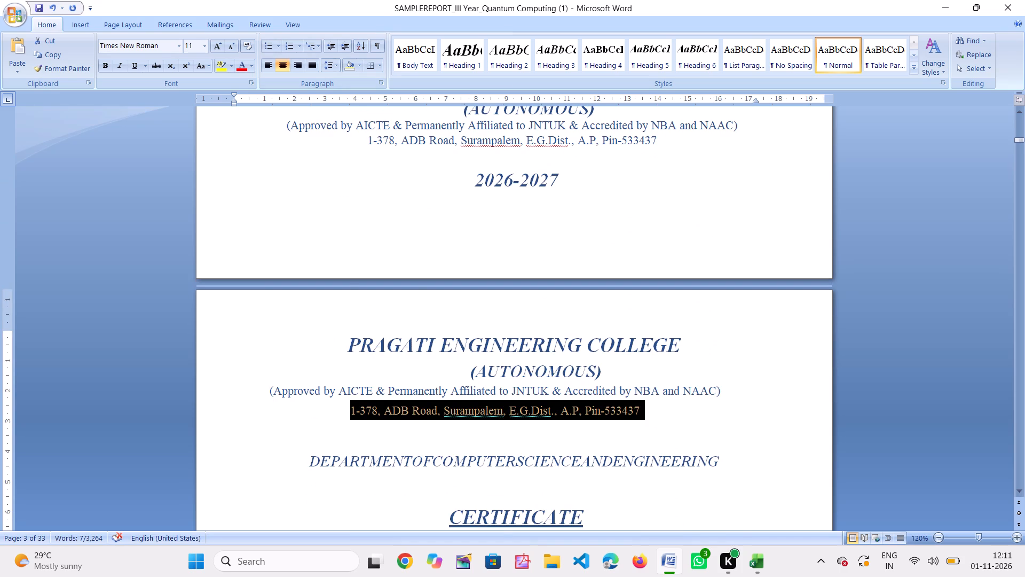
click(264, 352)
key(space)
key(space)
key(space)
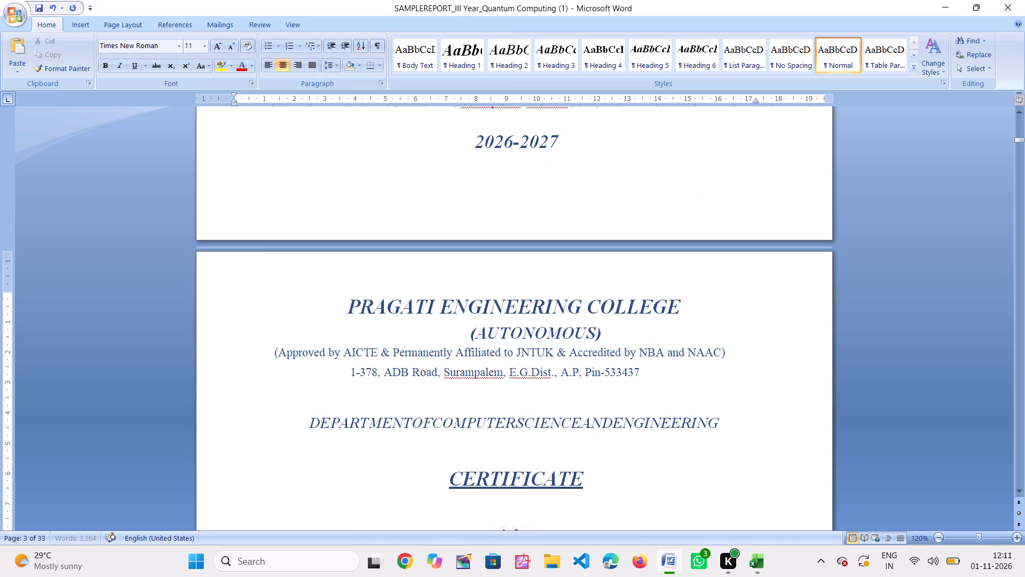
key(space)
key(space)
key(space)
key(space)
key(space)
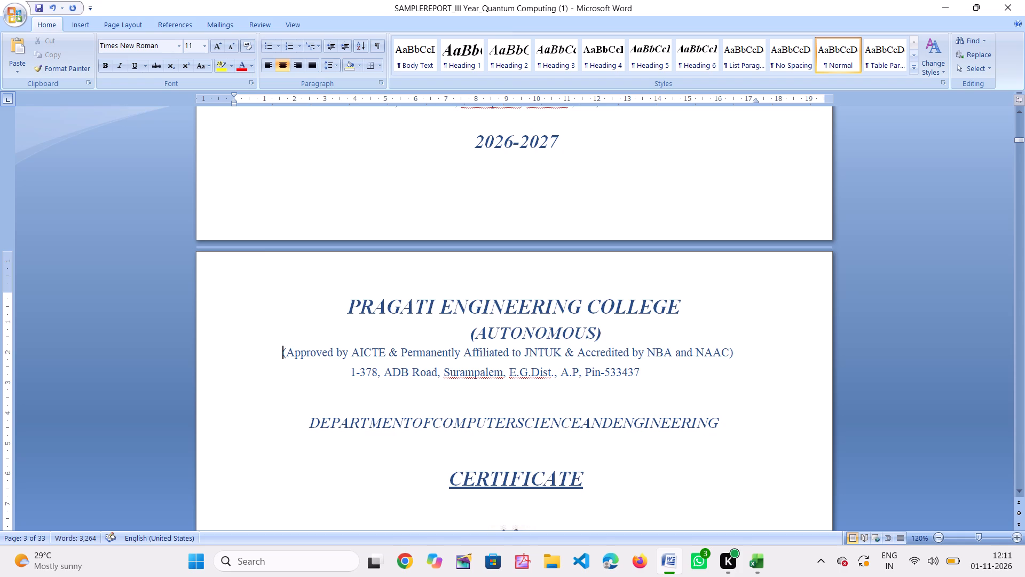
scroll(284, 333, up, 3)
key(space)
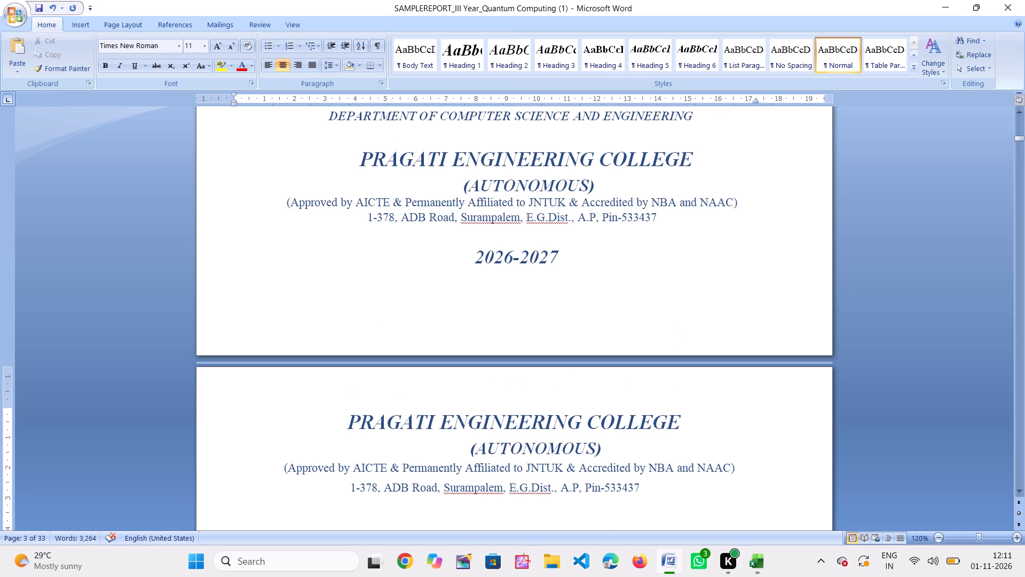
click(283, 200)
click(283, 465)
Insert nine leading spaces before the college address line on the certificate page to shift it under the accreditation line.
scroll(398, 370, down, 4)
scroll(398, 370, up, 3)
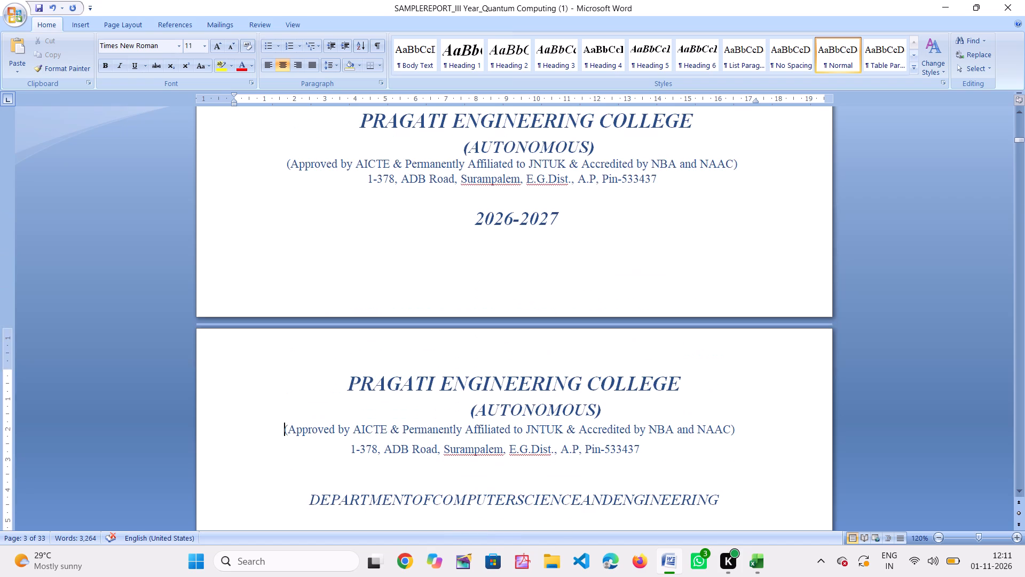
click(349, 443)
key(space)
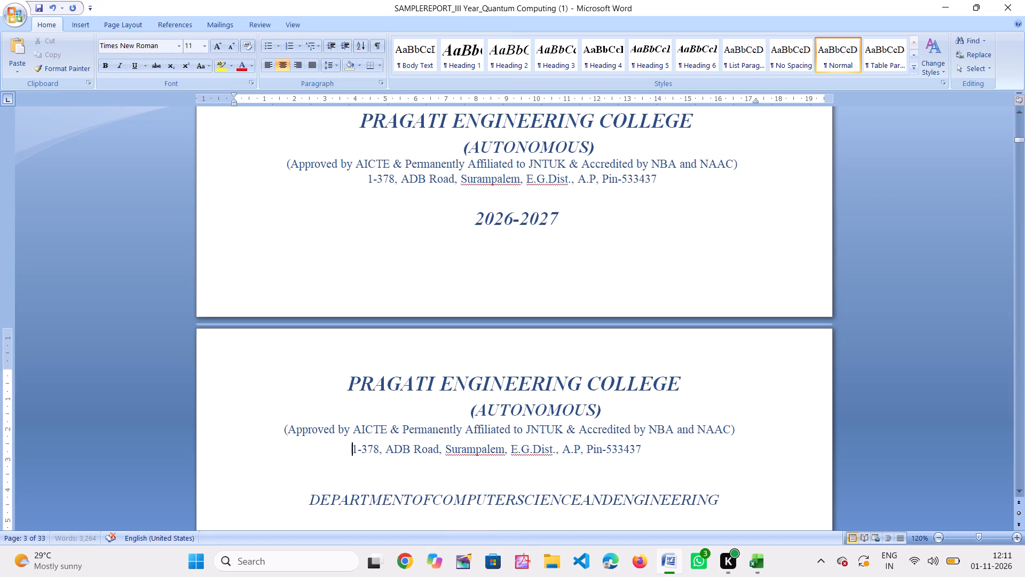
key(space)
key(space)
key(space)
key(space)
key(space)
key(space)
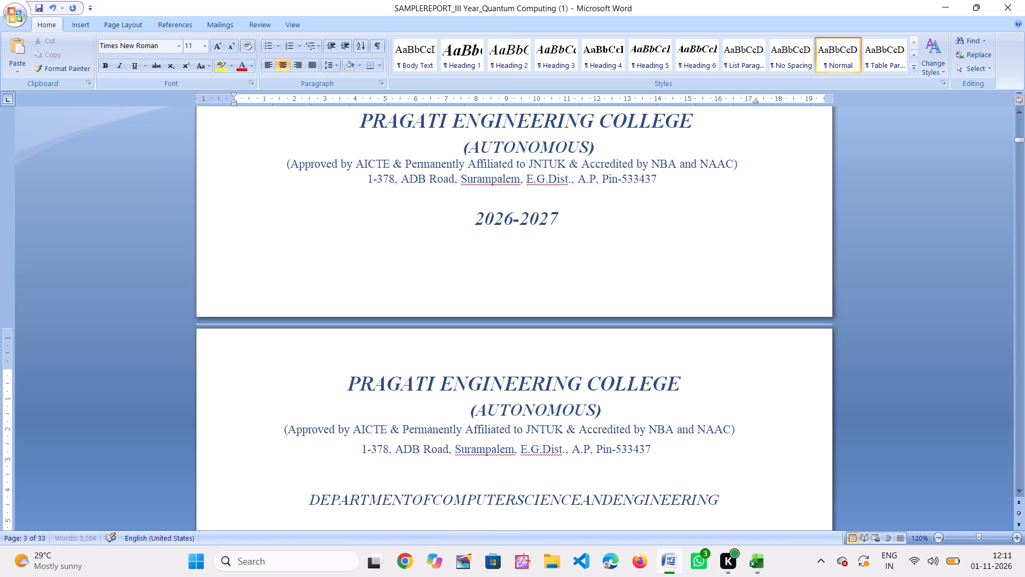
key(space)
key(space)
Separate the words of the certificate page's department line so it reads "DEPARTMENT OF COMPUTER SCIENCE AND ENGINEERING".
scroll(352, 435, down, 3)
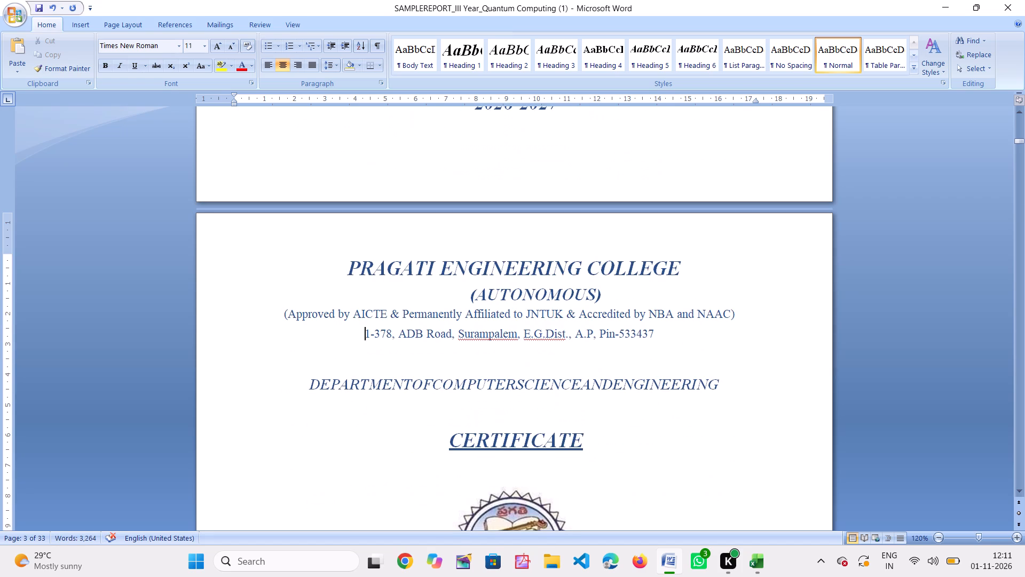
click(412, 390)
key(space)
click(438, 382)
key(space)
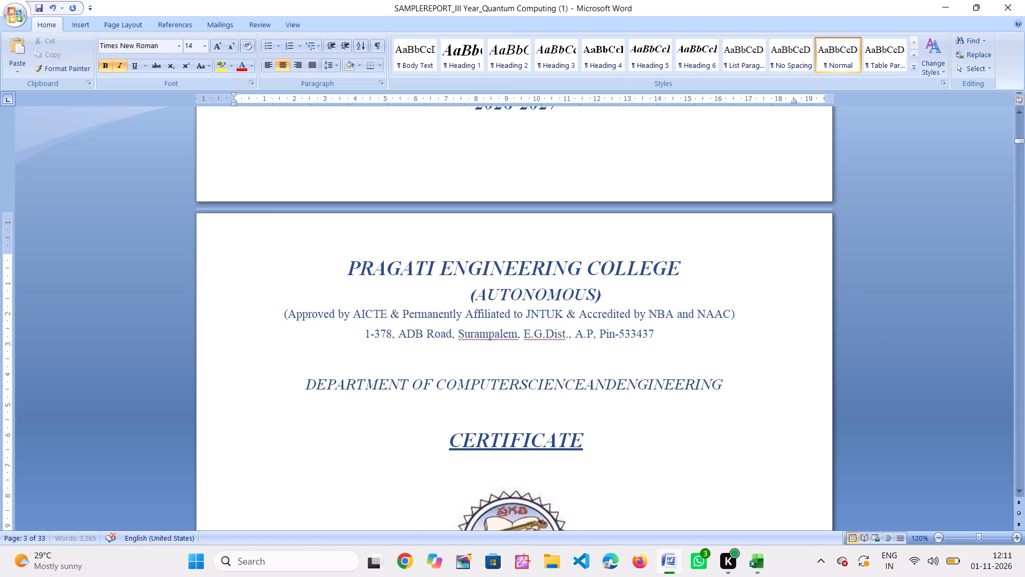
click(524, 386)
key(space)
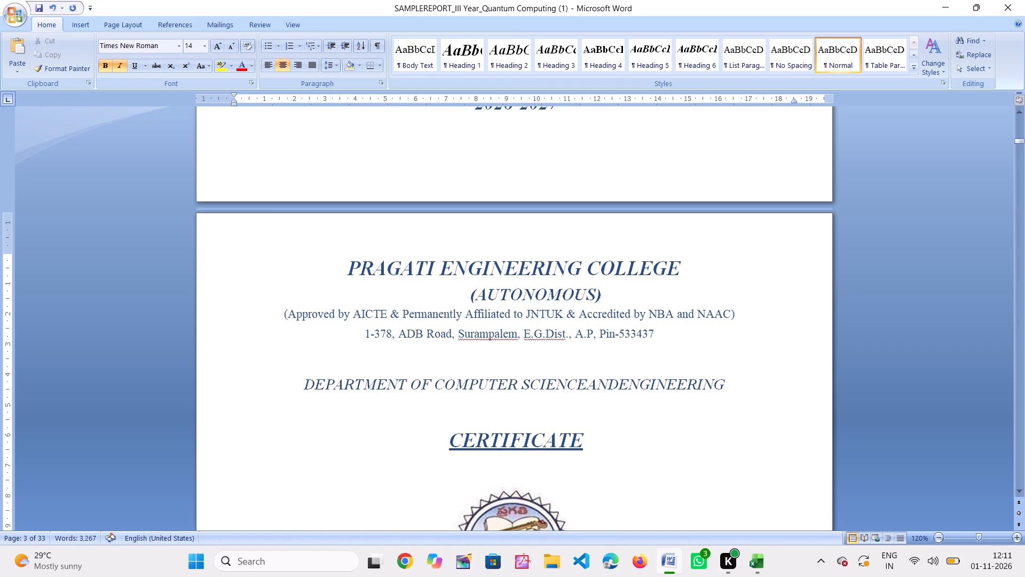
click(590, 383)
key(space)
click(626, 385)
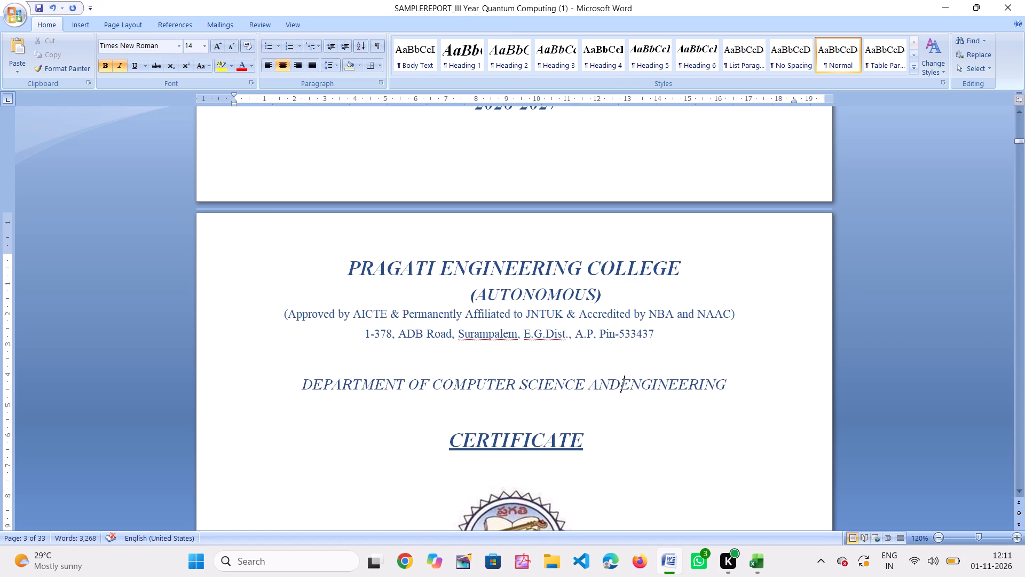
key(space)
Replace the sample student's name in the certificate paragraph with the report author's full name.
scroll(491, 410, down, 6)
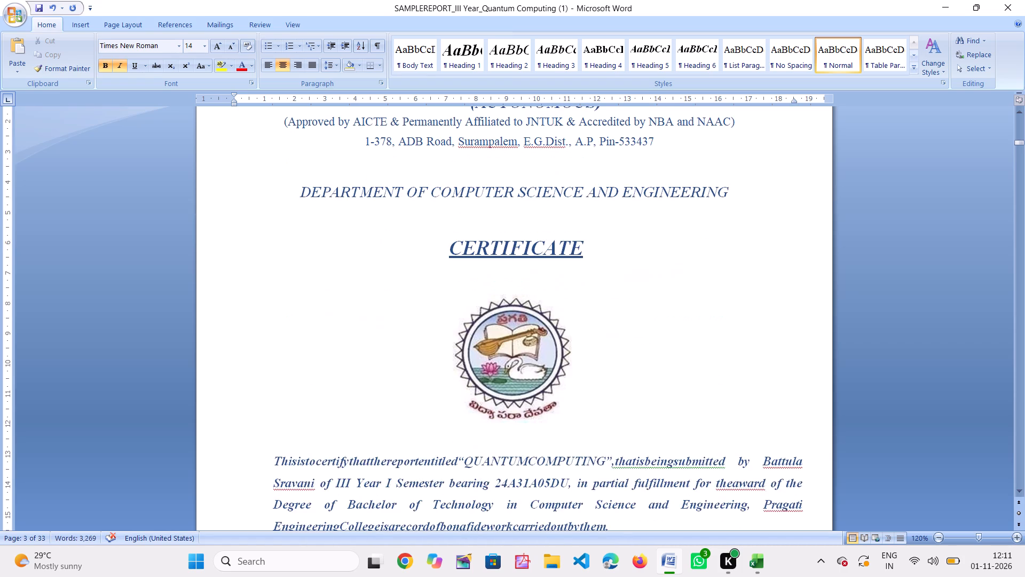
scroll(494, 397, down, 3)
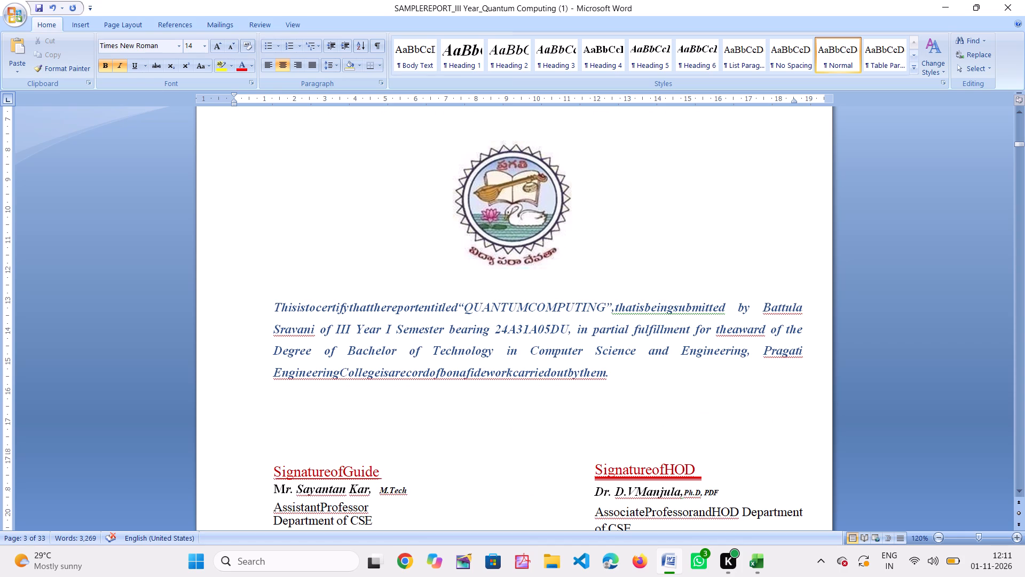
click(316, 331)
key(BackSpace)
key(BackSpace)
key(BackSpace)
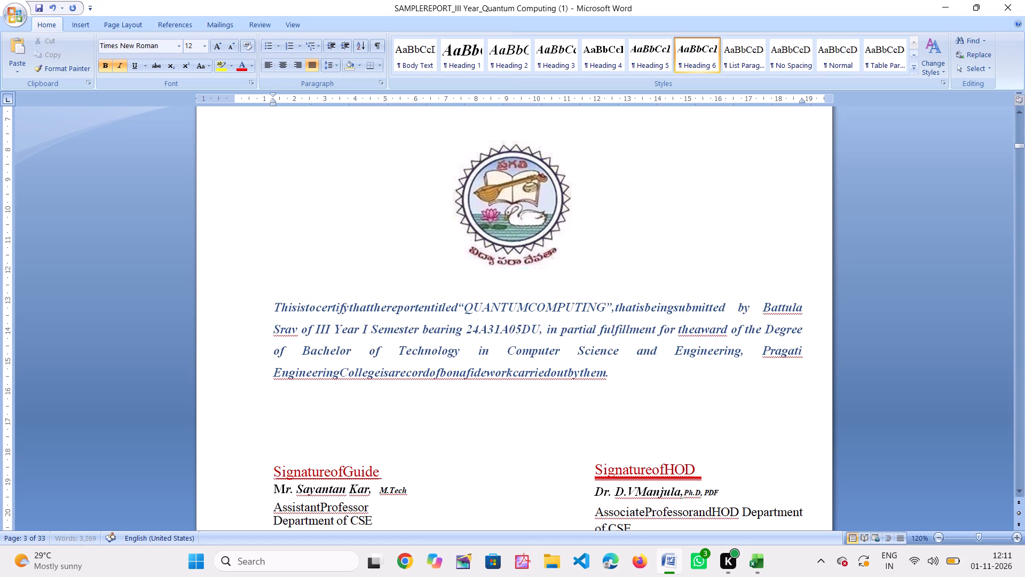
key(BackSpace)
key(BackSpace)
key(BackSpace)
key(BackSpace)
key(BackSpace)
key(BackSpace)
key(BackSpace)
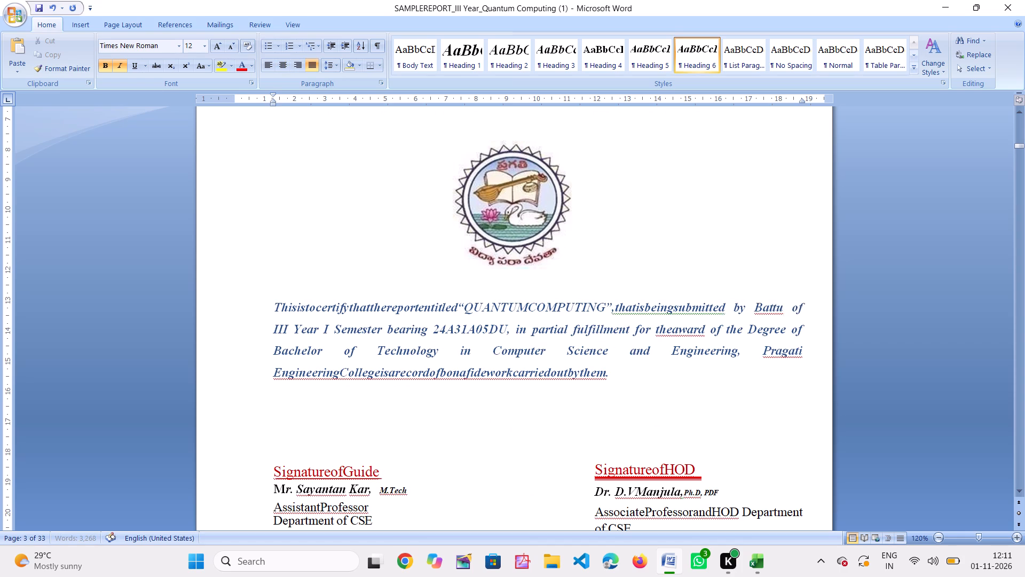
key(BackSpace)
key(BackSpace)
key(BackSpace)
key(BackSpace)
key(BackSpace)
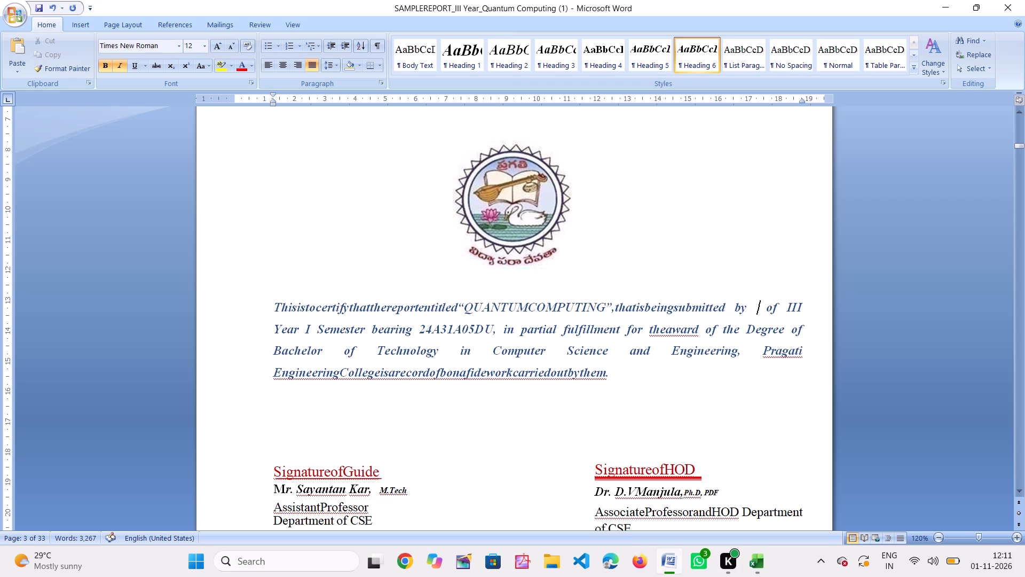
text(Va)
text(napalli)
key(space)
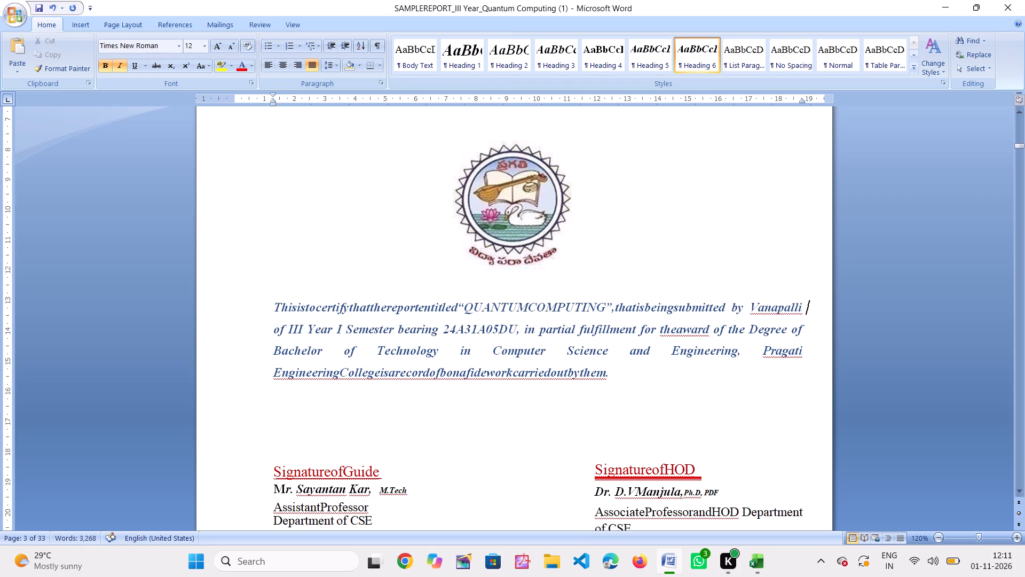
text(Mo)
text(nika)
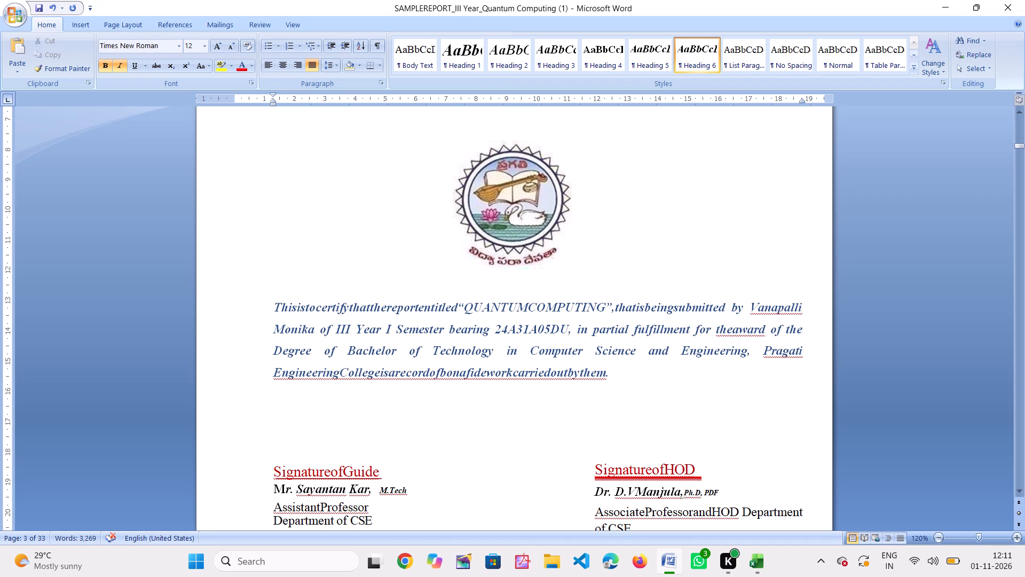
Separate the opening words of the certificate paragraph so they read "This is to certify that".
click(298, 311)
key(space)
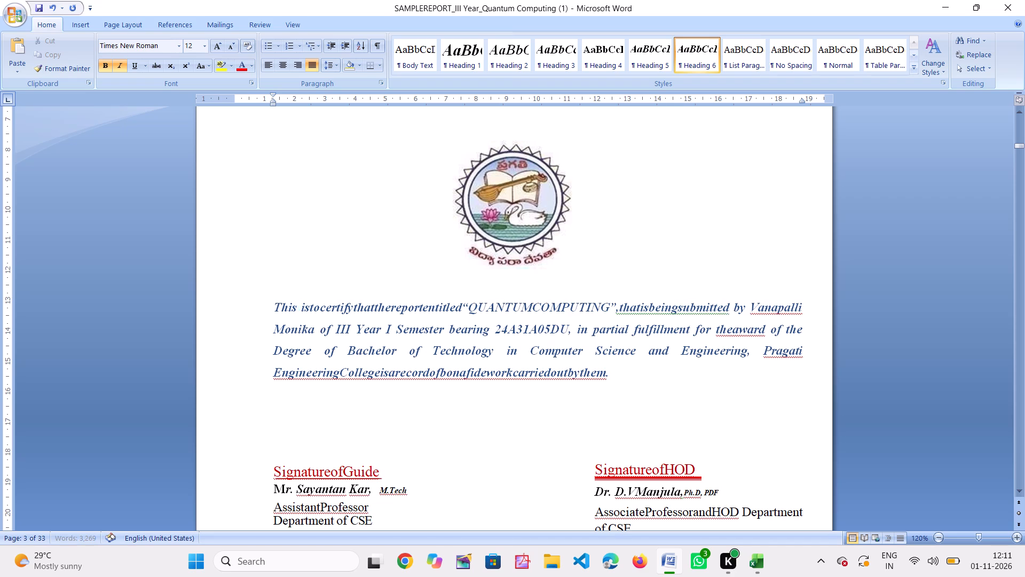
click(310, 309)
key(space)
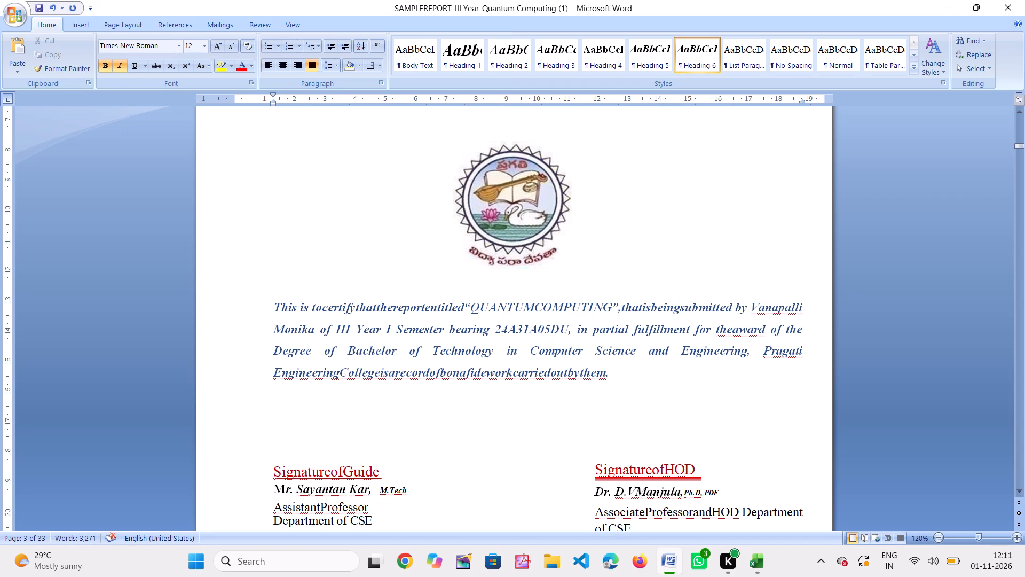
click(324, 309)
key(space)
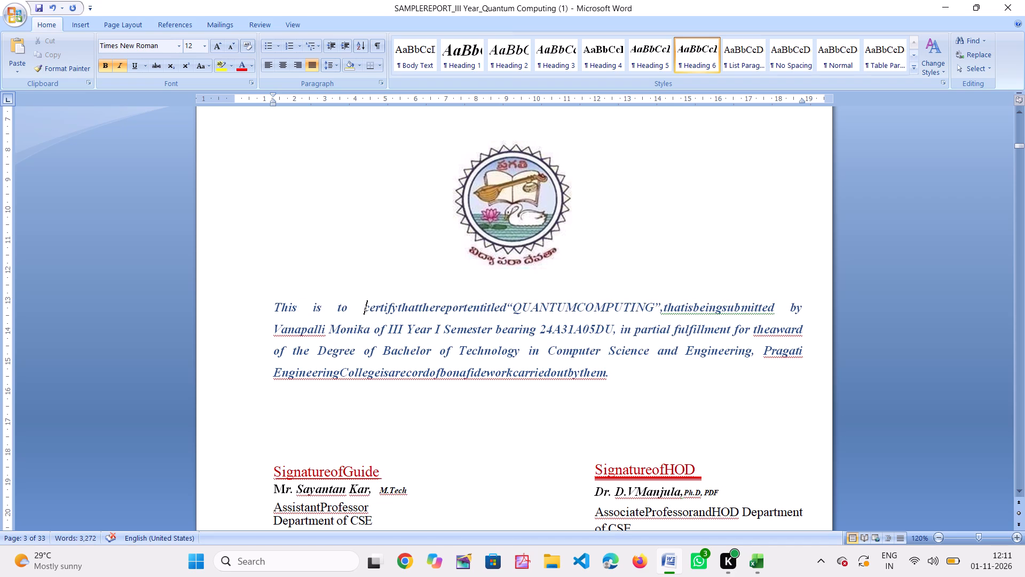
click(399, 308)
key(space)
click(424, 307)
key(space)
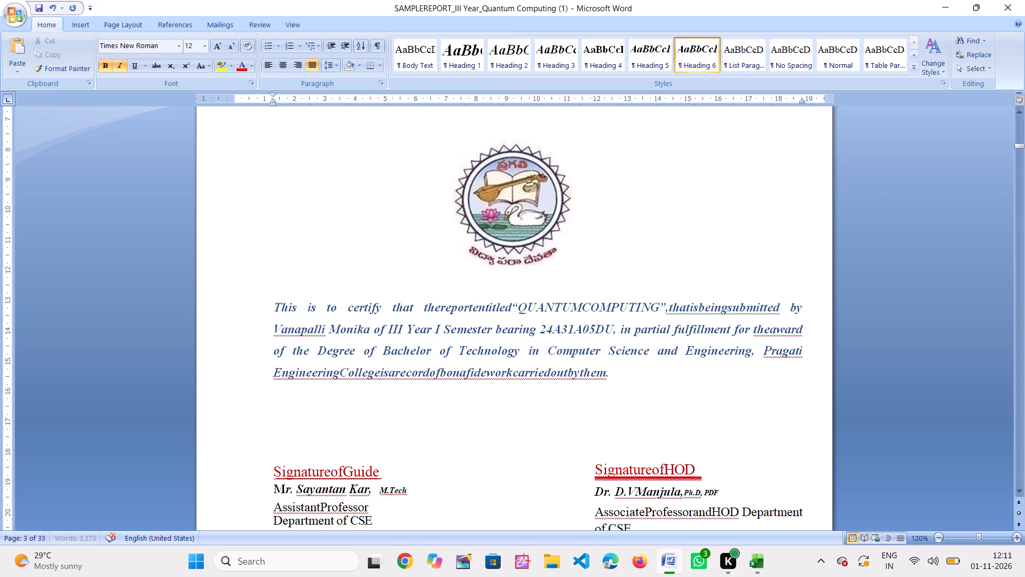
Separate the following words of the certificate paragraph so they read "the report entitled “QUANTUM COMPUTING”".
click(443, 308)
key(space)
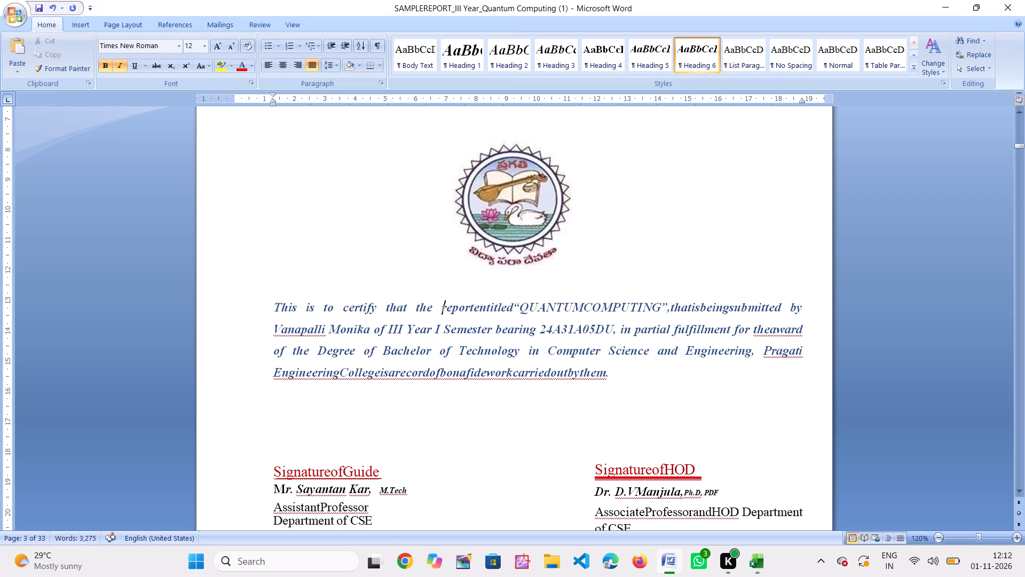
click(477, 304)
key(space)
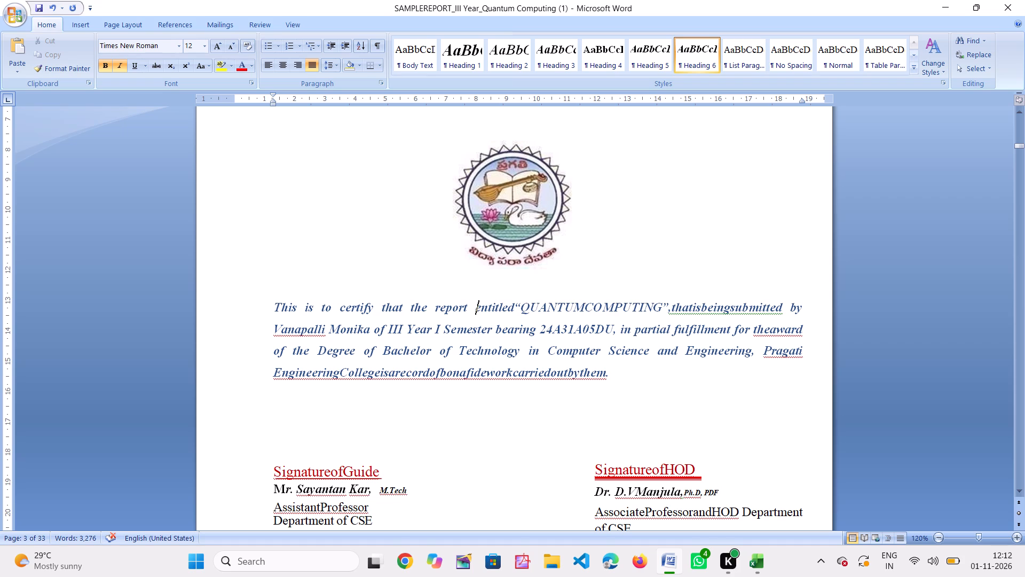
click(518, 303)
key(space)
click(587, 308)
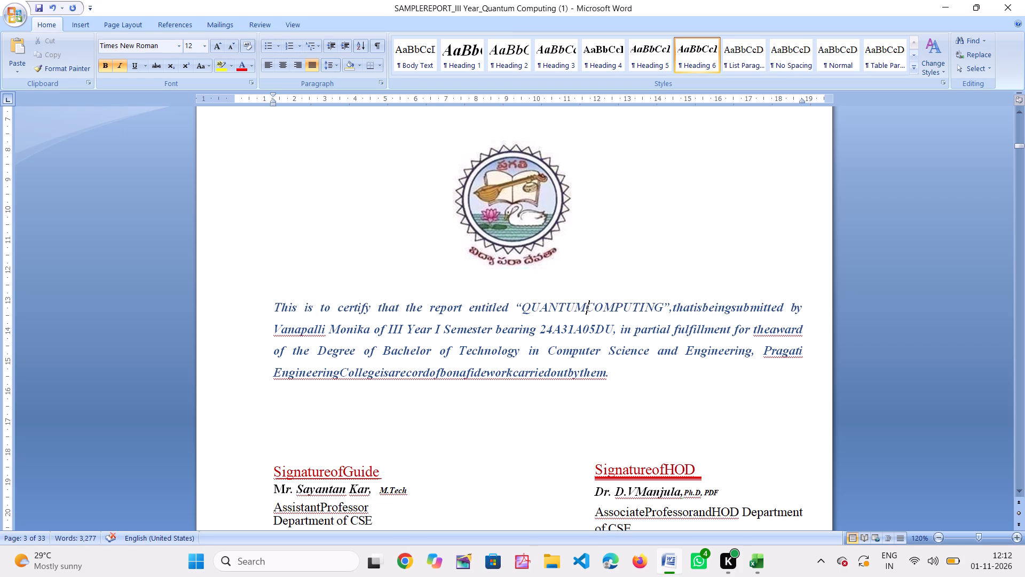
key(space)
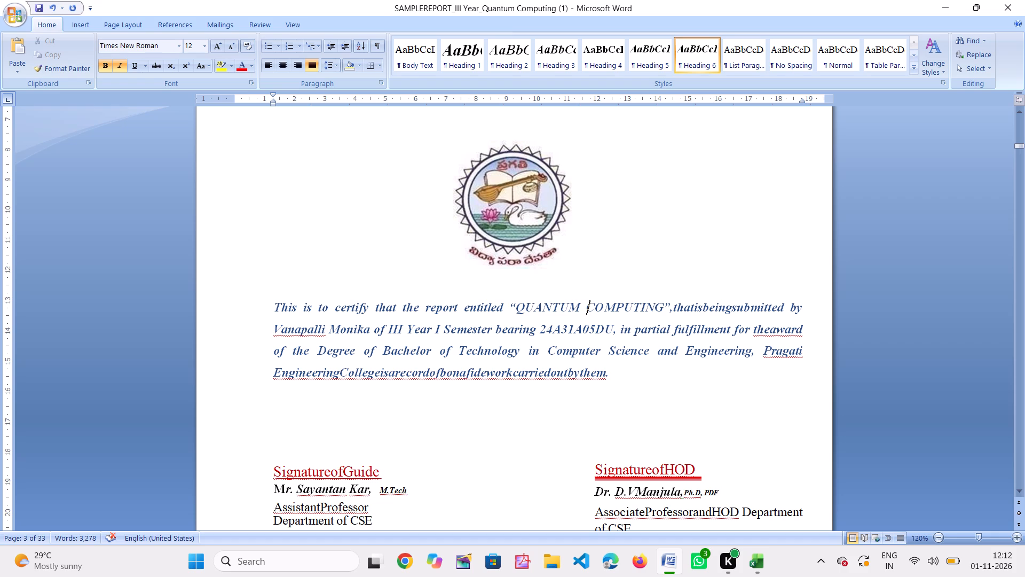
Add the missing spaces in the certificate paragraph so it reads "that is being submitted" and "the award".
click(673, 309)
click(671, 310)
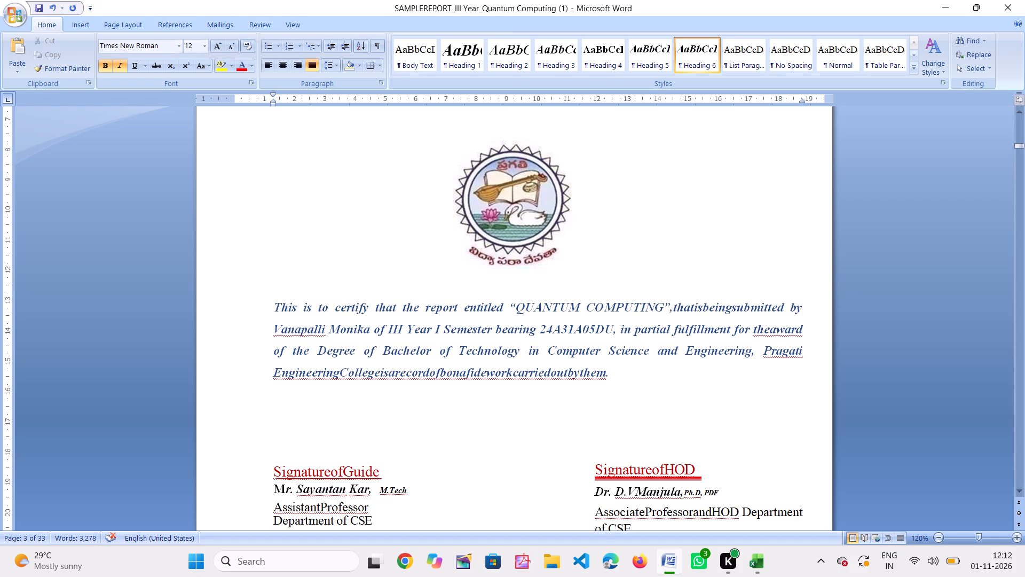
click(697, 310)
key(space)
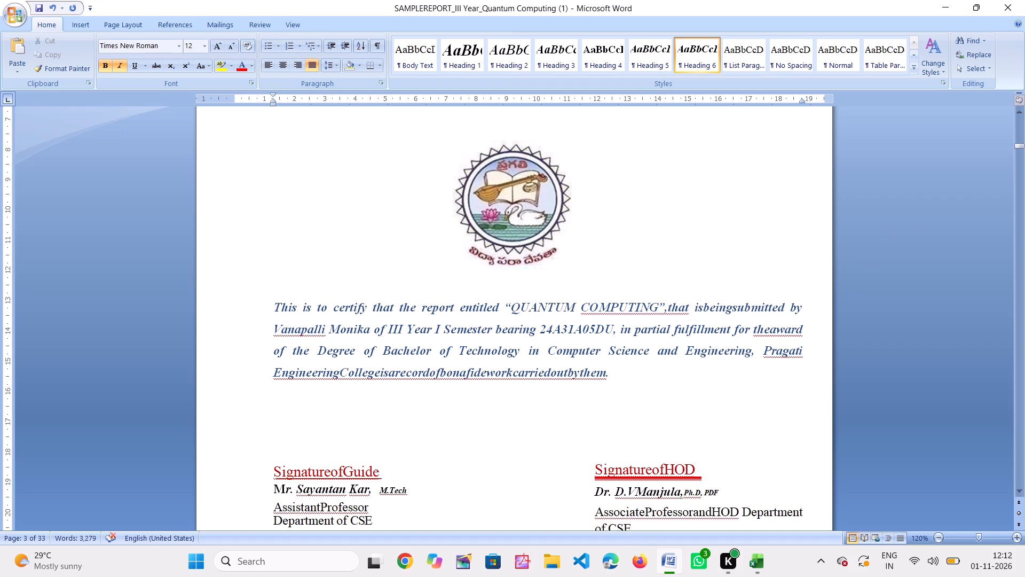
click(707, 304)
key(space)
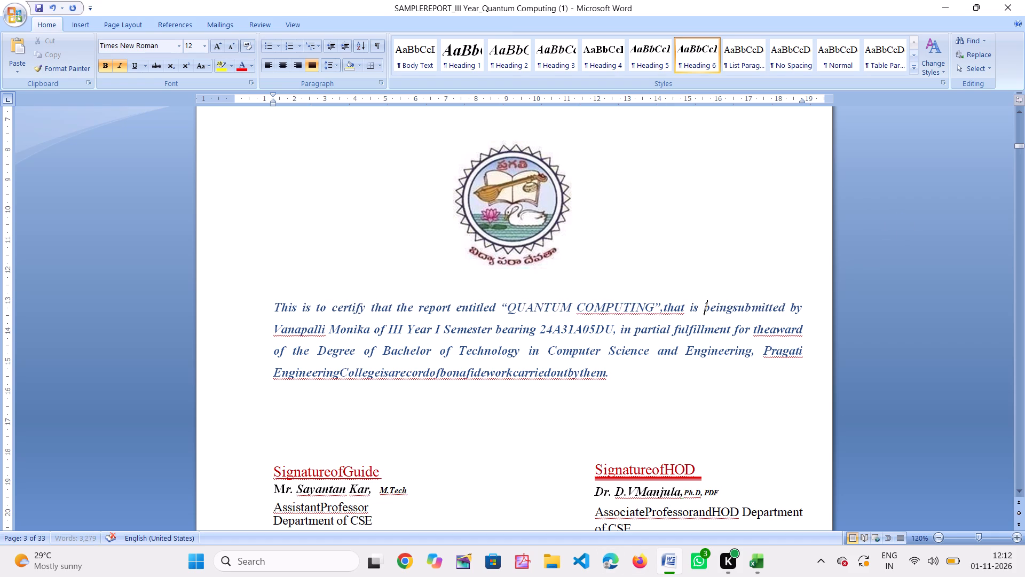
click(732, 311)
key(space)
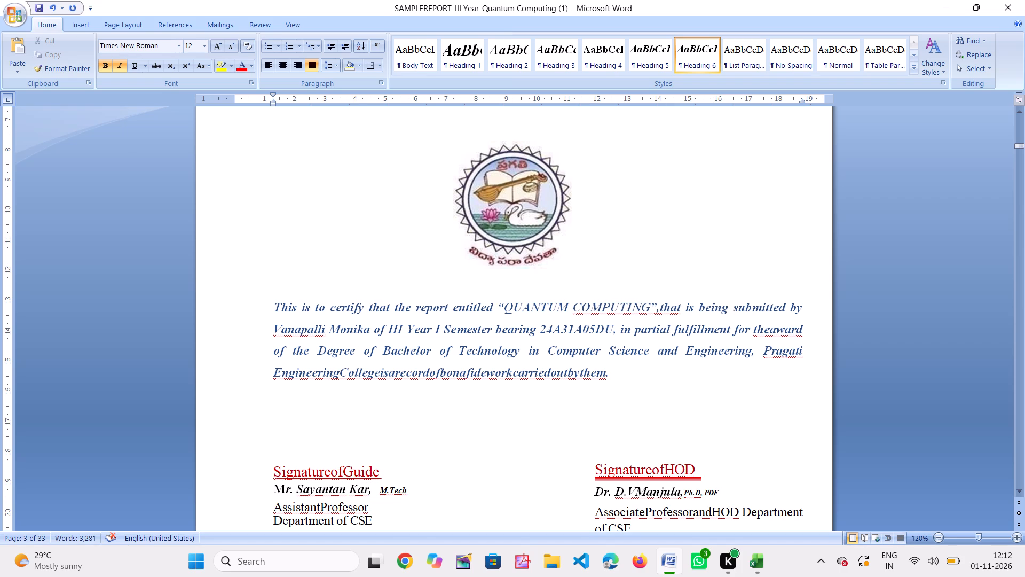
click(771, 329)
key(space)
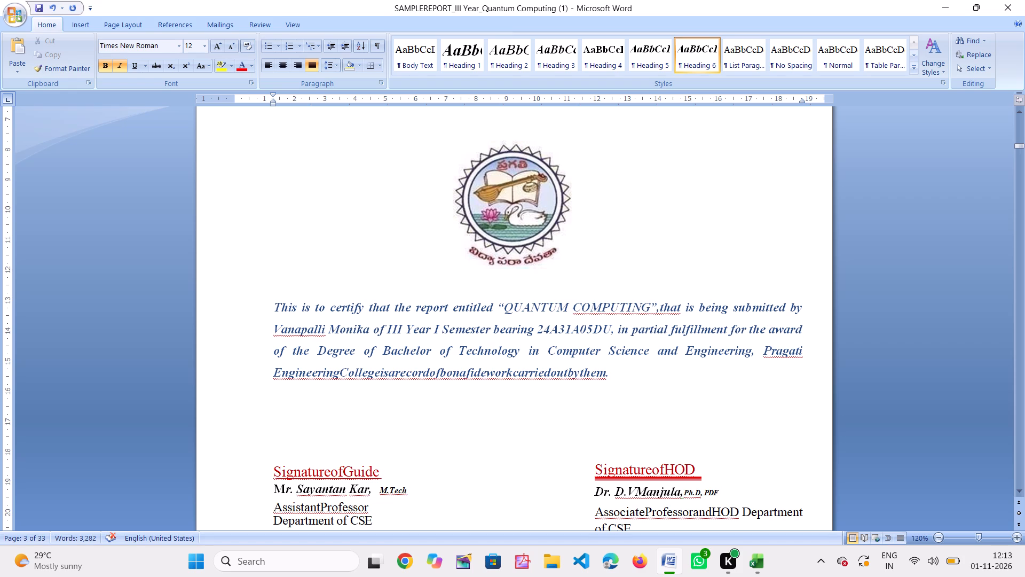
Add spaces in the certificate paragraph's last line so it begins "Engineering College is are cord of".
click(340, 376)
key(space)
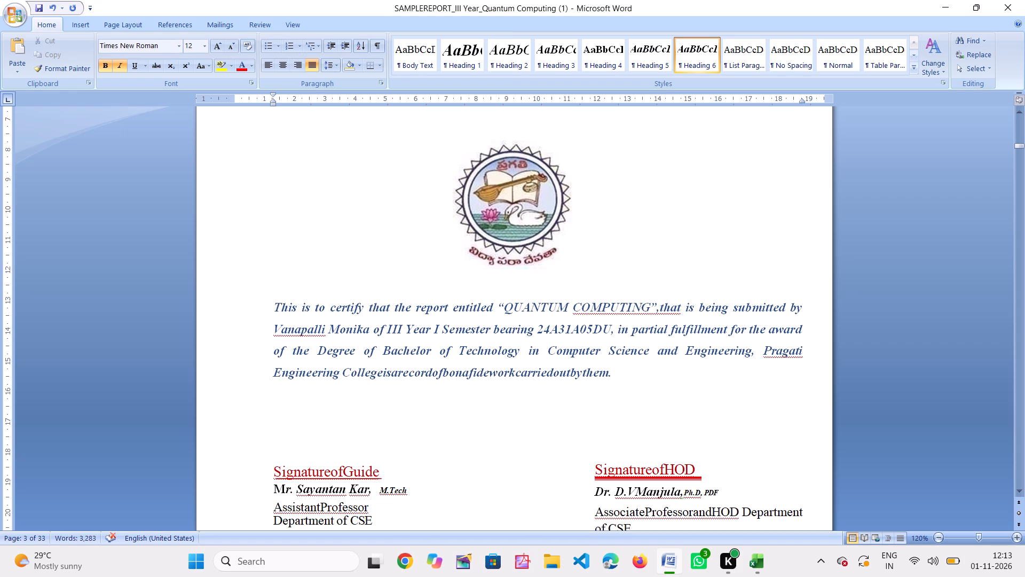
click(386, 372)
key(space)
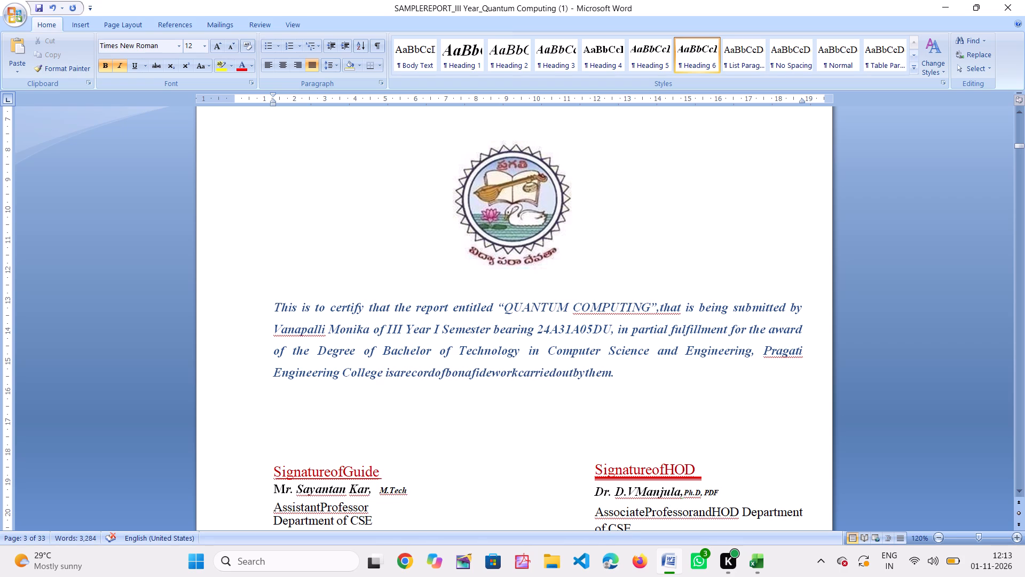
click(396, 371)
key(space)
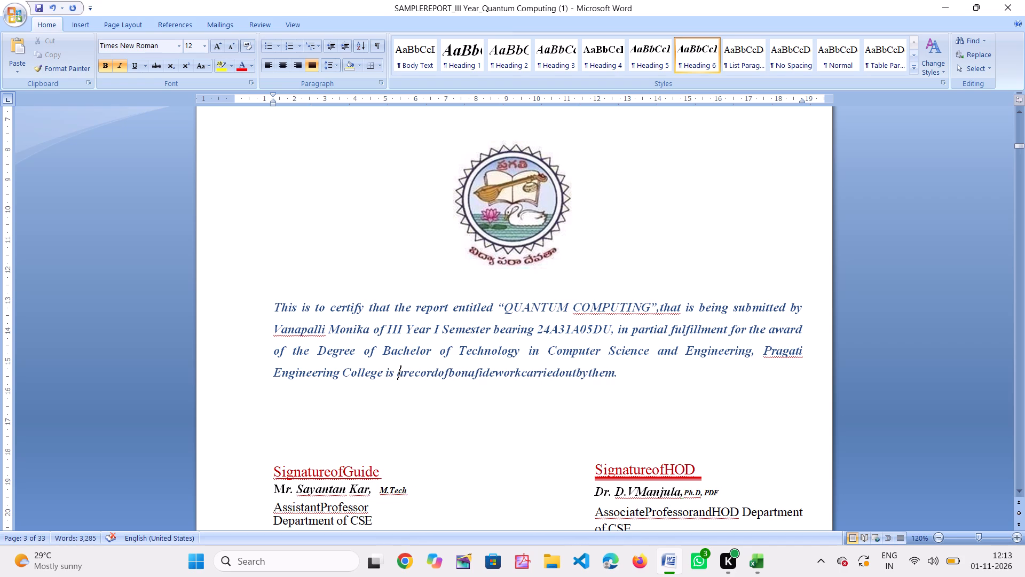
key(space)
key(BackSpace)
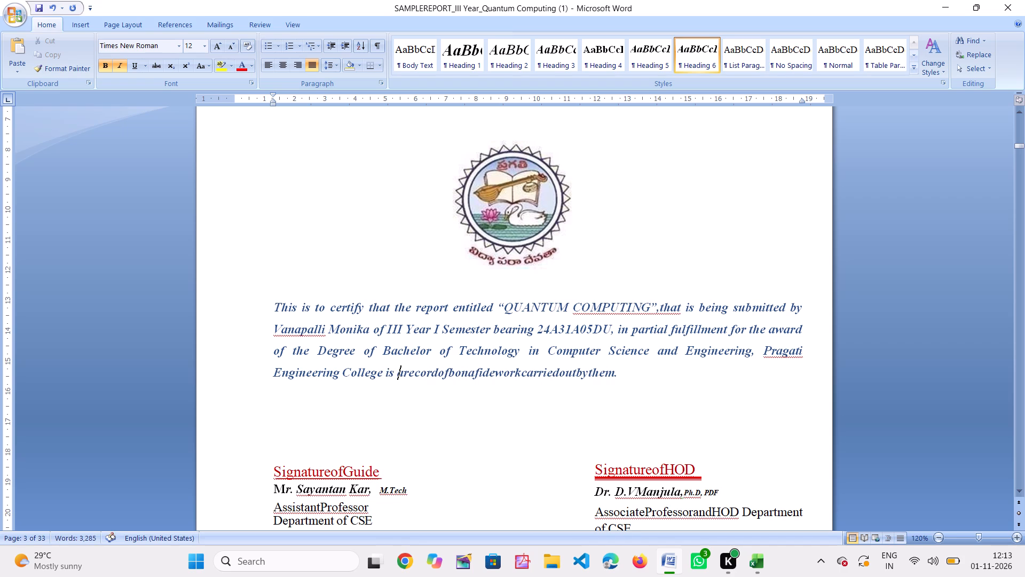
click(419, 371)
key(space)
click(443, 371)
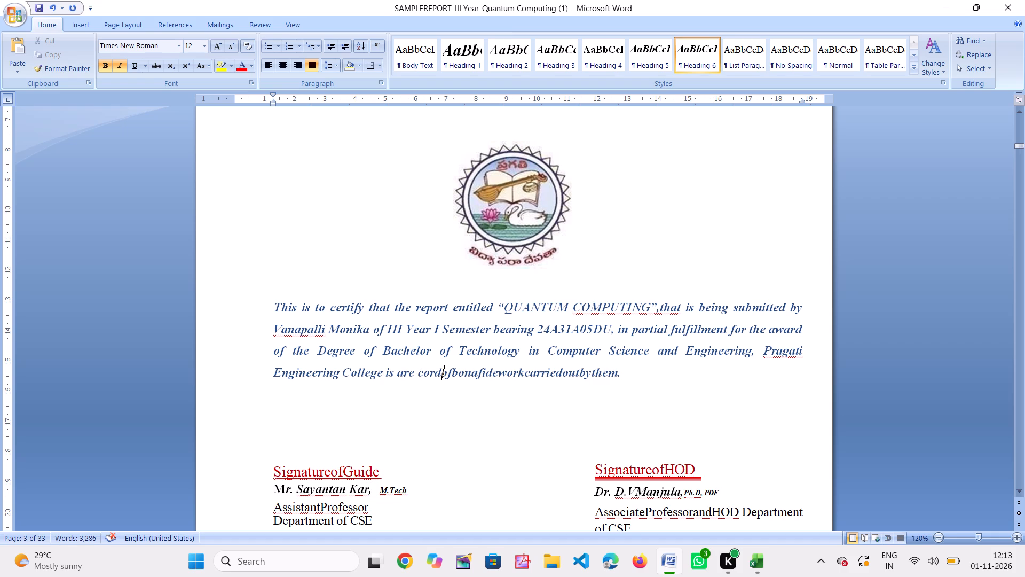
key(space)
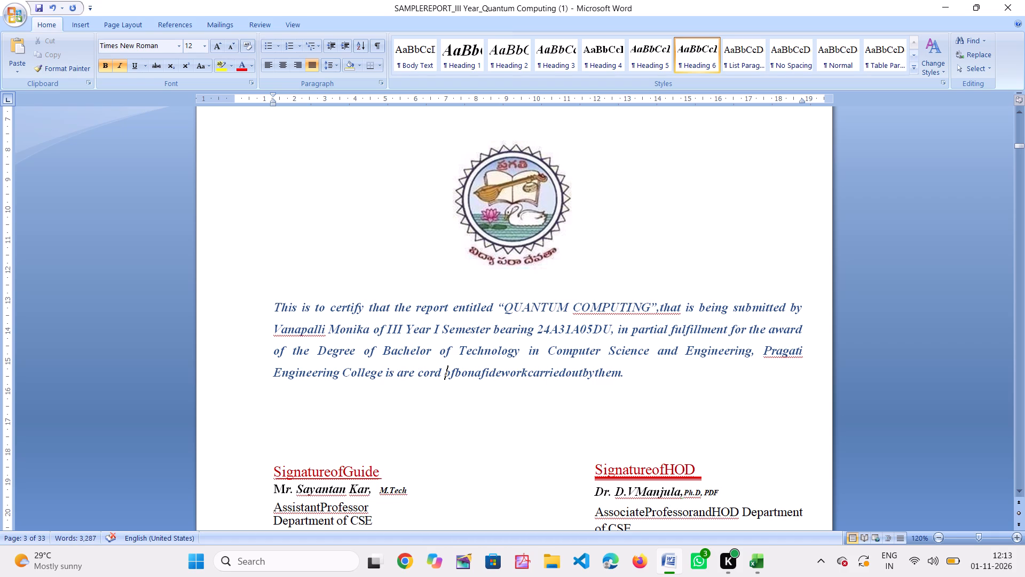
click(455, 378)
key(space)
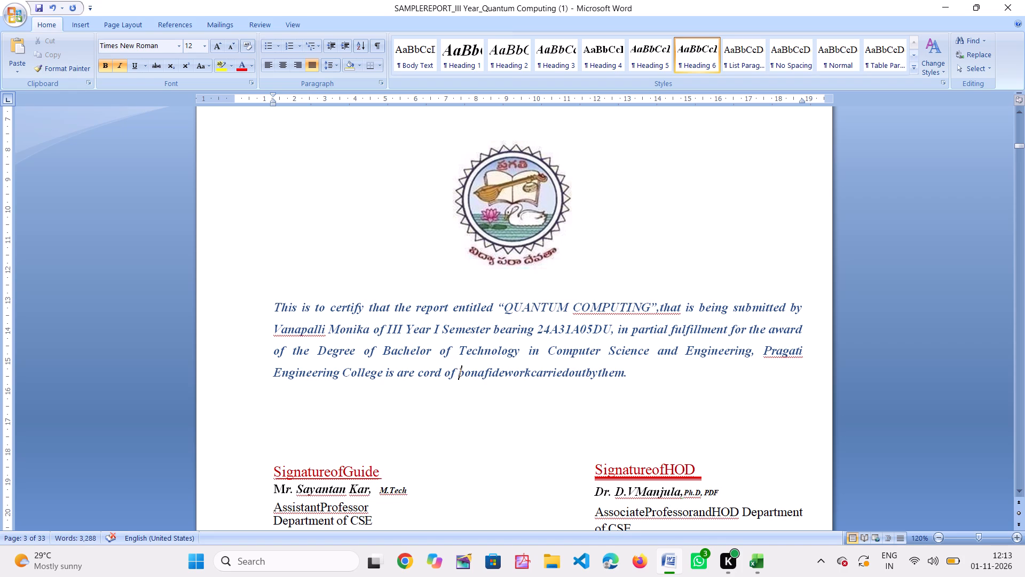
Separate the closing words of the certificate paragraph so they read "bonafide work carried out by them.".
click(508, 371)
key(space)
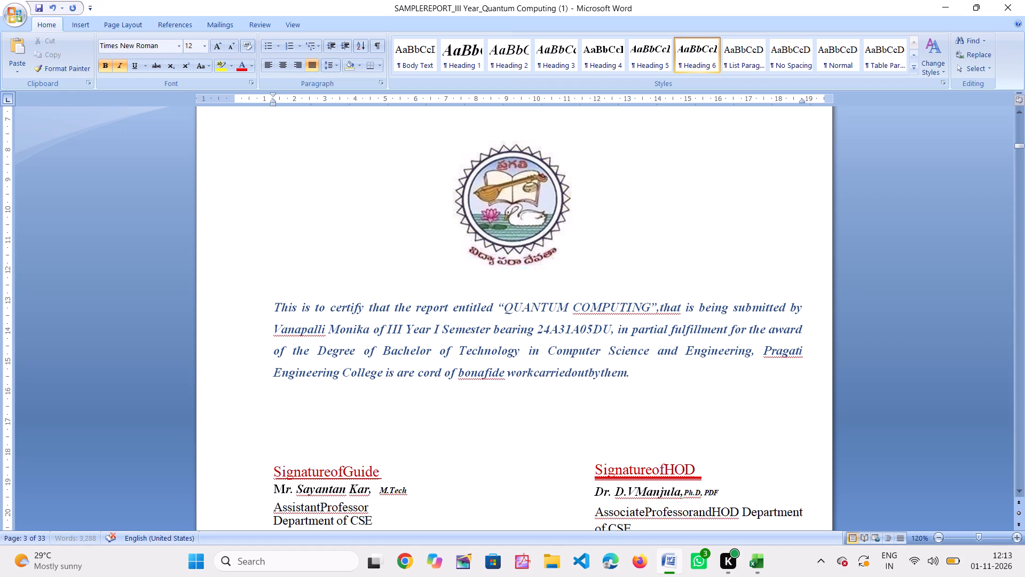
click(535, 372)
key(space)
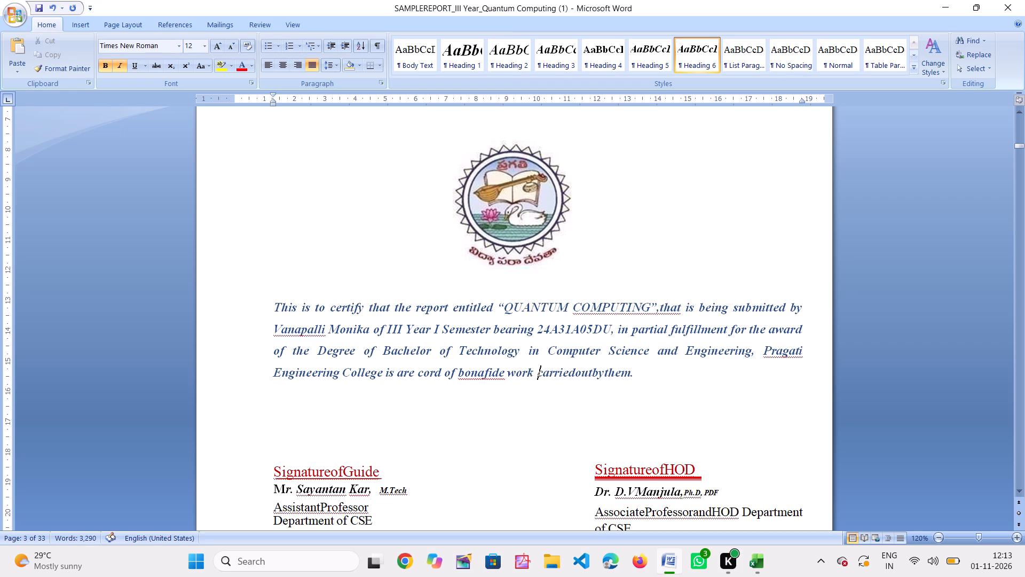
click(577, 373)
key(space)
click(597, 377)
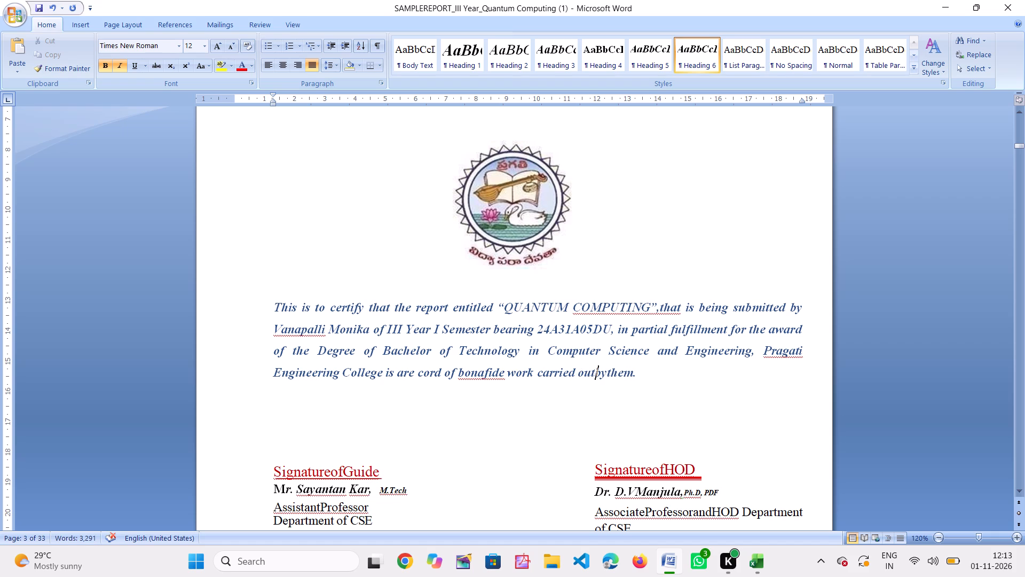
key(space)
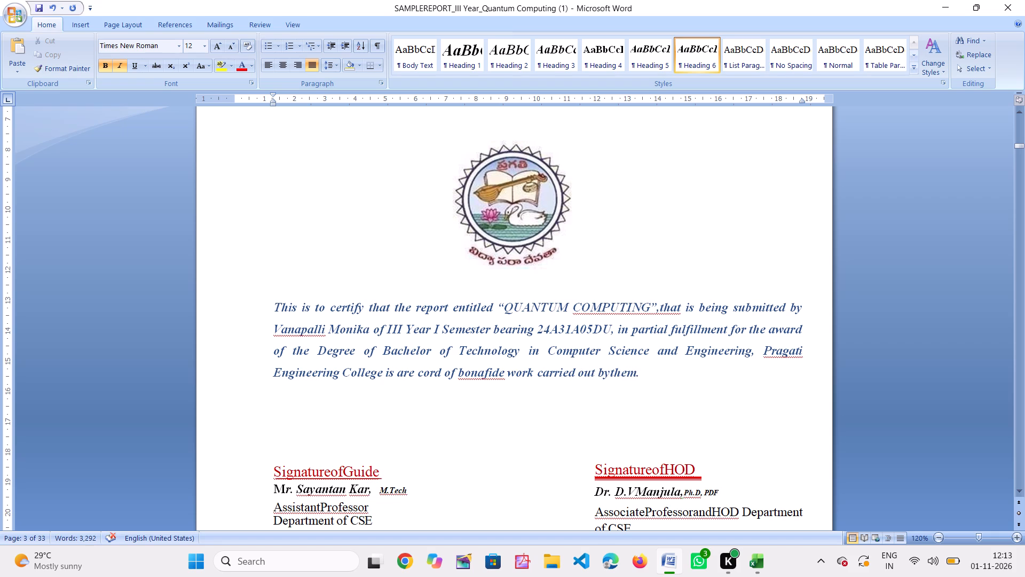
click(613, 376)
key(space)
Look through the report from the acknowledgement to the last page, examining the text, activity log tables and footers.
scroll(502, 431, down, 4)
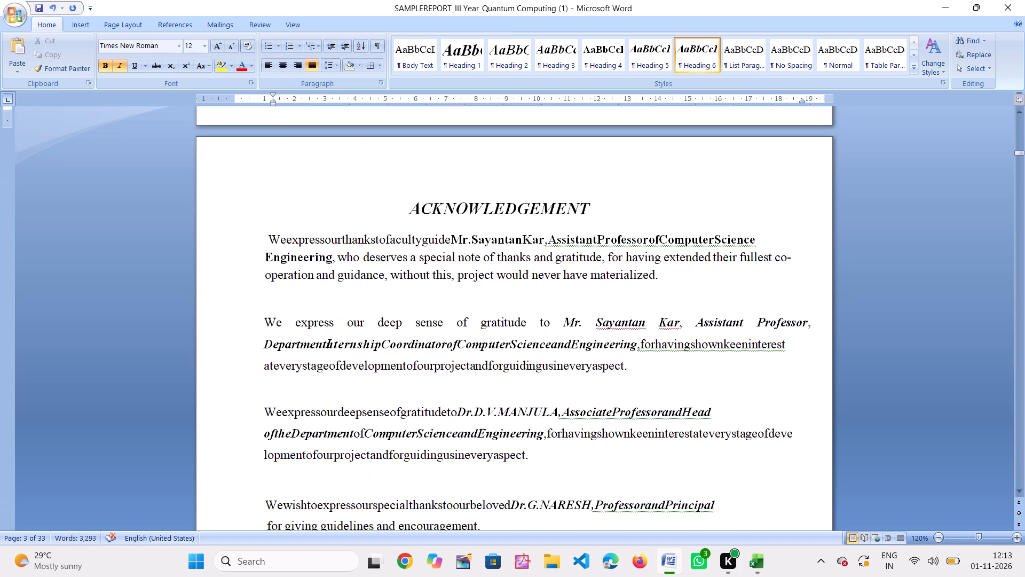
scroll(502, 431, down, 8)
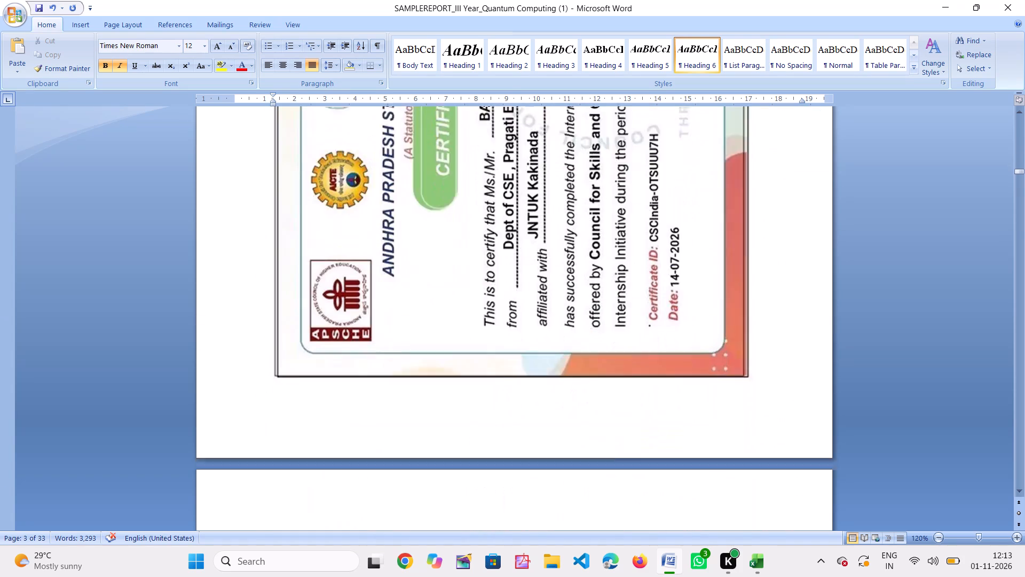
scroll(502, 431, down, 6)
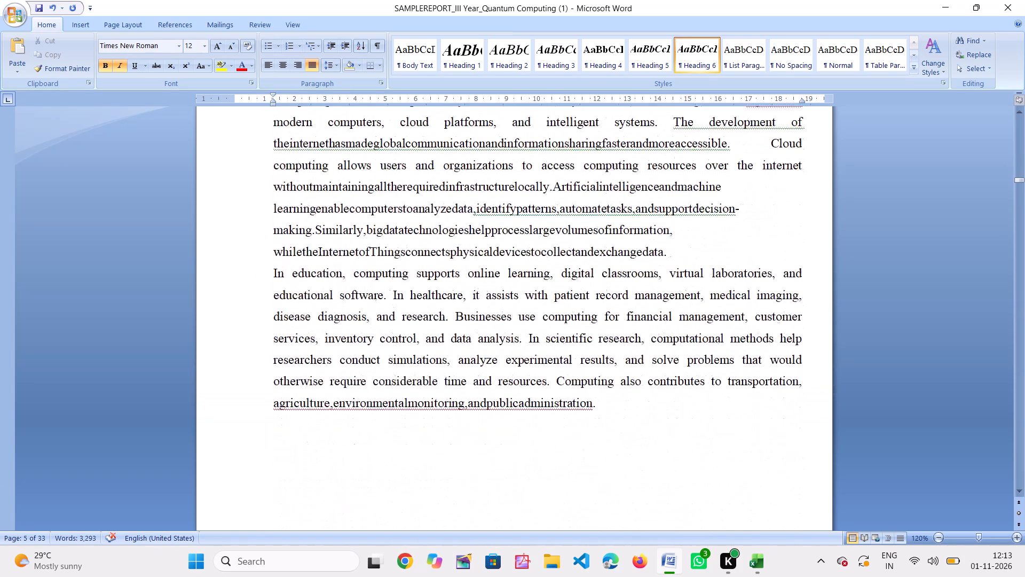
scroll(502, 431, down, 17)
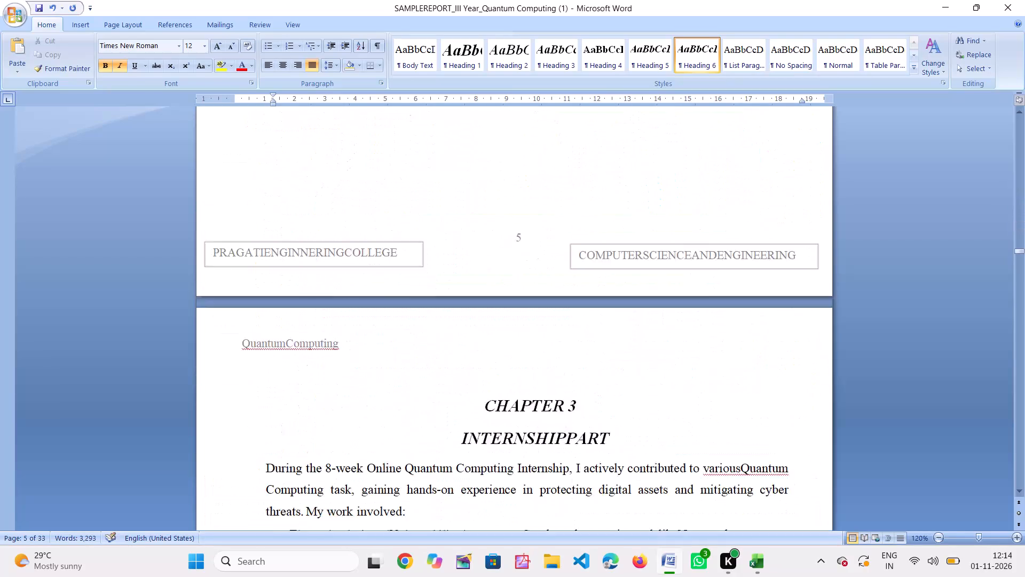
scroll(502, 431, down, 20)
scroll(502, 431, down, 20)
scroll(502, 431, down, 20)
scroll(502, 431, down, 12)
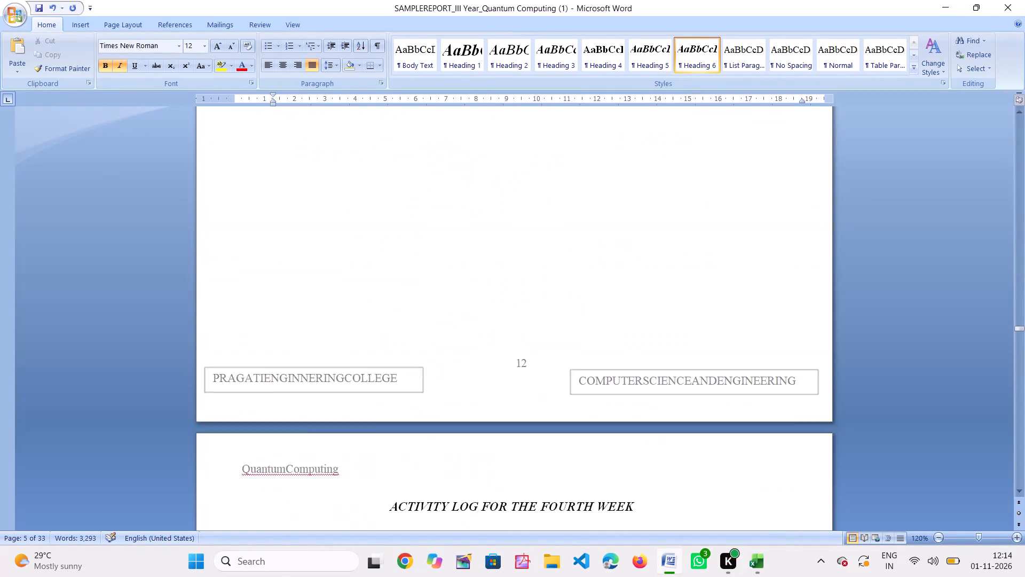
scroll(502, 431, down, 19)
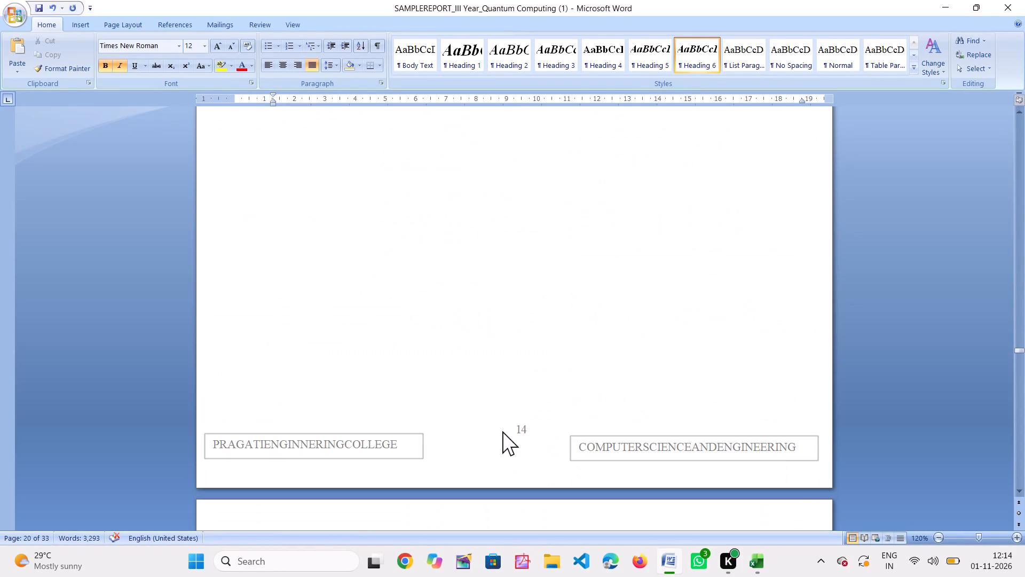
scroll(502, 431, down, 10)
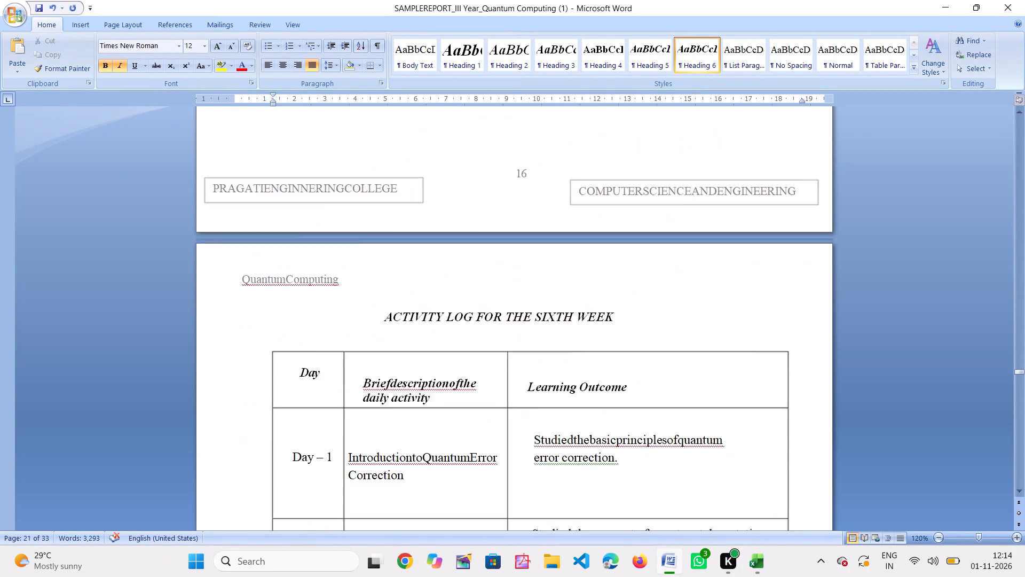
scroll(502, 431, down, 2)
scroll(502, 431, down, 20)
scroll(502, 431, down, 20)
scroll(502, 431, down, 9)
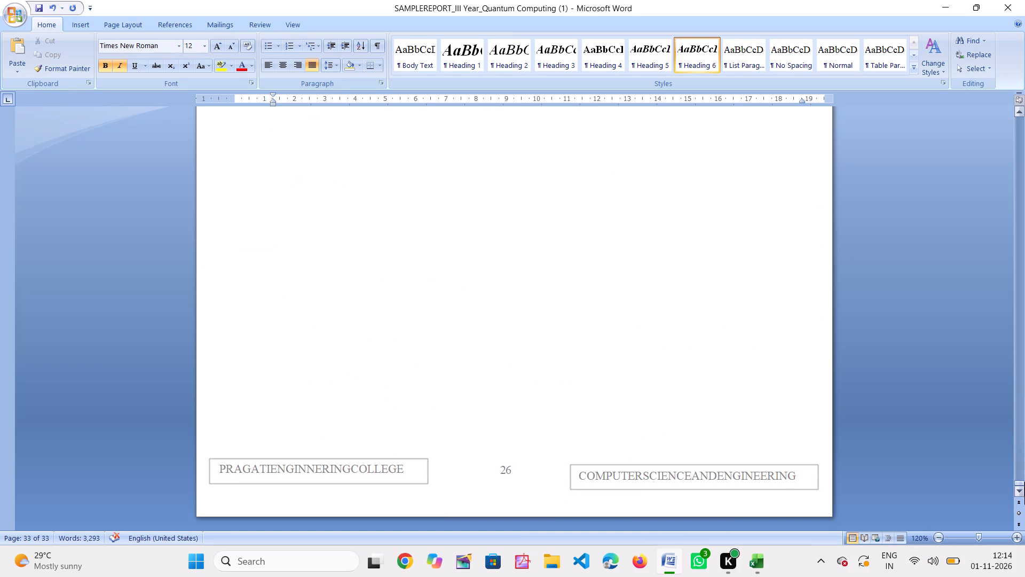
Go back through the report to review the fifth-week pages and the table of contents' chapter list.
drag(1021, 482, 1022, 376)
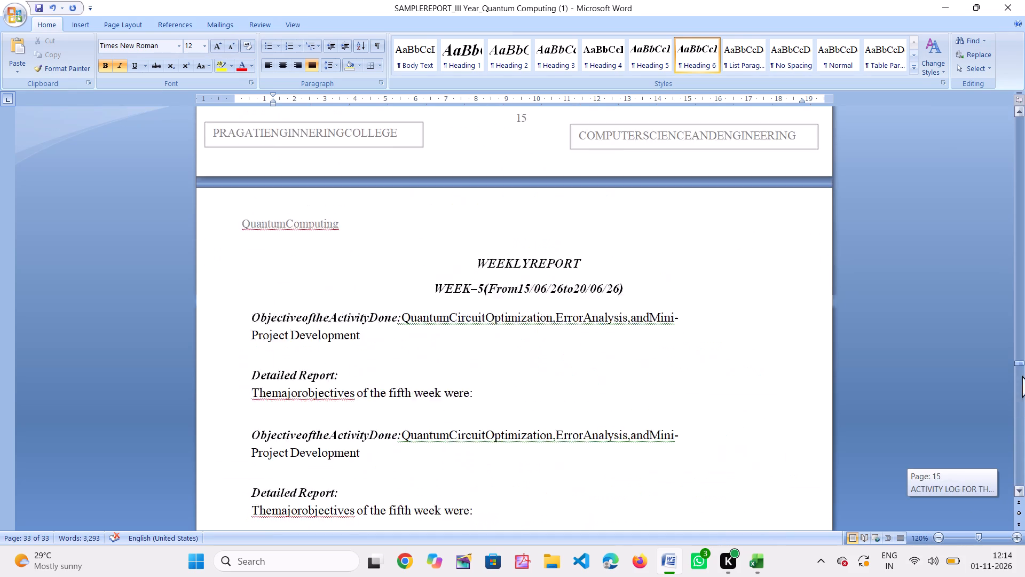
drag(1022, 376, 1005, 517)
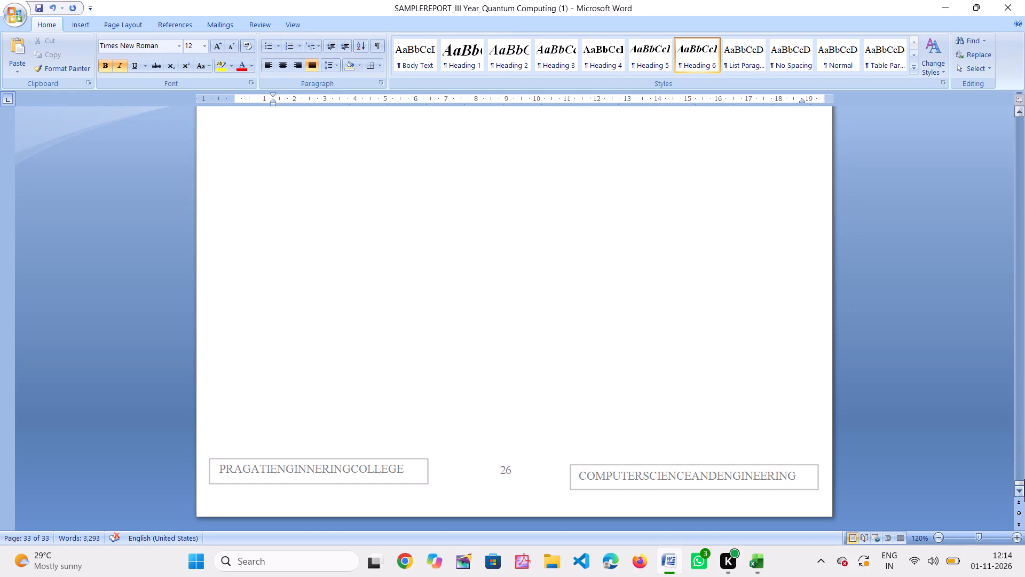
drag(1020, 481, 1016, 477)
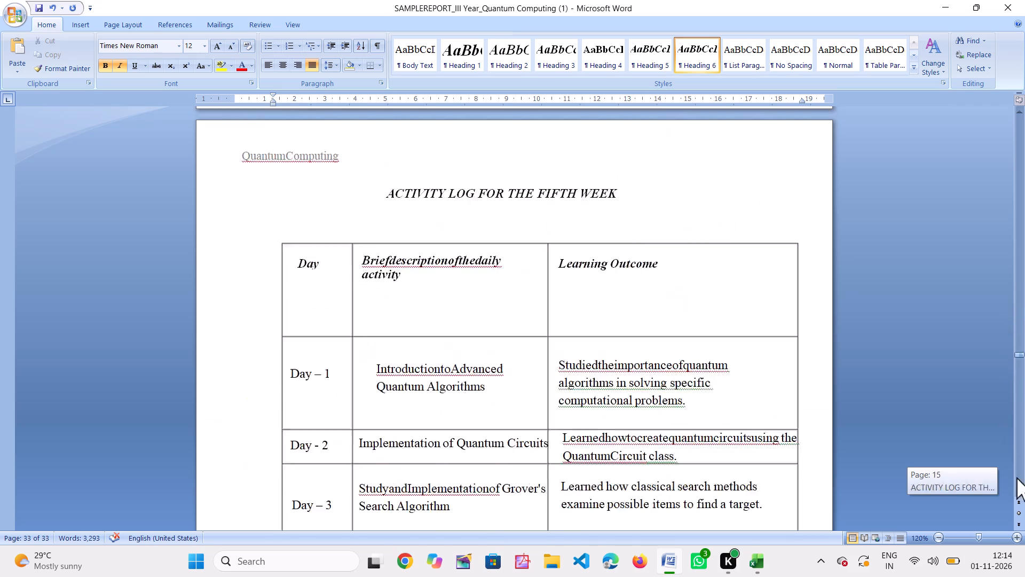
drag(1016, 477, 1020, 517)
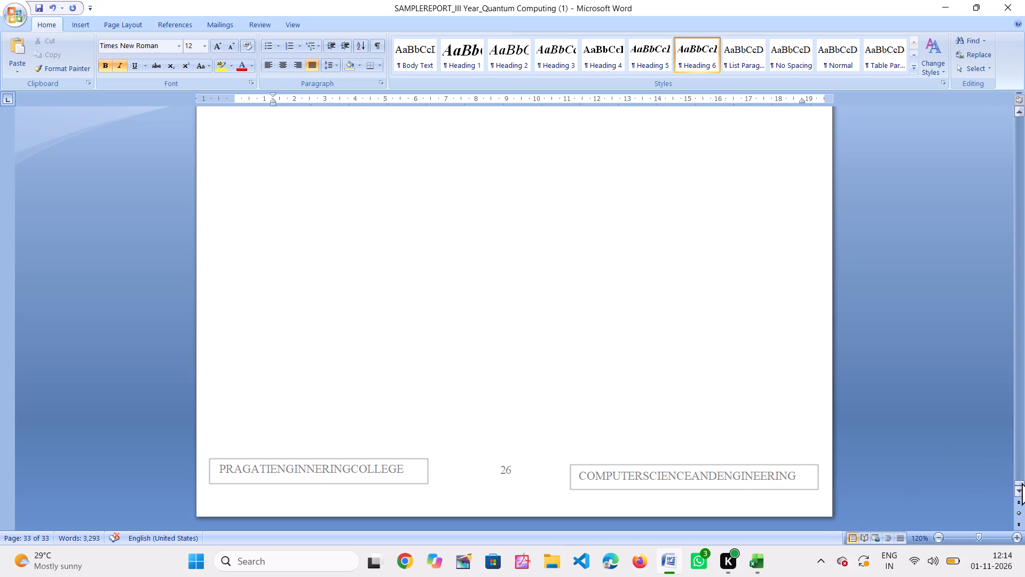
drag(1022, 483, 1006, 376)
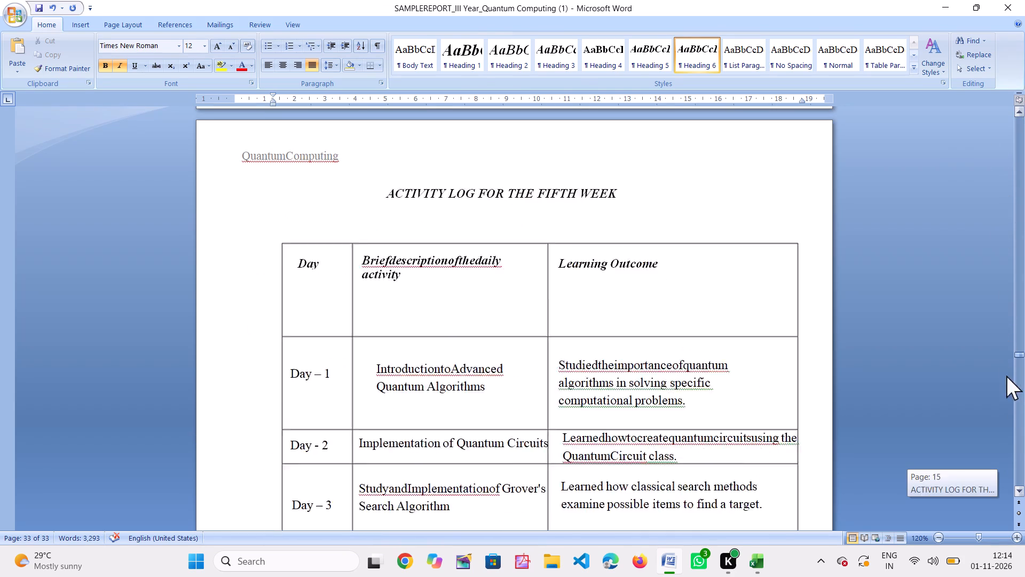
drag(1006, 376, 1005, 488)
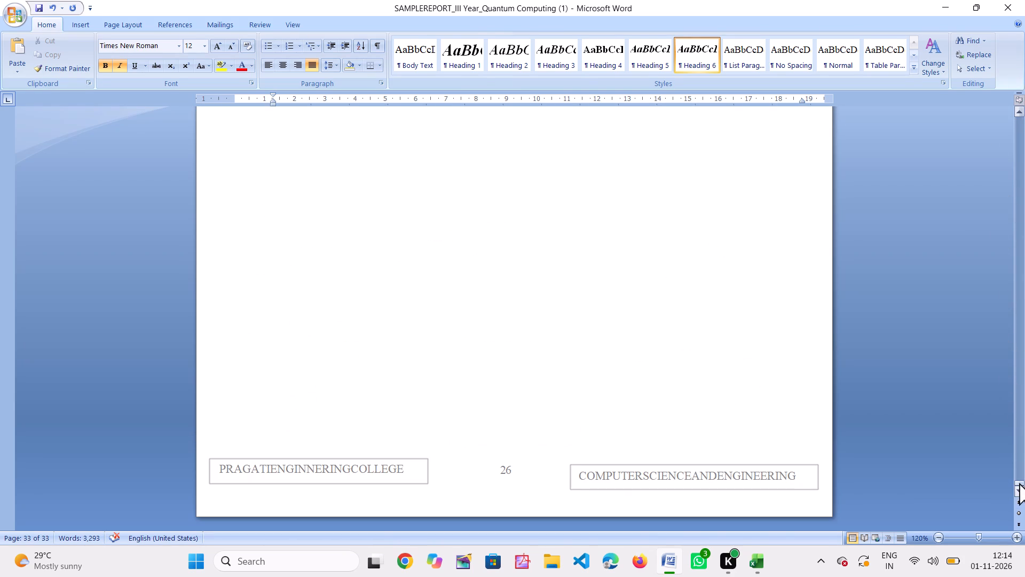
drag(1019, 485, 994, 190)
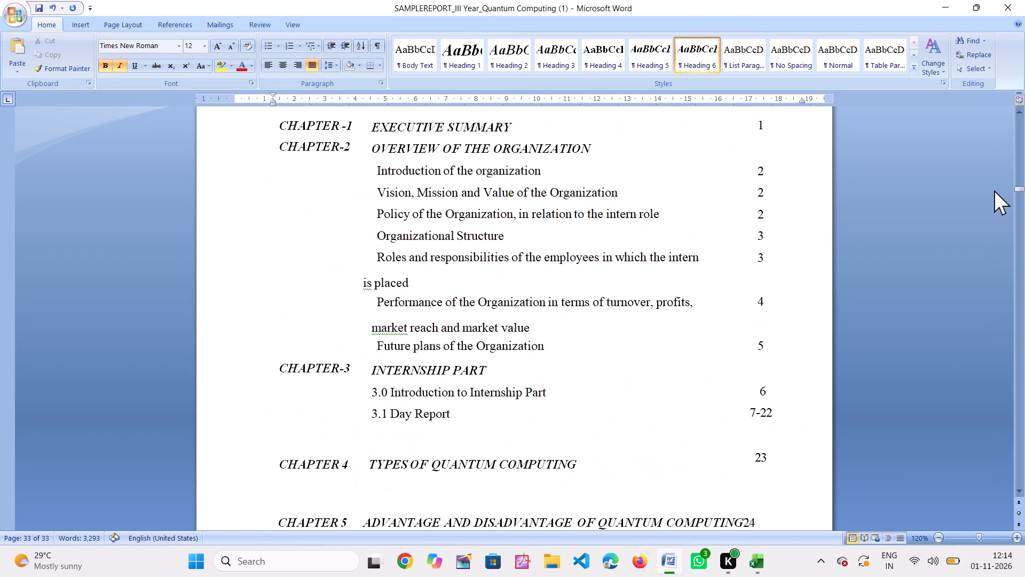
click(1022, 189)
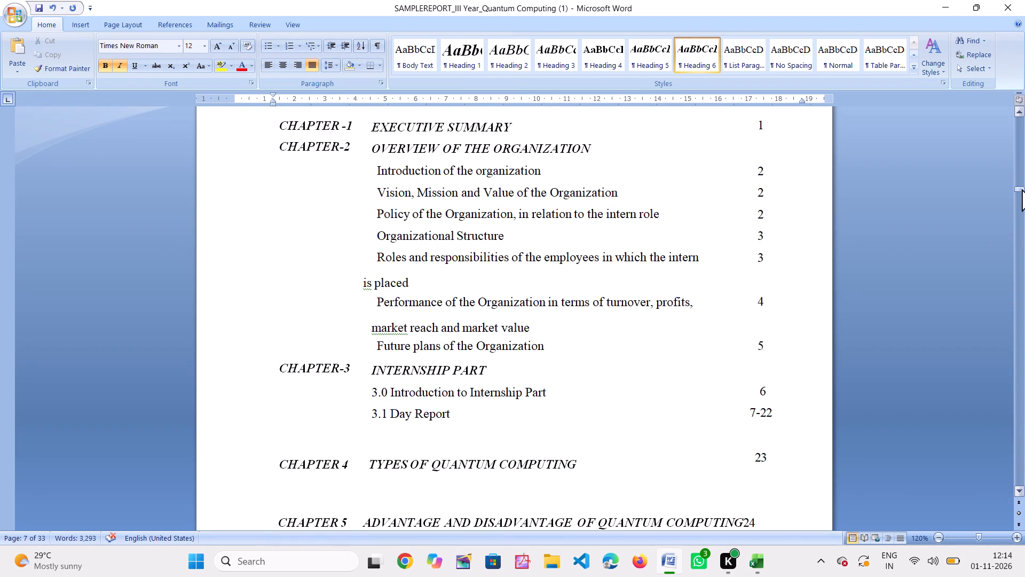